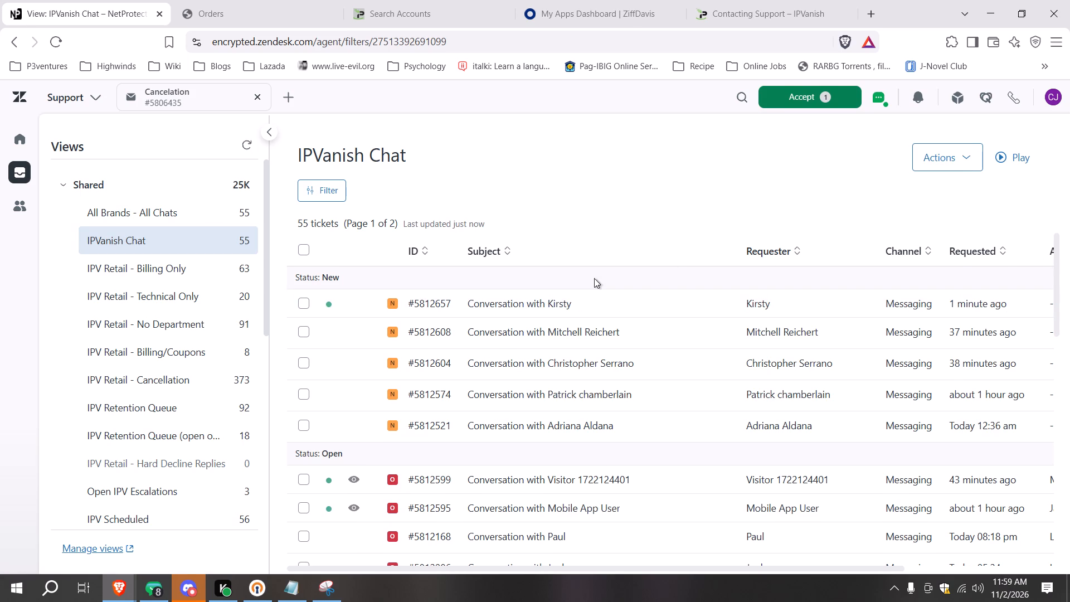
pyautogui.click(582, 297)
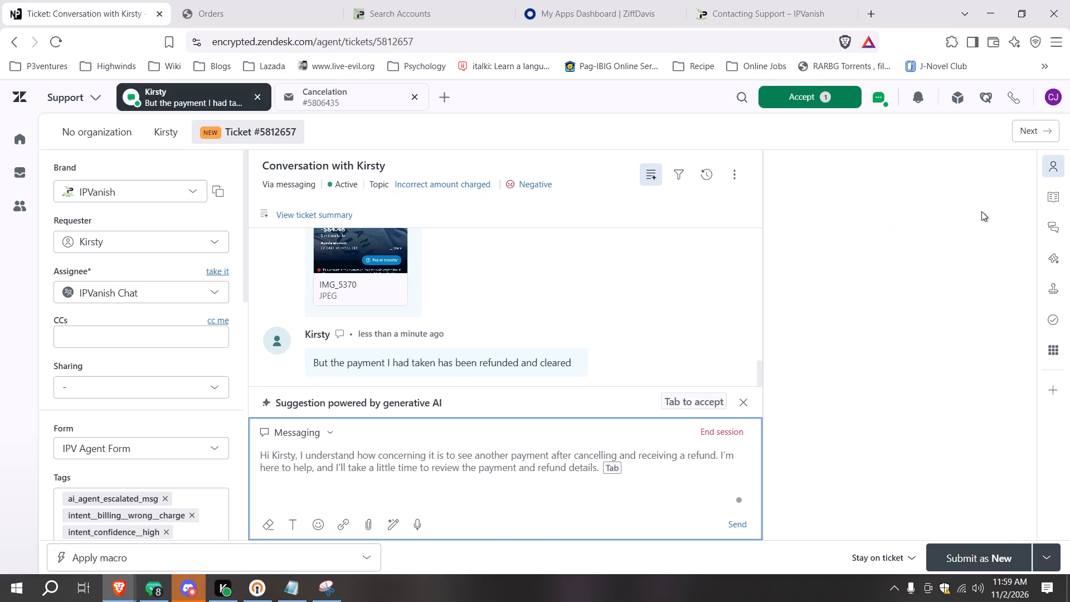
pyautogui.click(1009, 208)
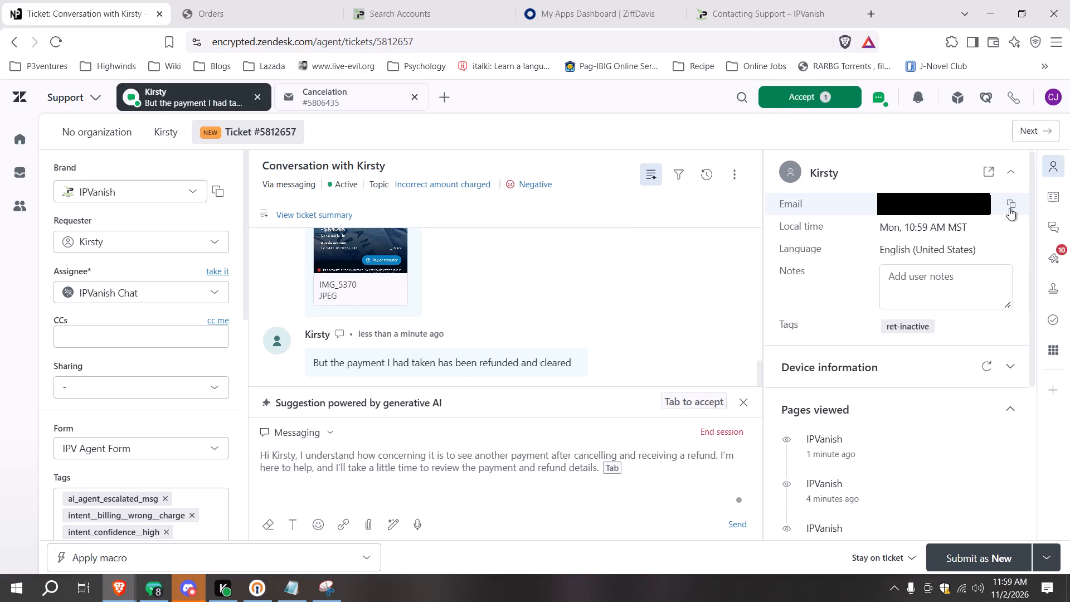
pyautogui.scroll(2, 541, 297)
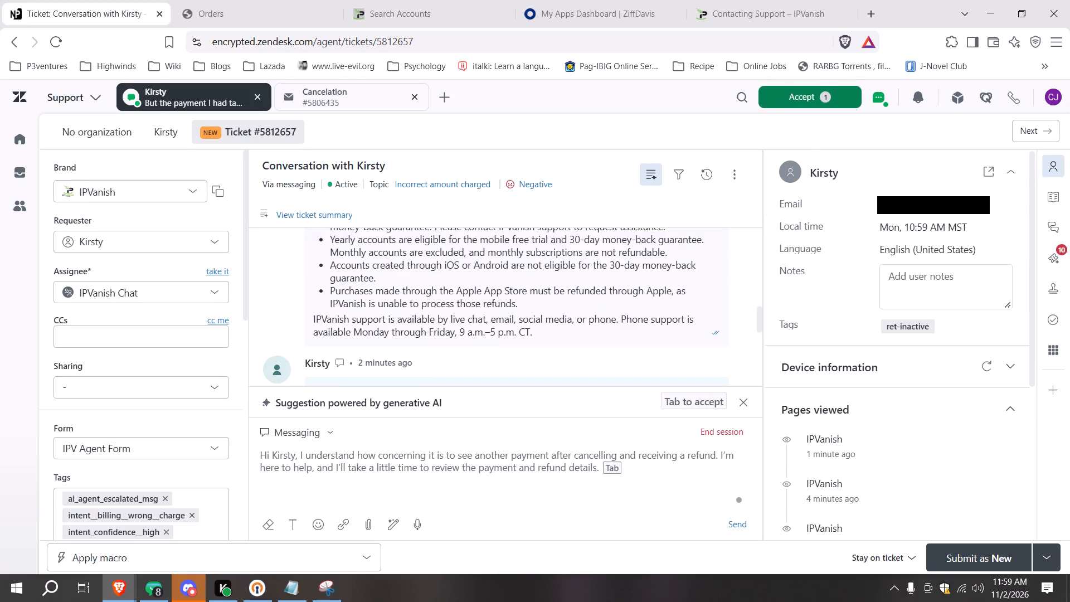
pyautogui.click(586, 315)
pyautogui.press('Down')
pyautogui.press('Down')
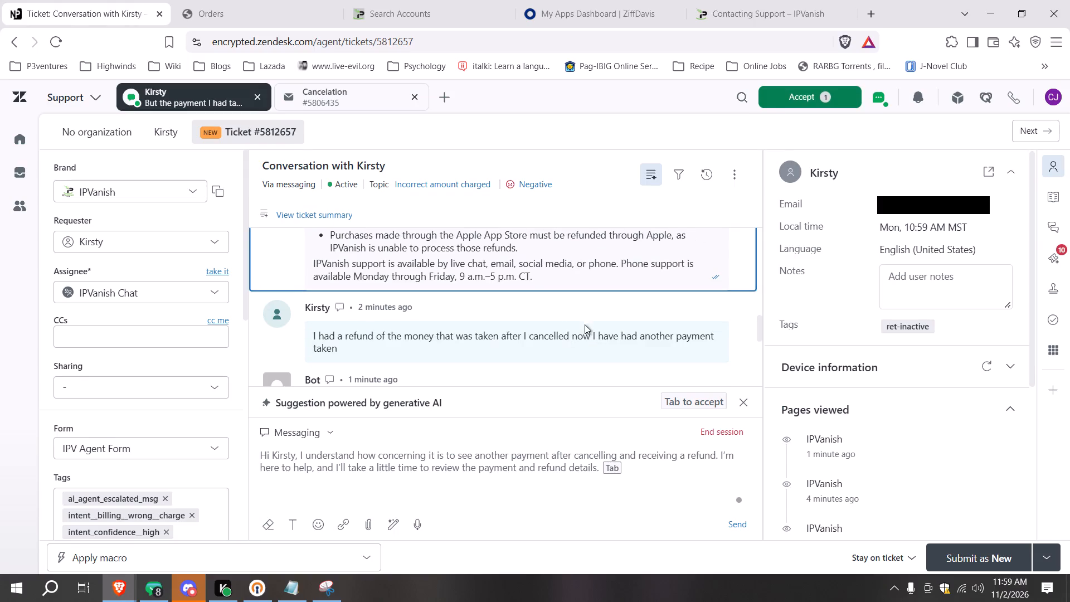
pyautogui.click(257, 103)
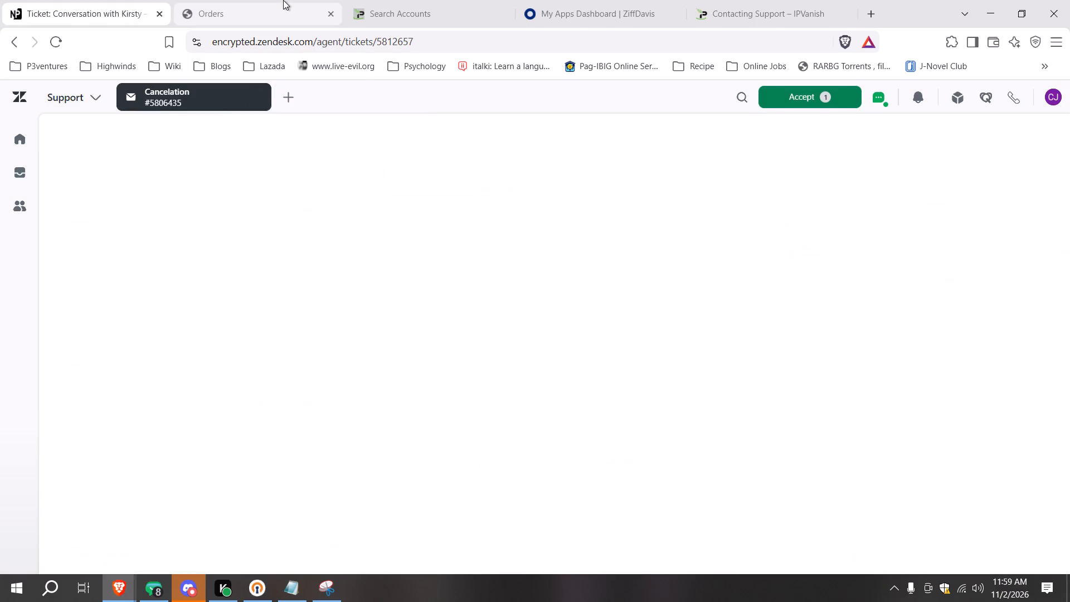
# Switch to the IPVanish admin site and search all accounts by the requester's copied email address.
pyautogui.click(285, 0)
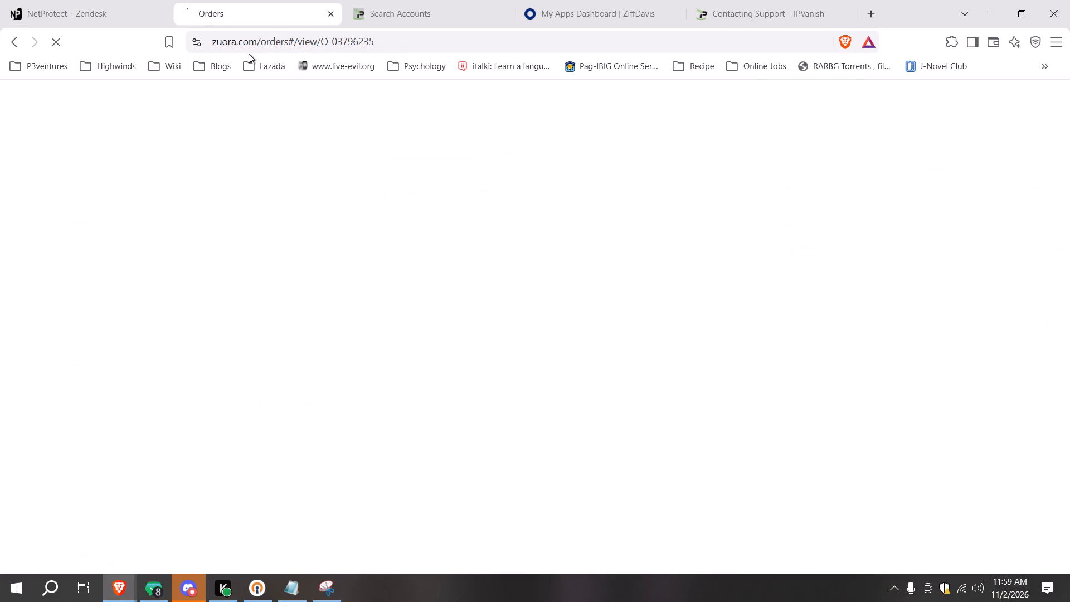
pyautogui.click(427, 0)
pyautogui.click(193, 0)
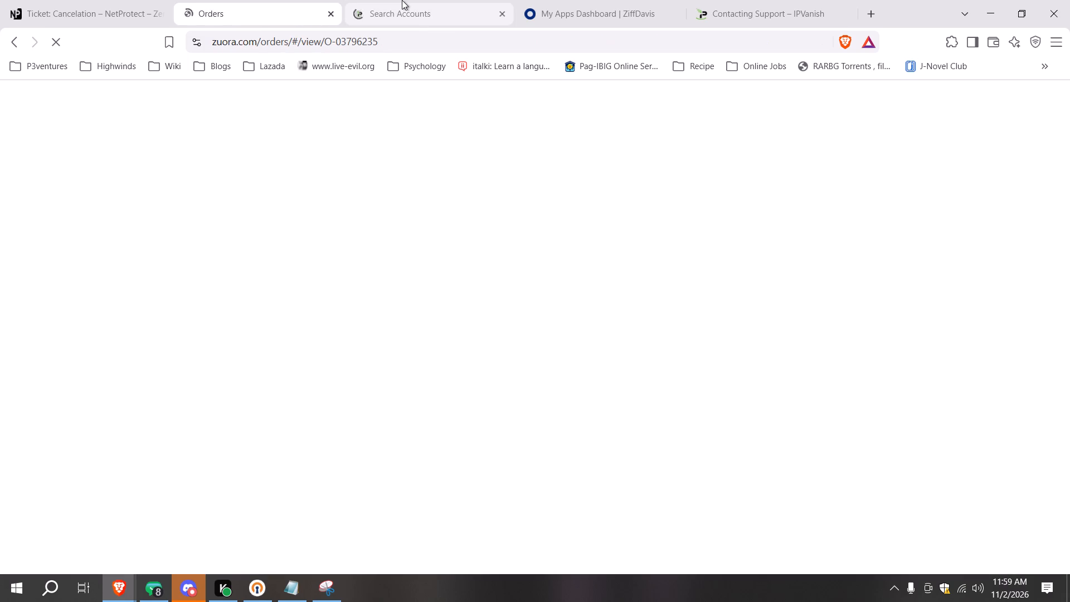
pyautogui.click(402, 0)
pyautogui.click(320, 252)
pyautogui.hotkey('ctrl', 'a')
pyautogui.hotkey('ctrl', 'v')
pyautogui.click(149, 391)
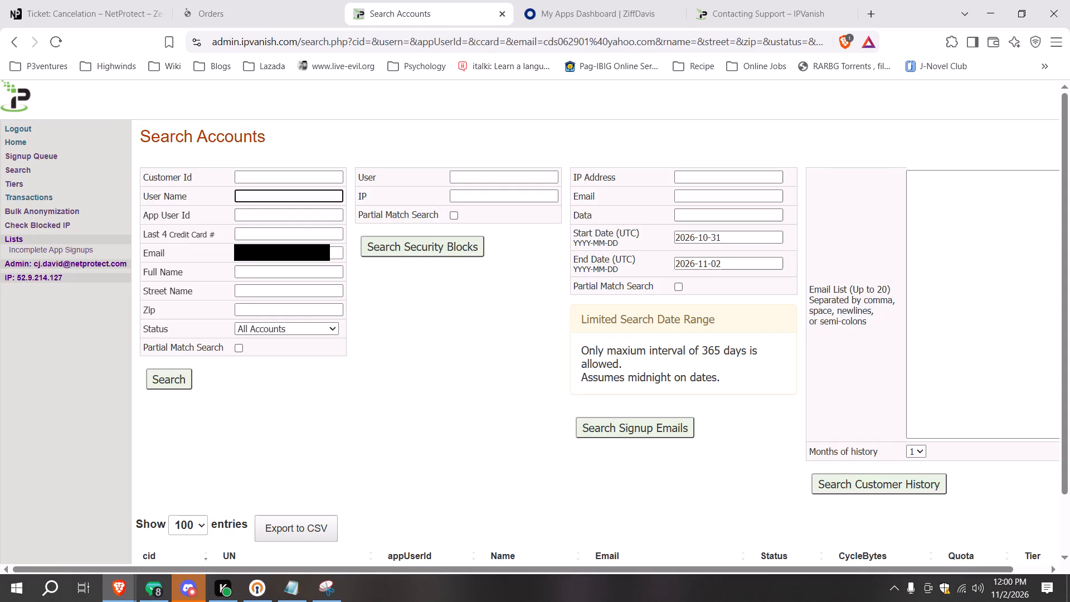
pyautogui.click(156, 387)
pyautogui.scroll(-3, 397, 290)
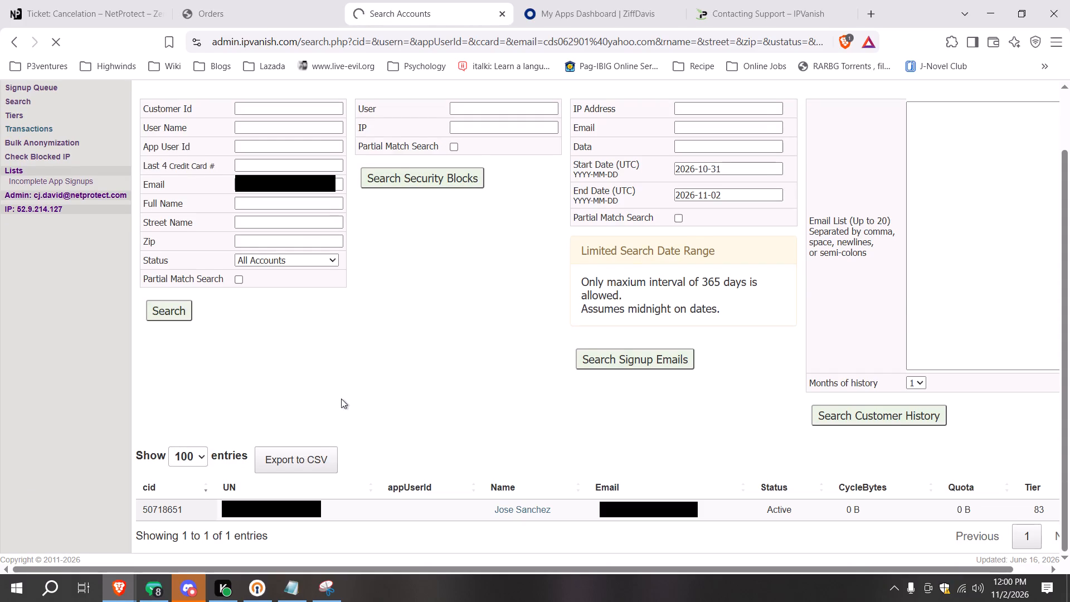
pyautogui.scroll(-3, 412, 331)
# Log in to the IPVanish Admin Portal with Single Sign-on (SSO).
pyautogui.click(546, 369)
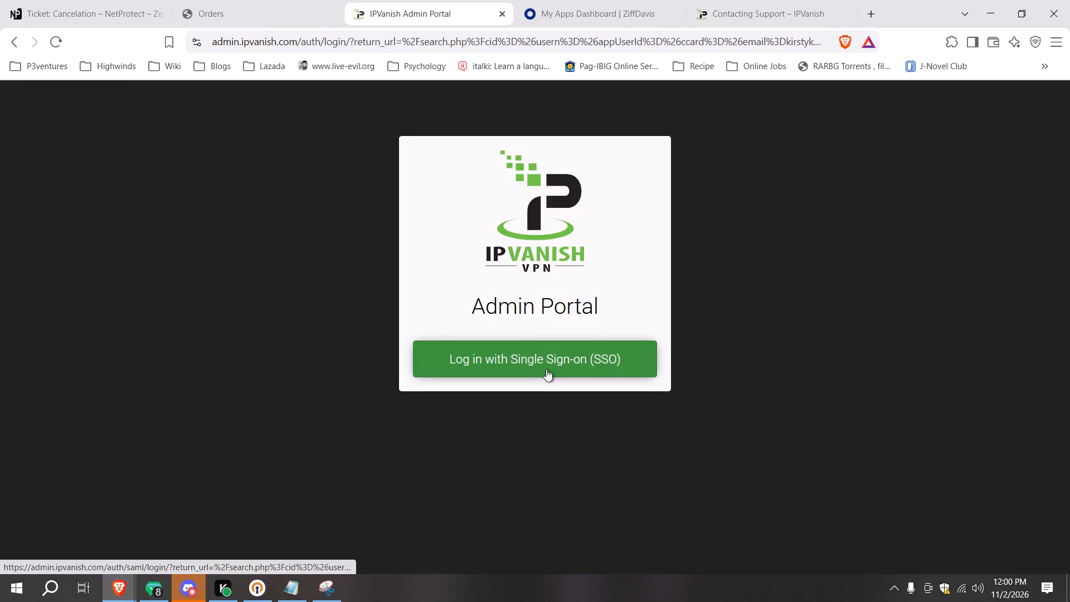
# Switch to Zuora Billing and search its records for the requester's copied email address.
pyautogui.click(198, 0)
pyautogui.click(106, 225)
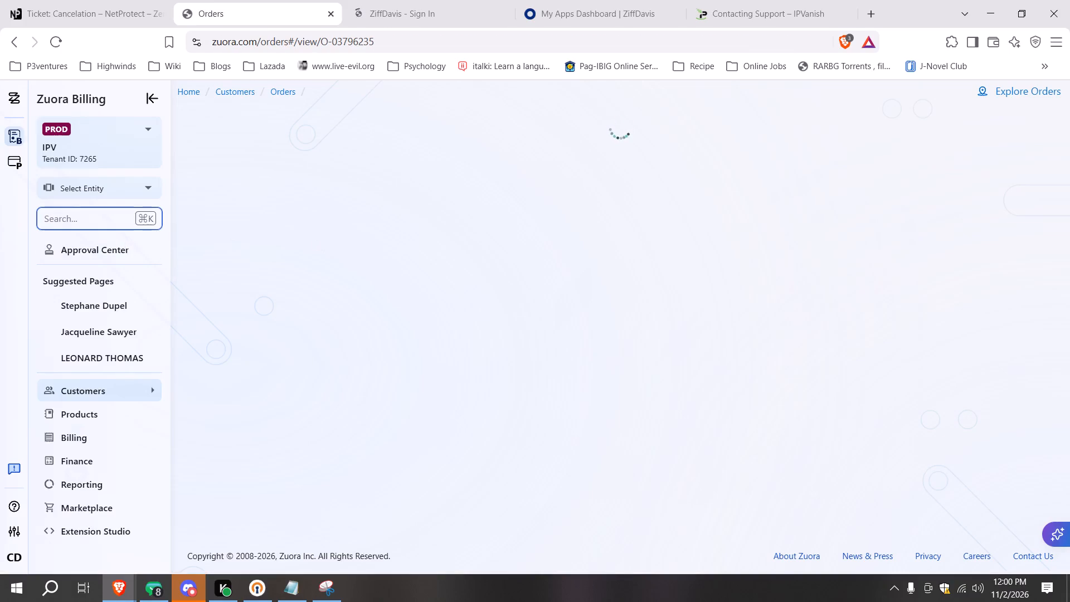
pyautogui.hotkey('ctrl', 'v')
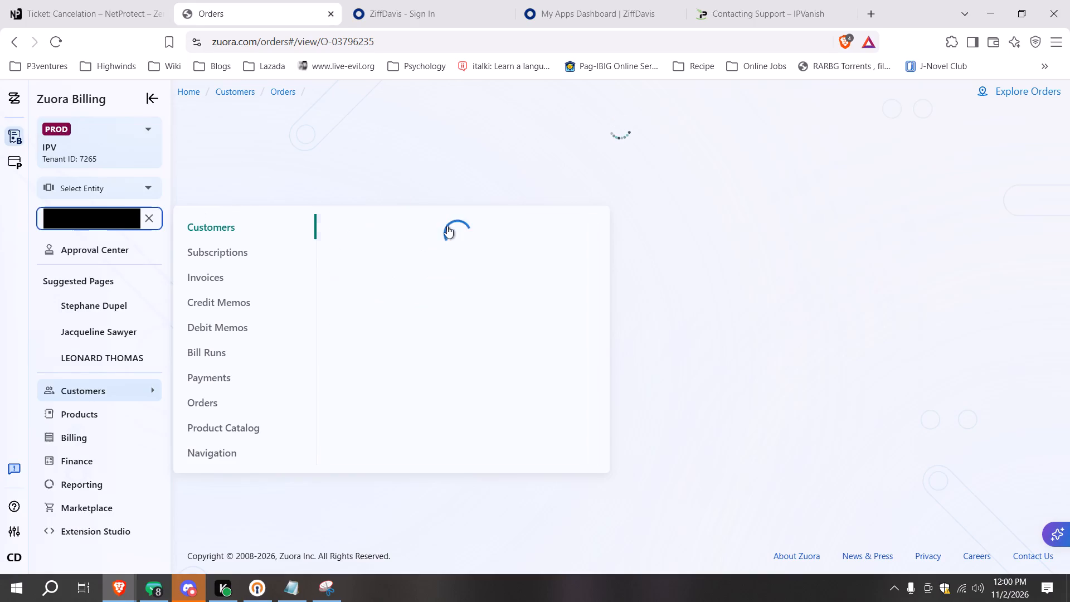
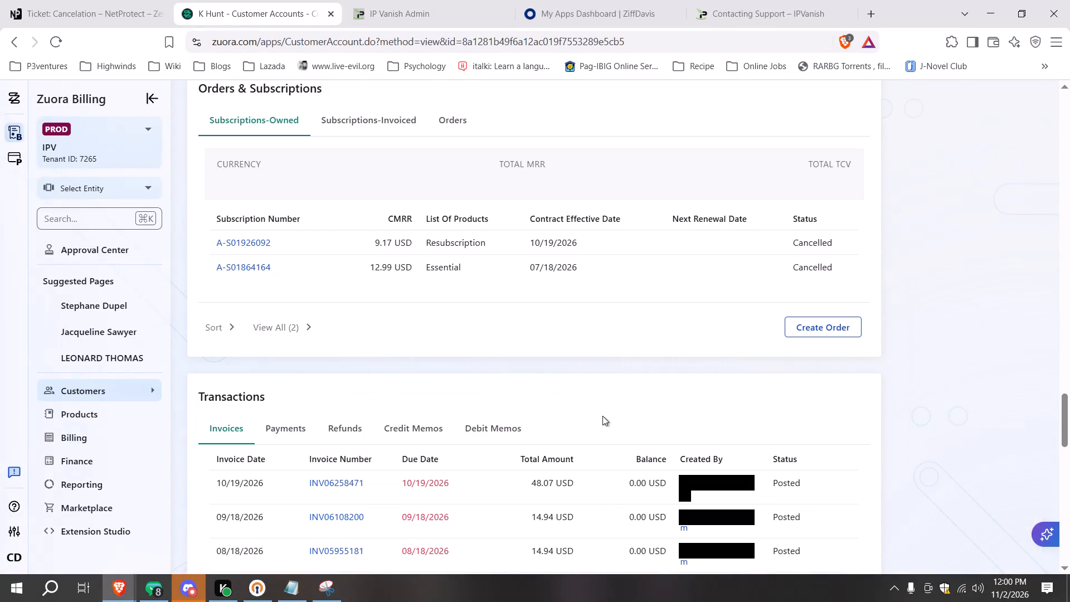
# Examine the customer's subscriptions, invoices and payment transactions on the Zuora account page.
pyautogui.scroll(-1, 594, 381)
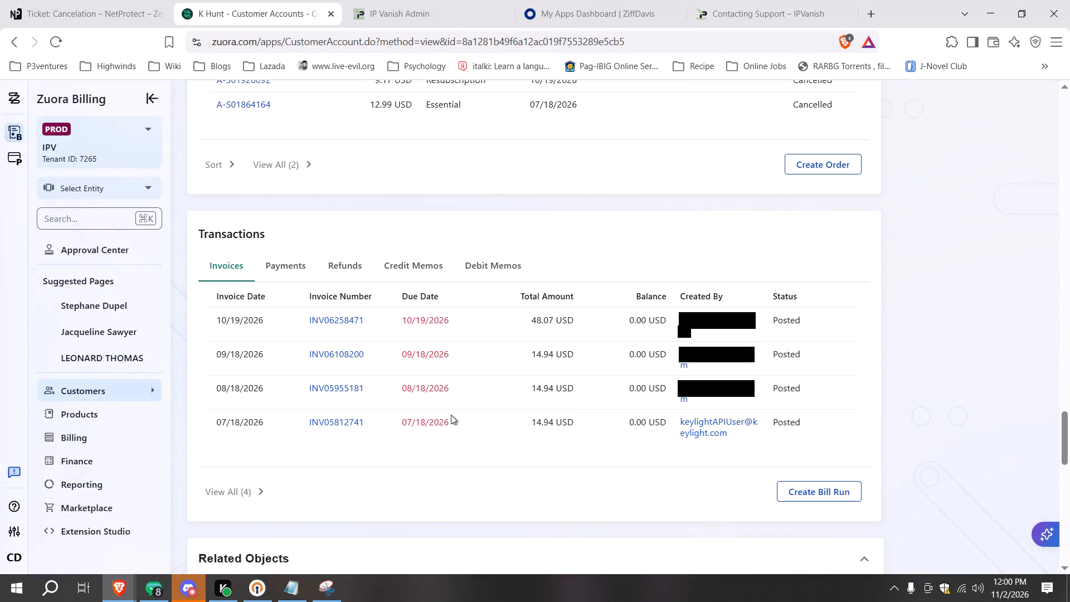
pyautogui.click(601, 230)
pyautogui.scroll(1, 580, 245)
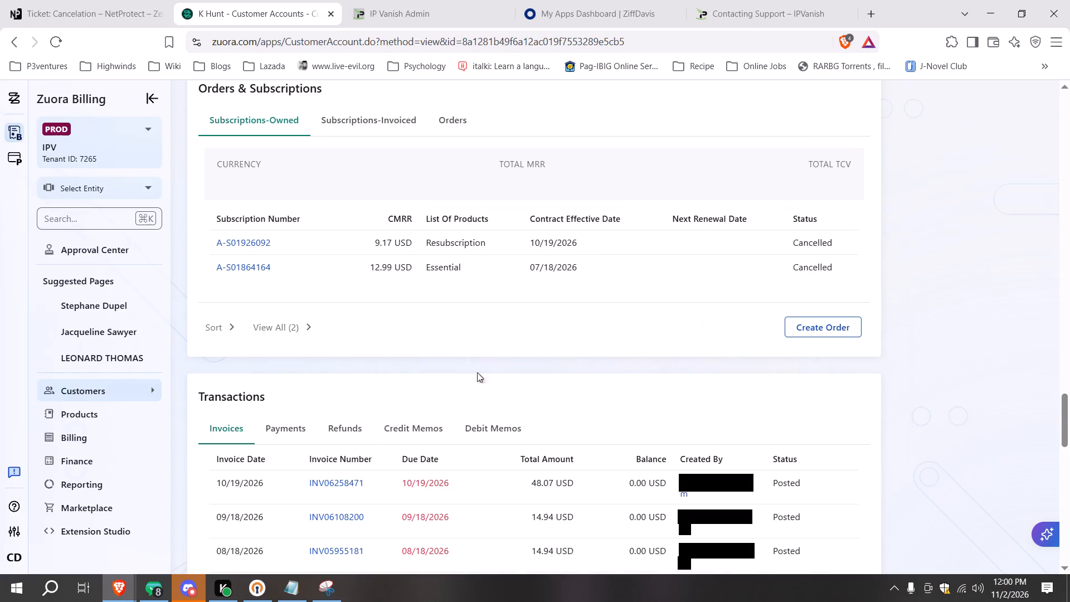
pyautogui.click(289, 426)
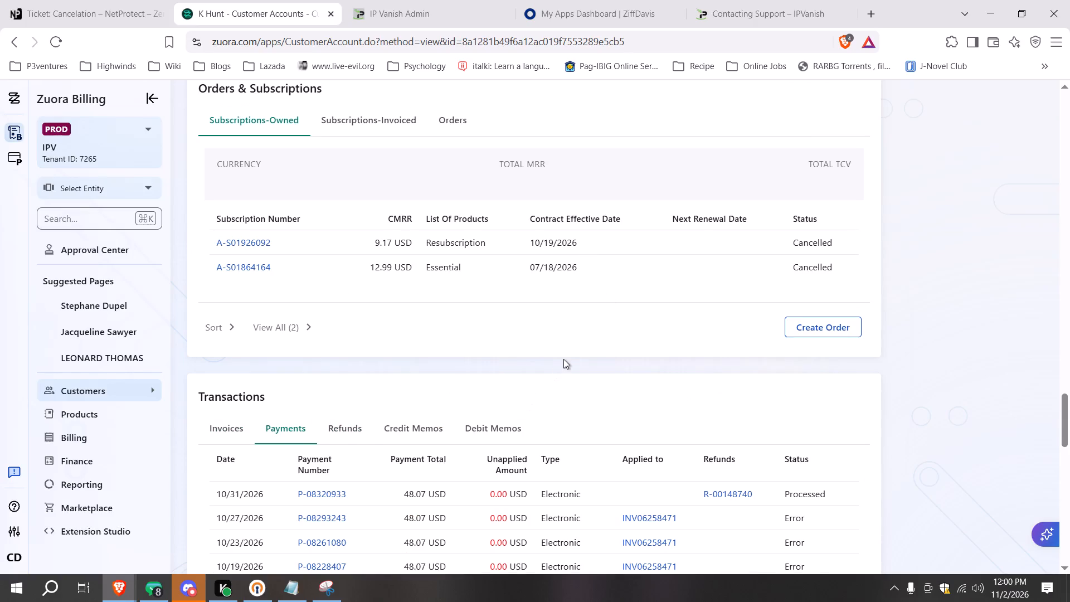
pyautogui.scroll(-1, 621, 327)
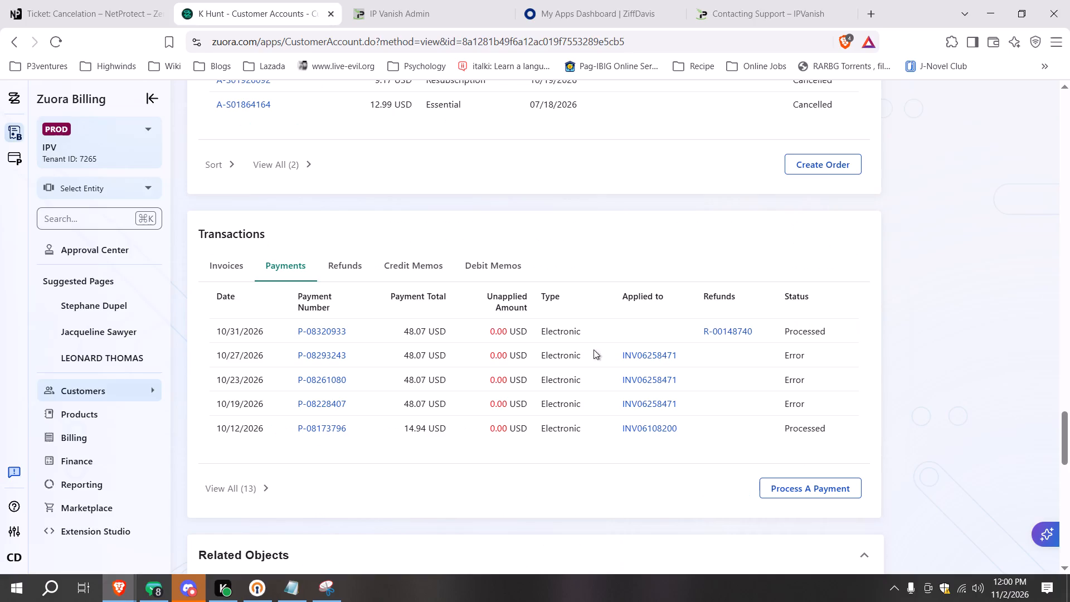
# Switch to Zendesk and open the IPVanish Chat ticket view.
pyautogui.click(52, 0)
pyautogui.click(20, 166)
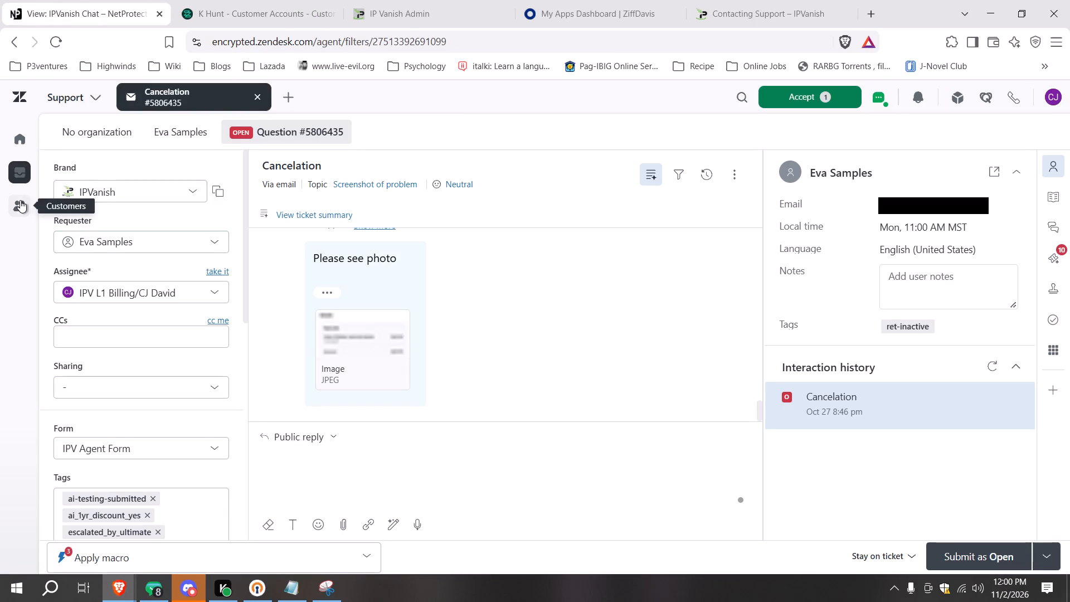
# Return to the Zuora account and examine the electronic payment method's card details and last transaction.
pyautogui.click(292, 0)
pyautogui.scroll(6, 616, 298)
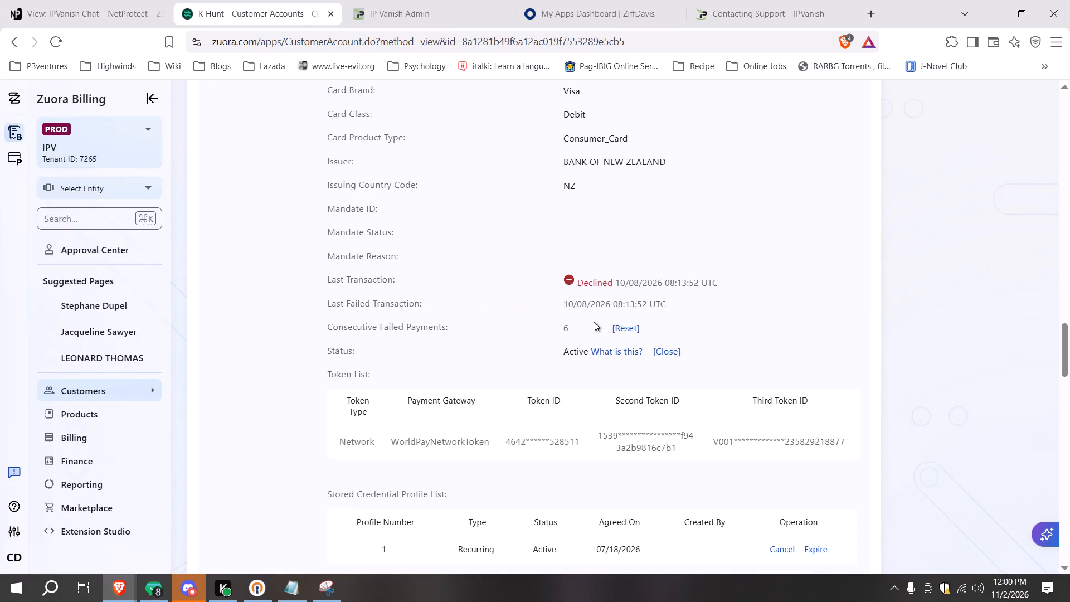
pyautogui.scroll(7, 578, 319)
pyautogui.scroll(-2, 412, 388)
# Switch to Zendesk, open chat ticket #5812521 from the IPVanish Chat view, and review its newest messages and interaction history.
pyautogui.click(0, 0)
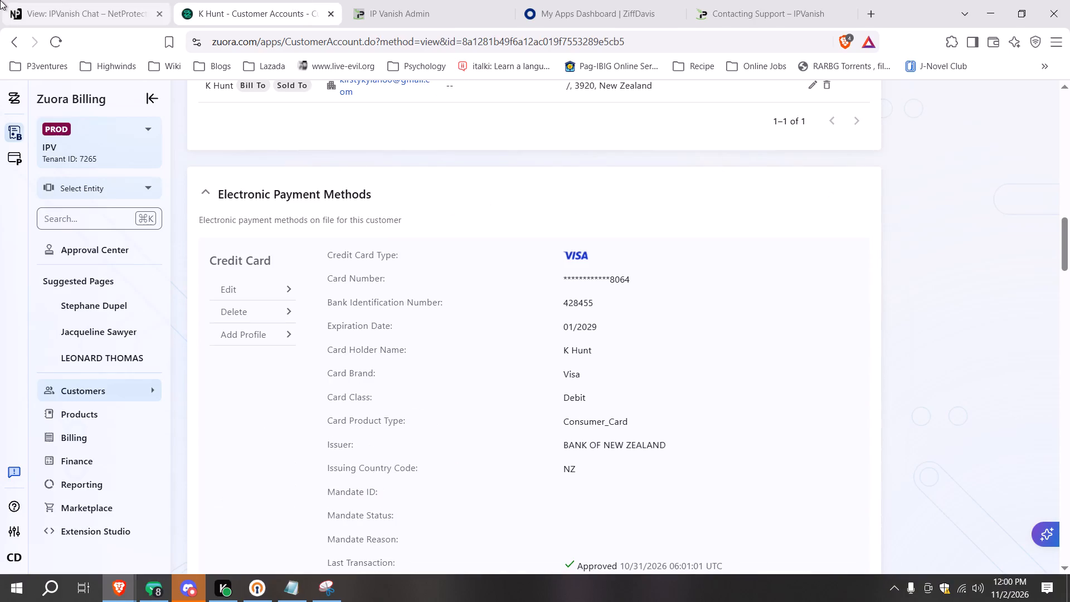
pyautogui.click(654, 421)
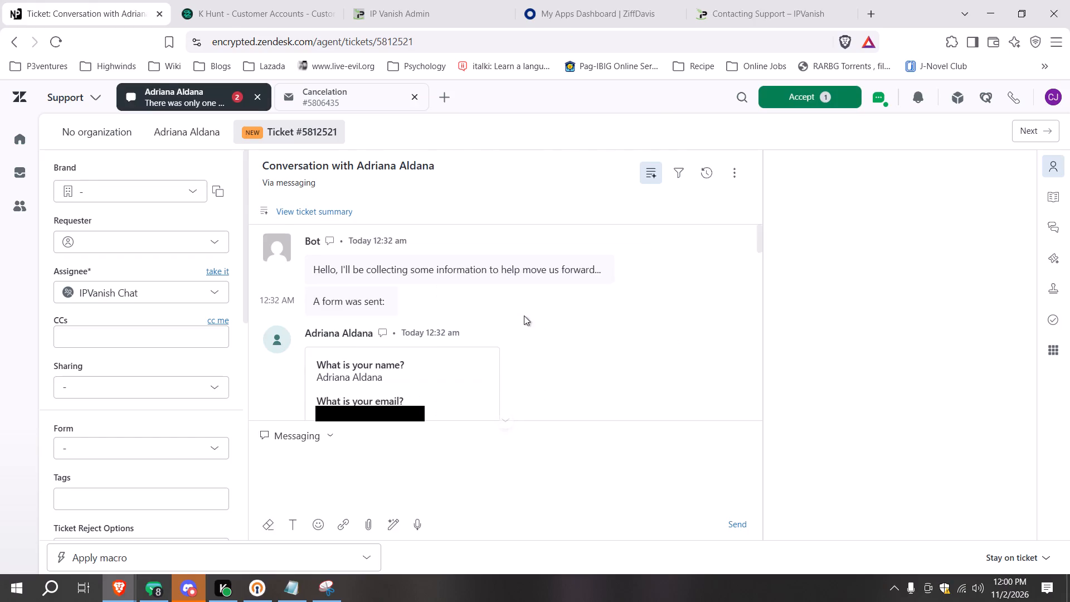
pyautogui.scroll(-2, 957, 362)
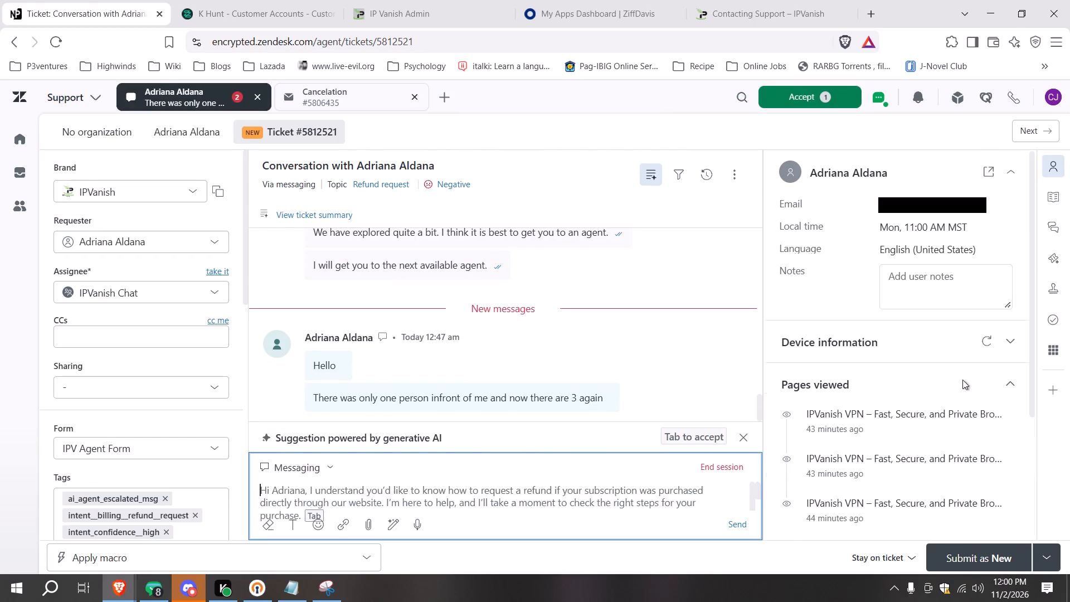
pyautogui.scroll(-1, 975, 348)
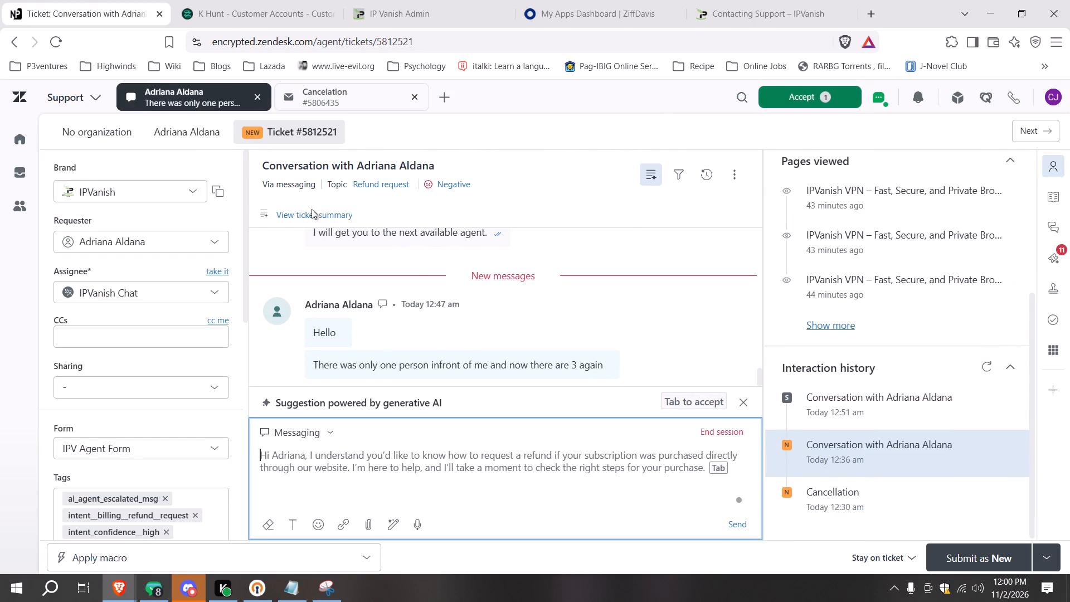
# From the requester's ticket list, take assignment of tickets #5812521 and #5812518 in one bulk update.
pyautogui.click(191, 136)
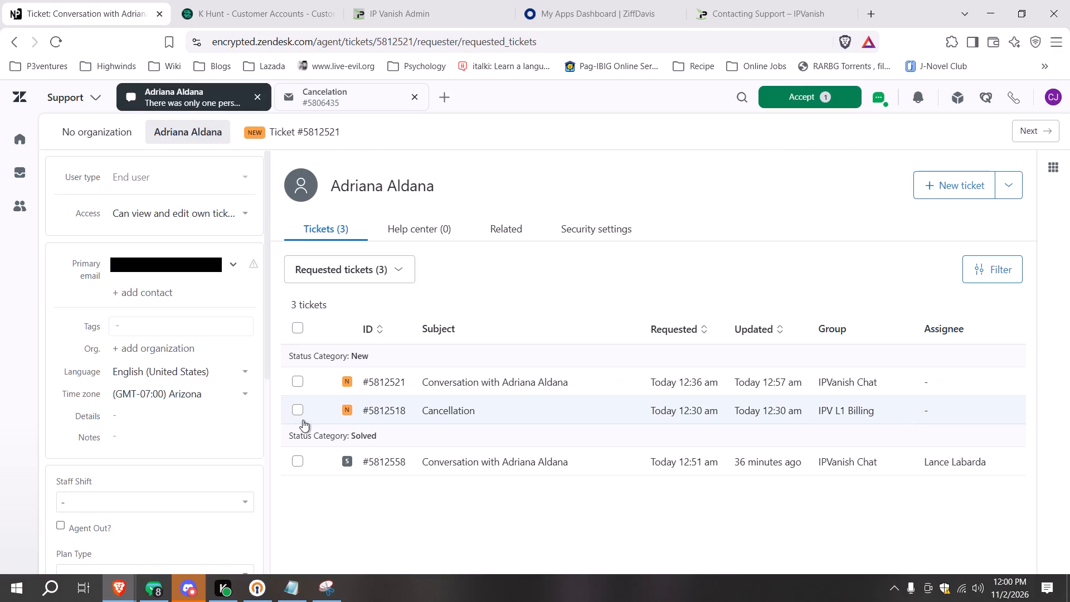
pyautogui.click(289, 410)
pyautogui.click(299, 380)
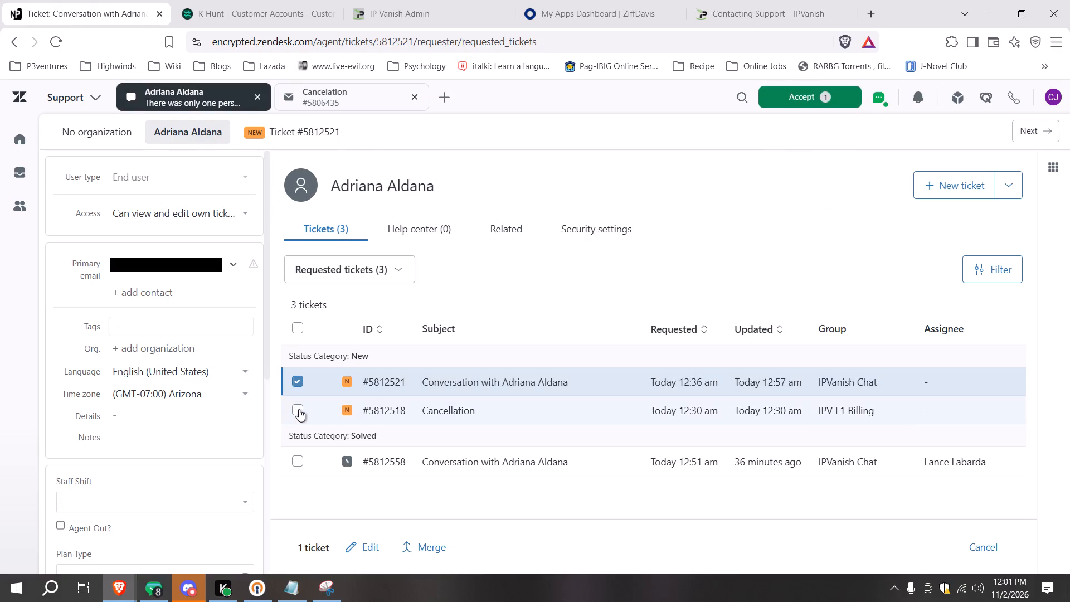
pyautogui.click(299, 409)
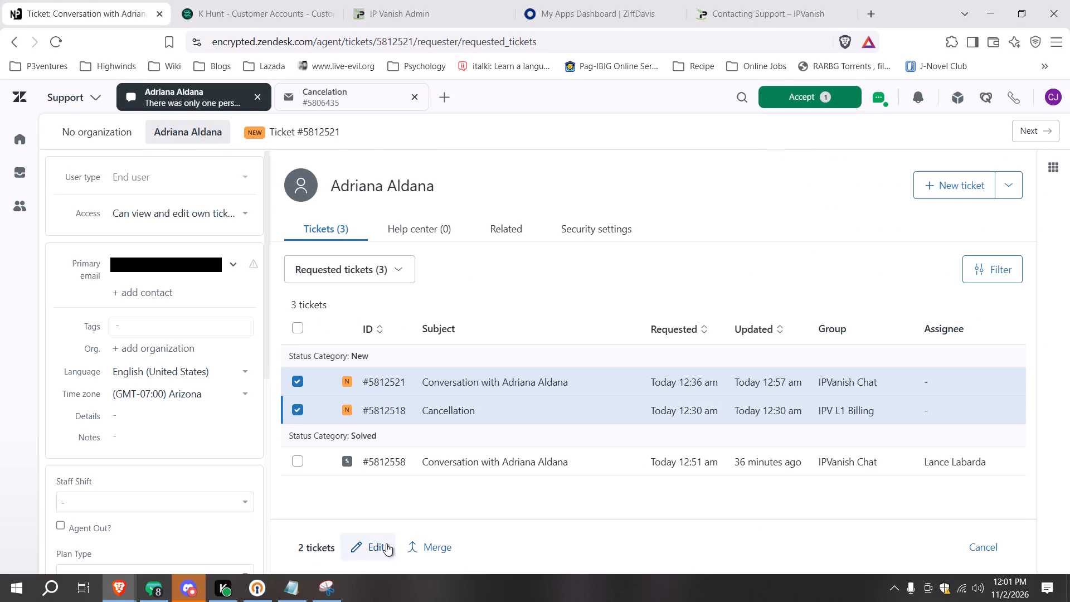
pyautogui.click(386, 543)
pyautogui.click(412, 260)
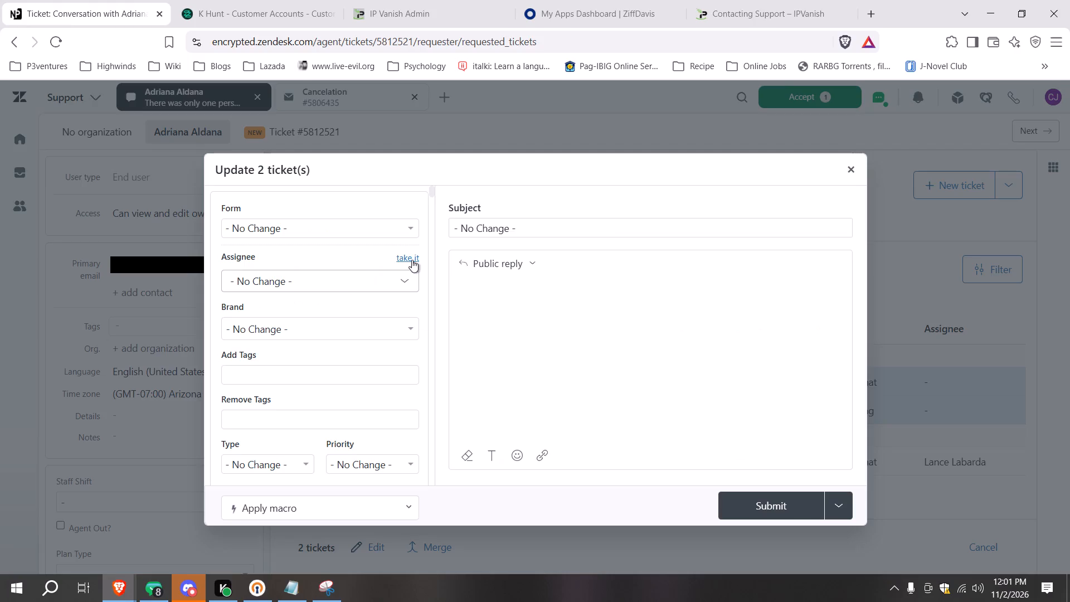
pyautogui.click(796, 514)
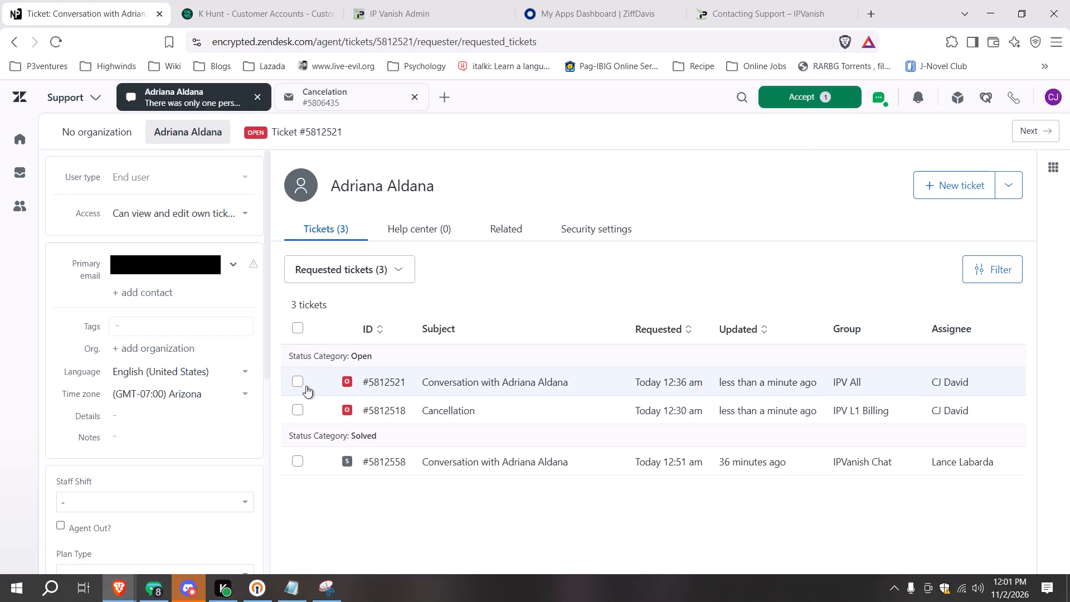
pyautogui.click(293, 379)
pyautogui.click(301, 410)
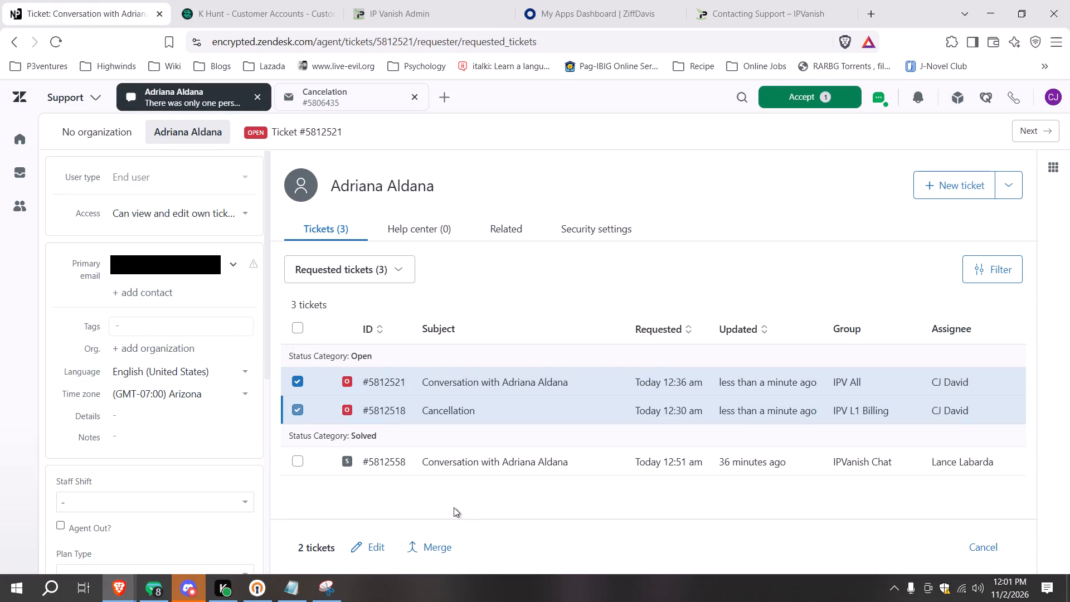
pyautogui.click(430, 546)
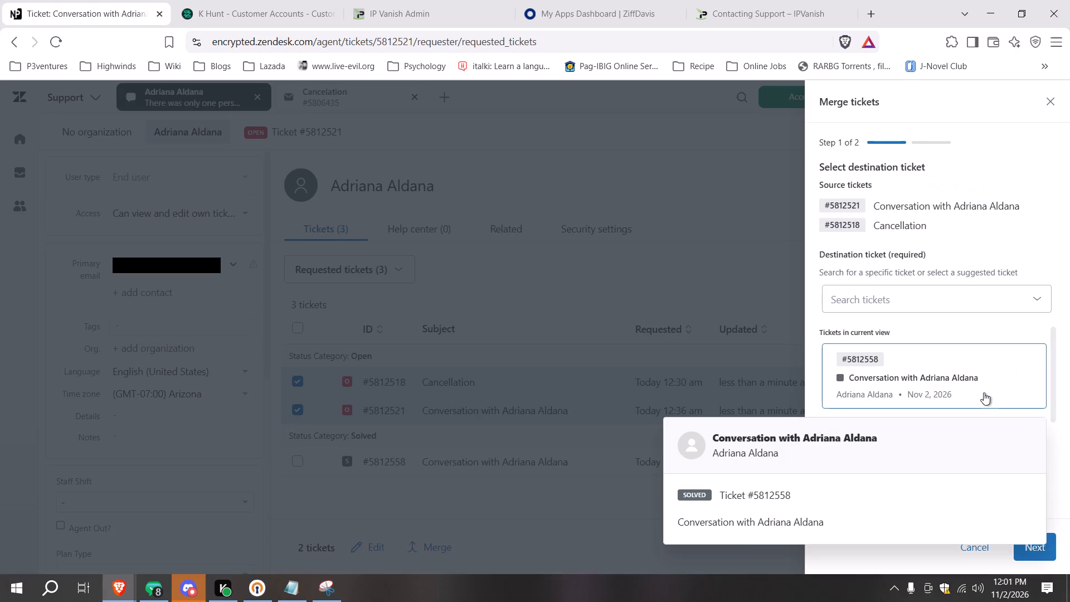
pyautogui.click(984, 392)
pyautogui.click(1042, 551)
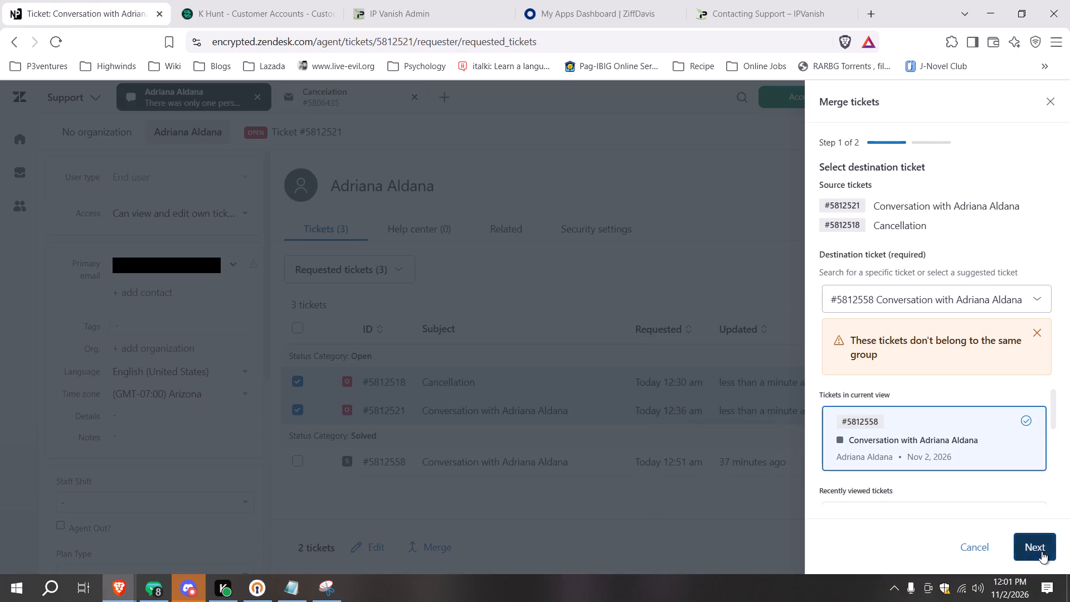
pyautogui.click(1042, 551)
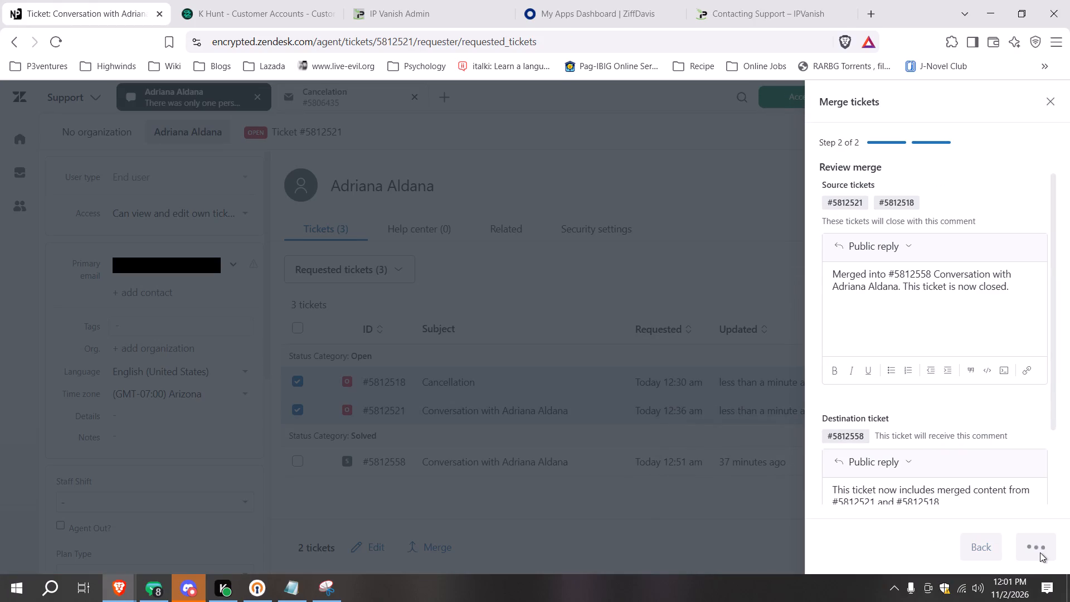
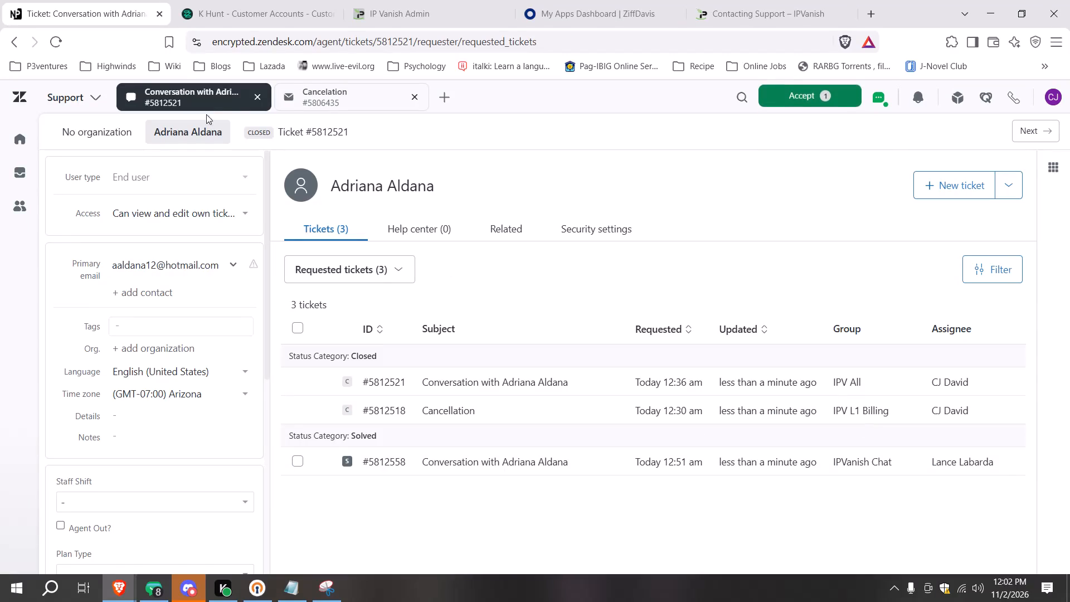
# Close ticket #5812521, open #5812574 from the IPVanish Chat view, review its messages and history, copy the requester's email, and close it.
pyautogui.click(260, 98)
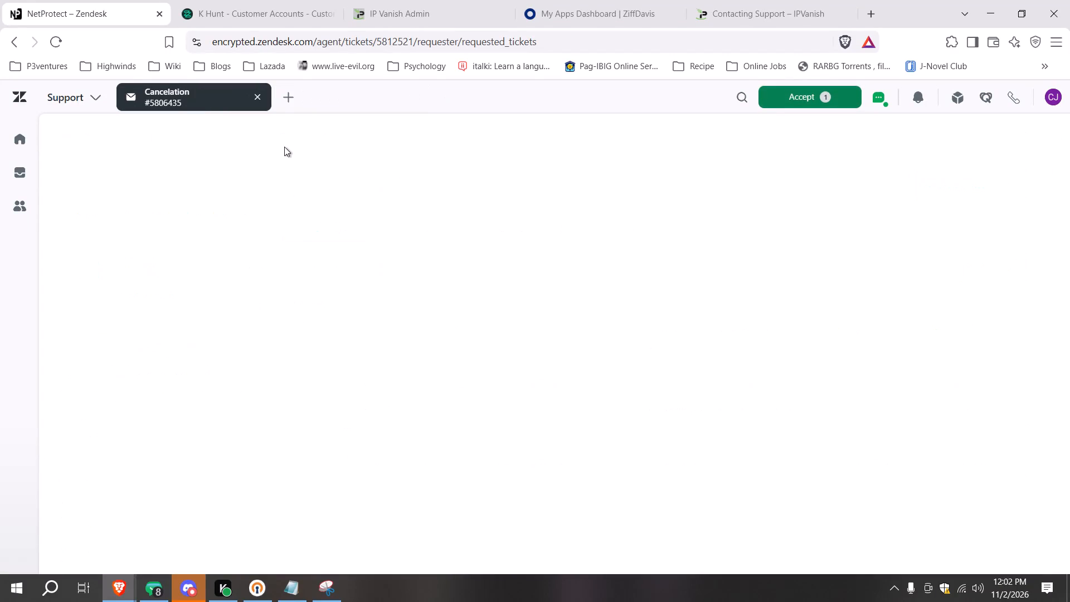
pyautogui.click(7, 173)
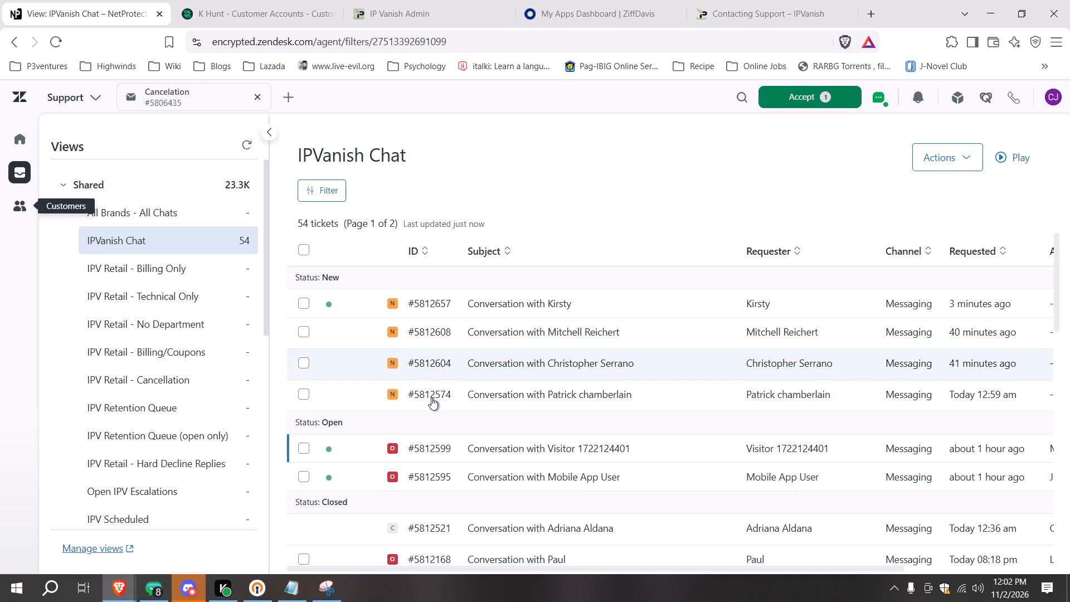
pyautogui.click(595, 397)
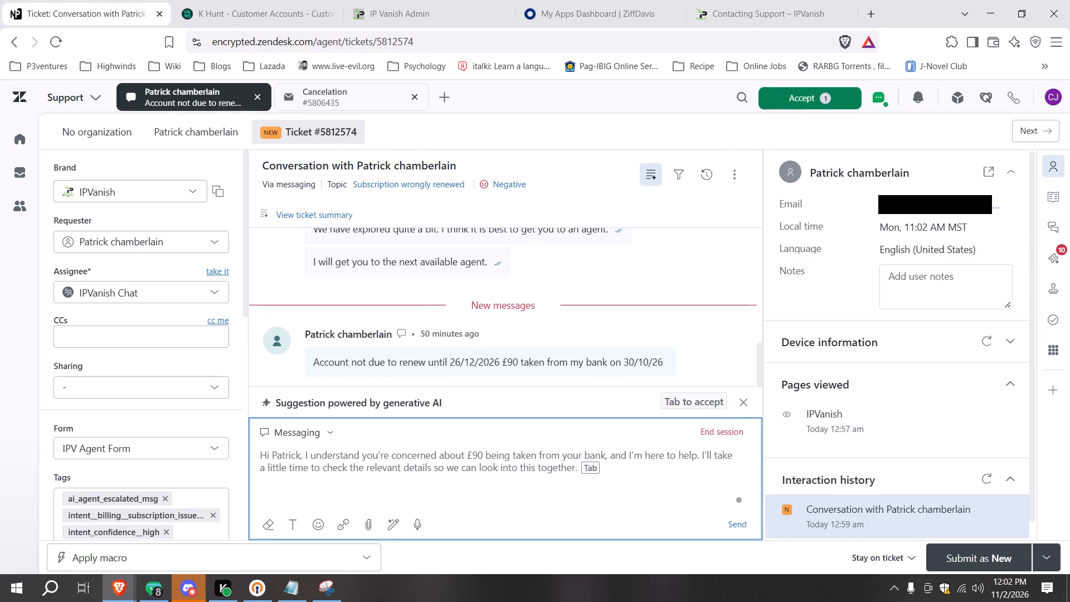
pyautogui.scroll(-2, 1019, 368)
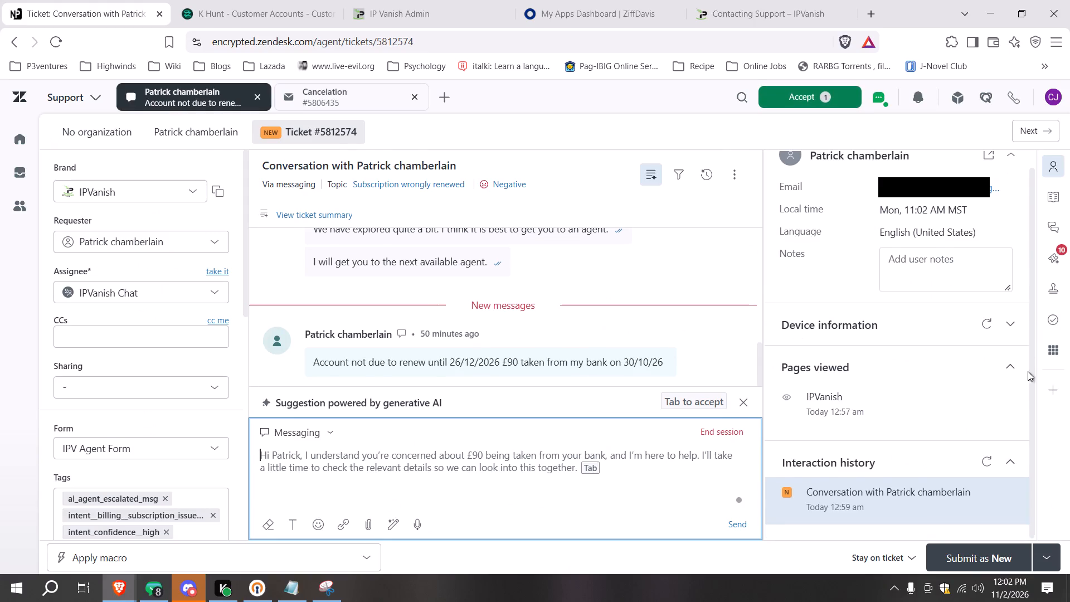
pyautogui.scroll(-2, 966, 401)
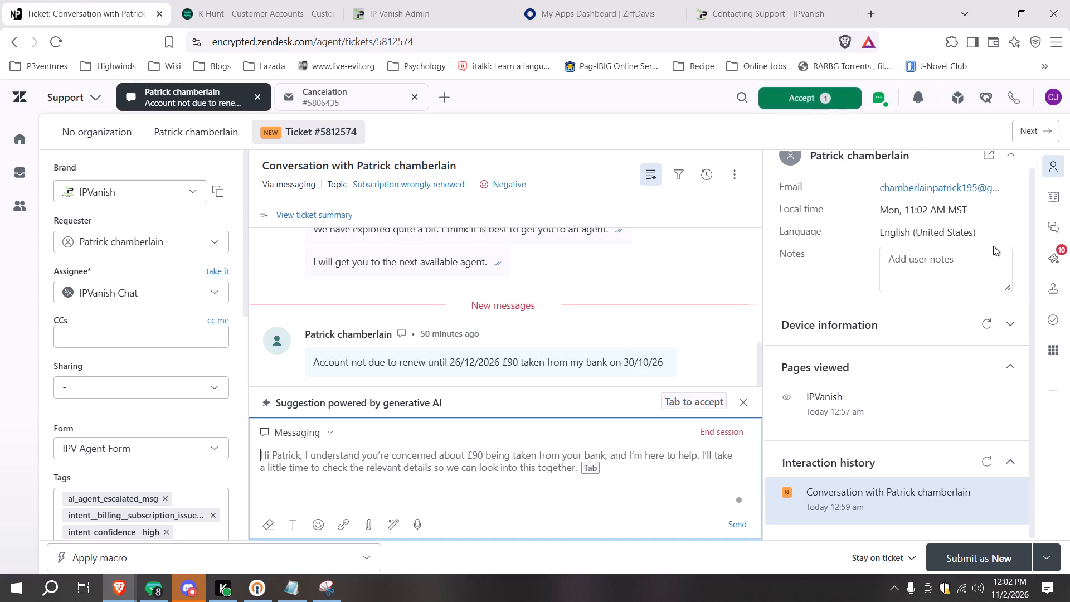
pyautogui.scroll(1, 991, 243)
pyautogui.click(1018, 212)
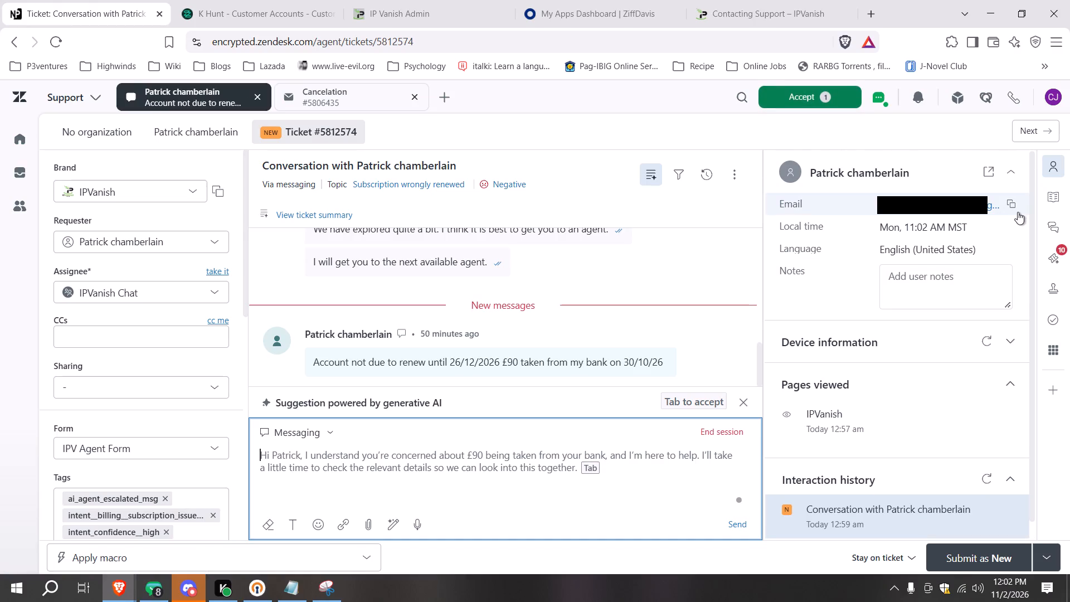
pyautogui.click(265, 95)
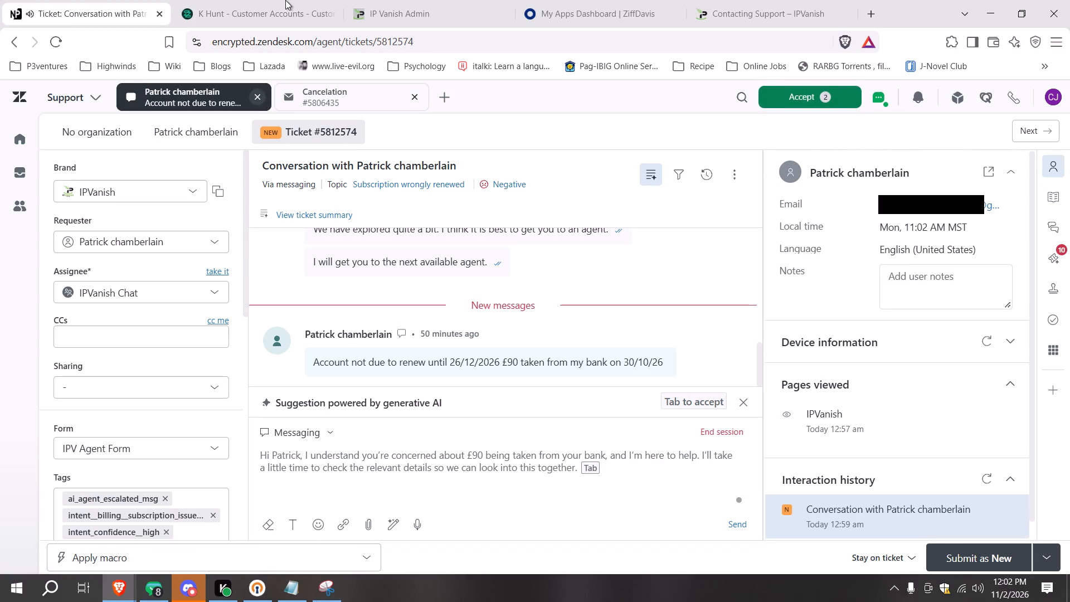
# In Zuora, search customers by the copied email address and open the matching account.
pyautogui.click(293, 0)
pyautogui.click(74, 220)
pyautogui.hotkey('ctrl', 'v')
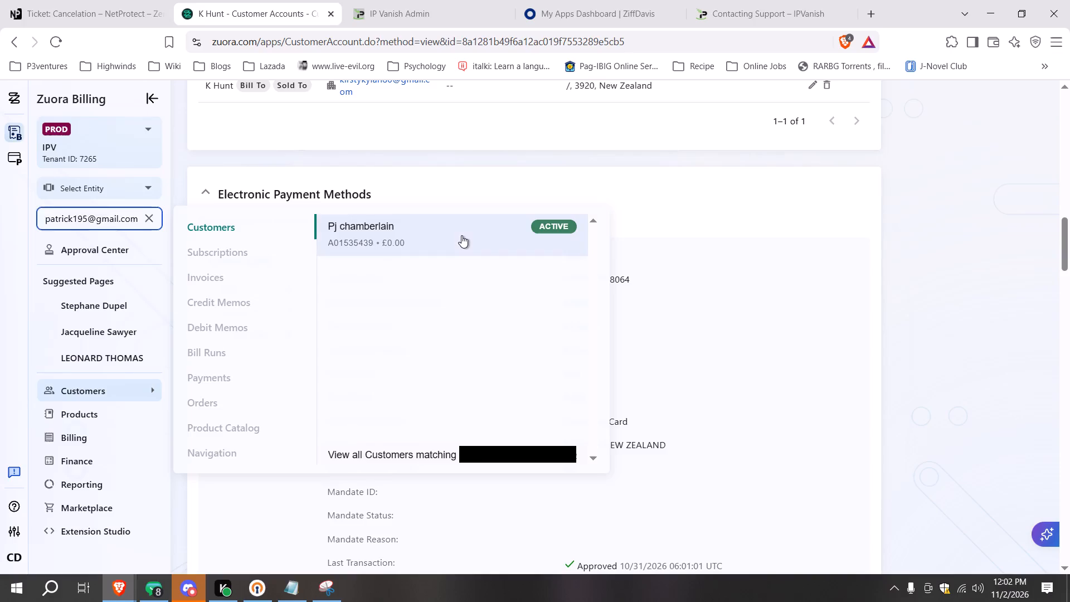
pyautogui.click(461, 235)
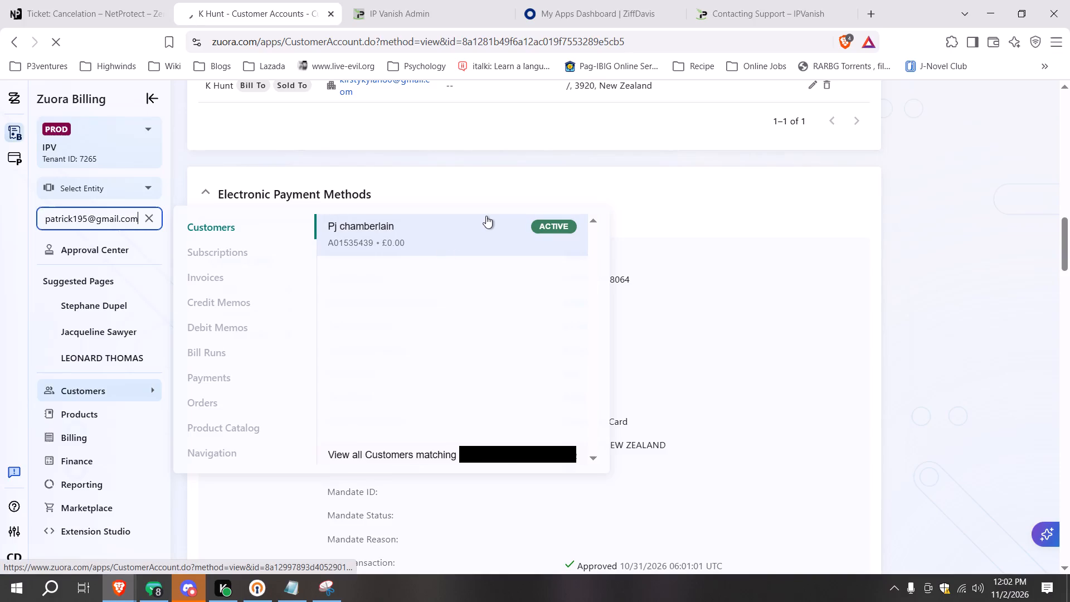
# Examine the account's owned subscriptions and its invoice and payment transactions.
pyautogui.scroll(-8, 507, 203)
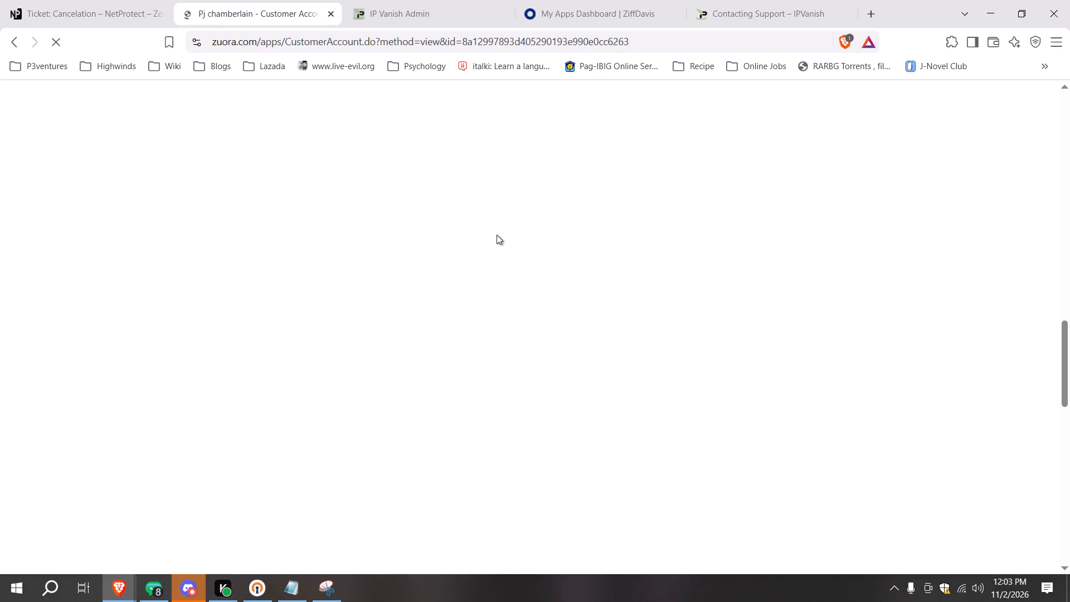
pyautogui.scroll(-4, 492, 235)
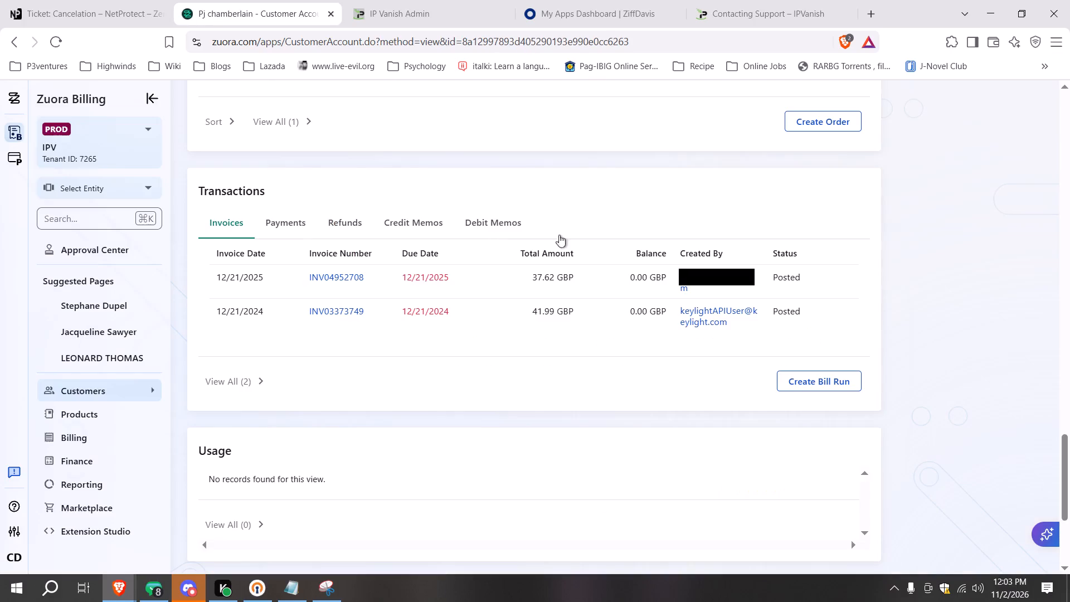
pyautogui.scroll(2, 624, 220)
pyautogui.scroll(-2, 625, 230)
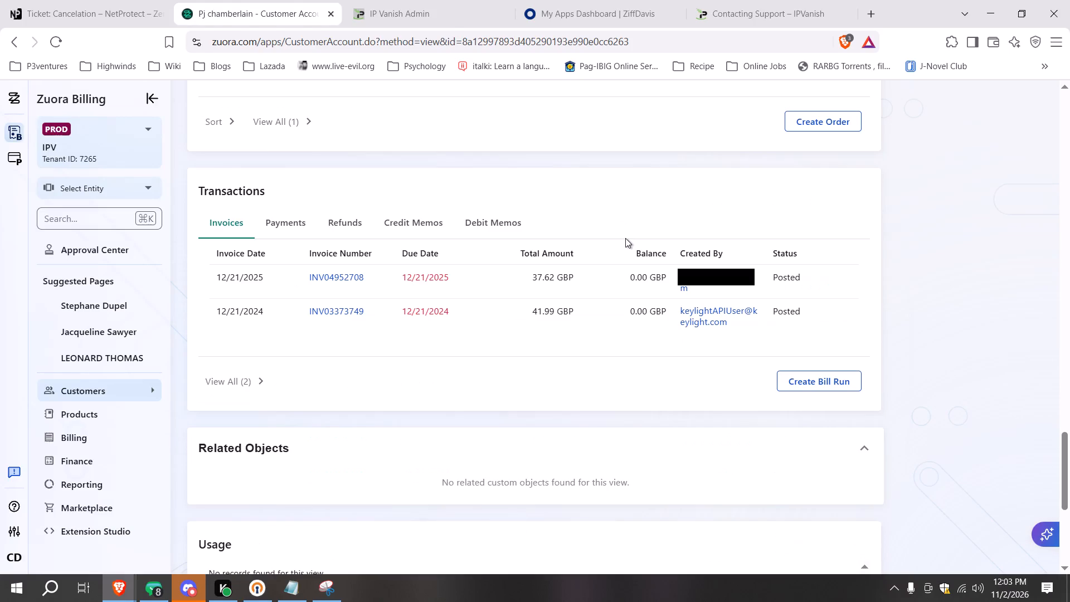
pyautogui.scroll(1, 625, 240)
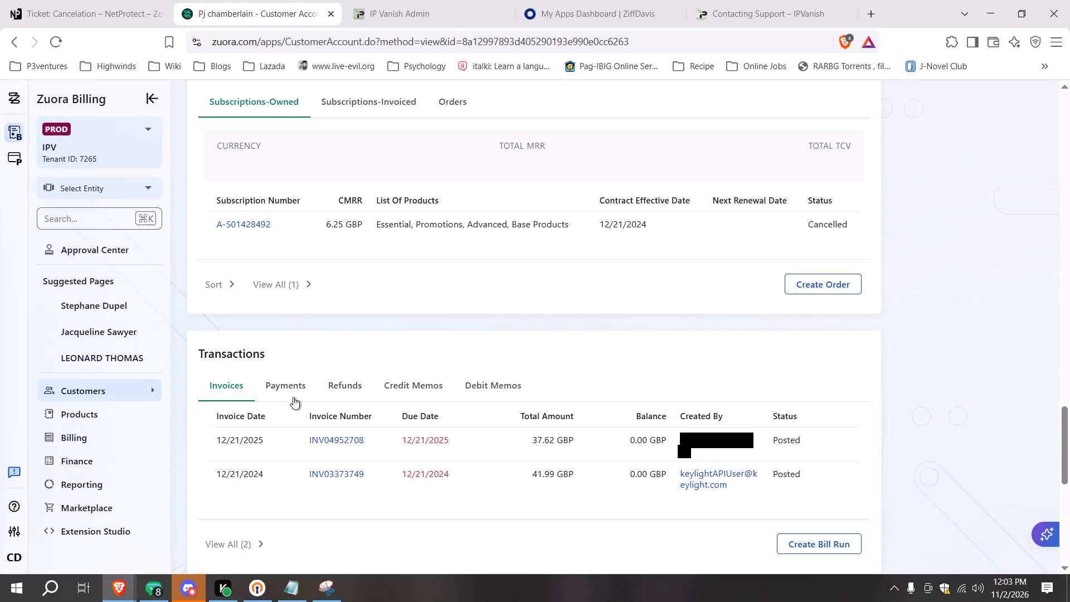
pyautogui.click(293, 397)
pyautogui.click(194, 397)
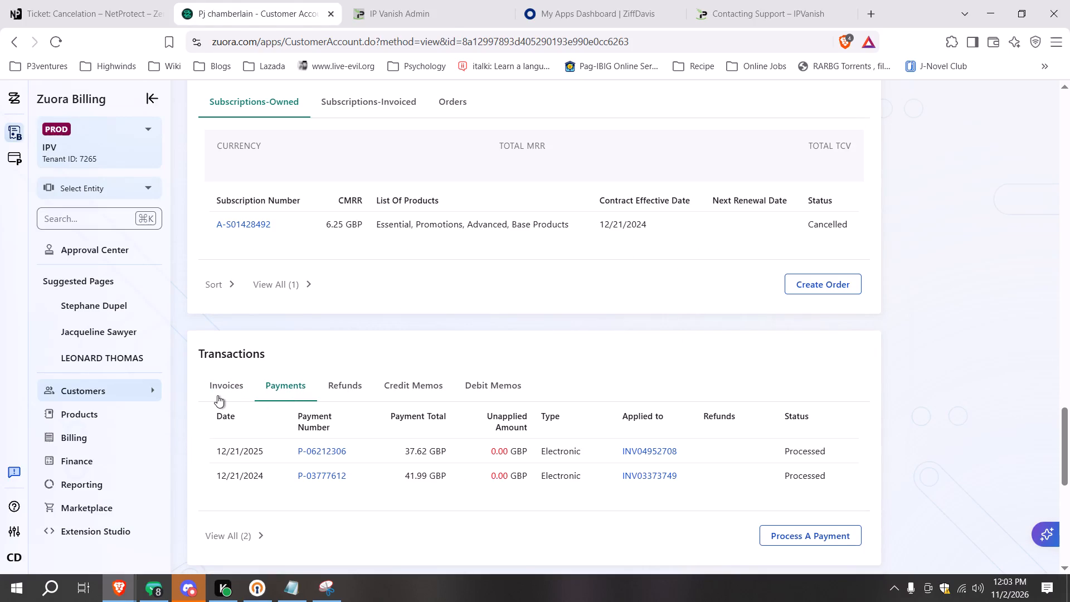
pyautogui.click(223, 395)
# Copy the card holder name from the account's electronic payment method and search customers for it.
pyautogui.scroll(5, 420, 361)
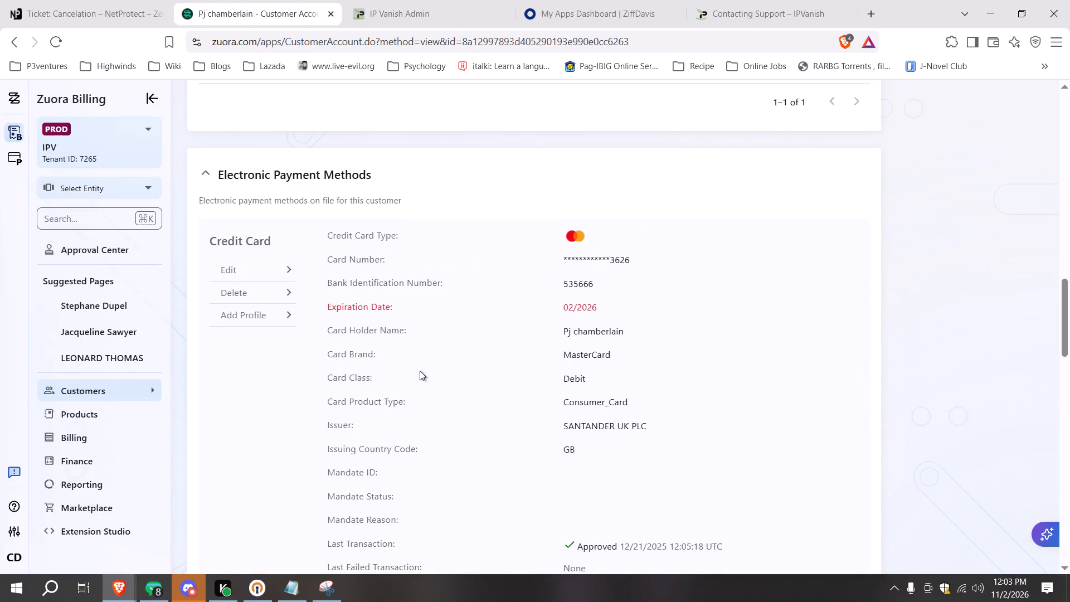
pyautogui.moveTo(644, 336); pyautogui.dragTo(554, 337)
pyautogui.hotkey('ctrl', 'c')
pyautogui.click(84, 208)
pyautogui.click(84, 221)
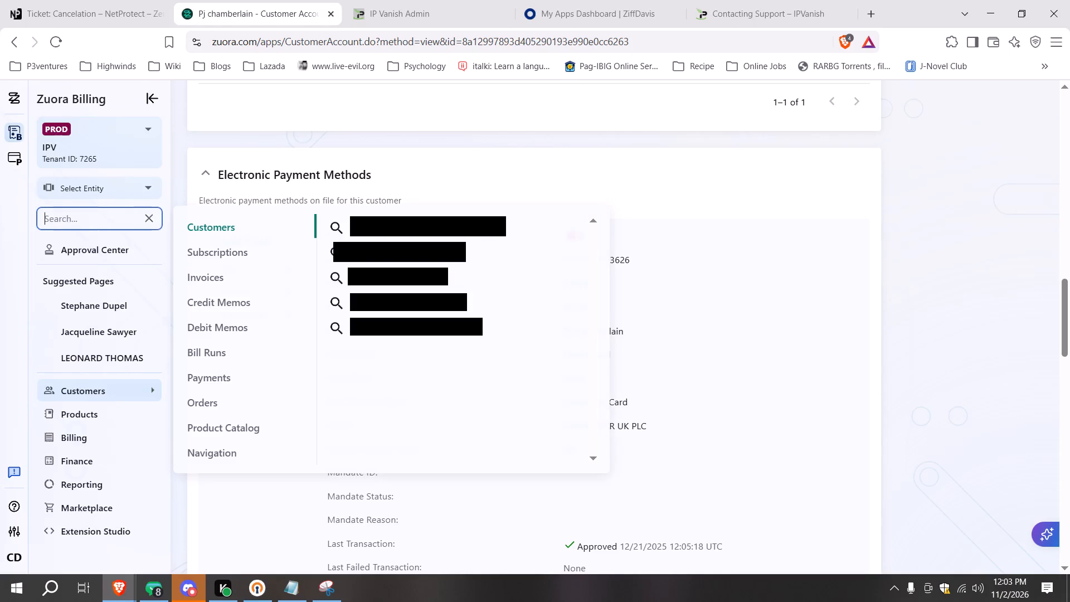
pyautogui.hotkey('ctrl', 'v')
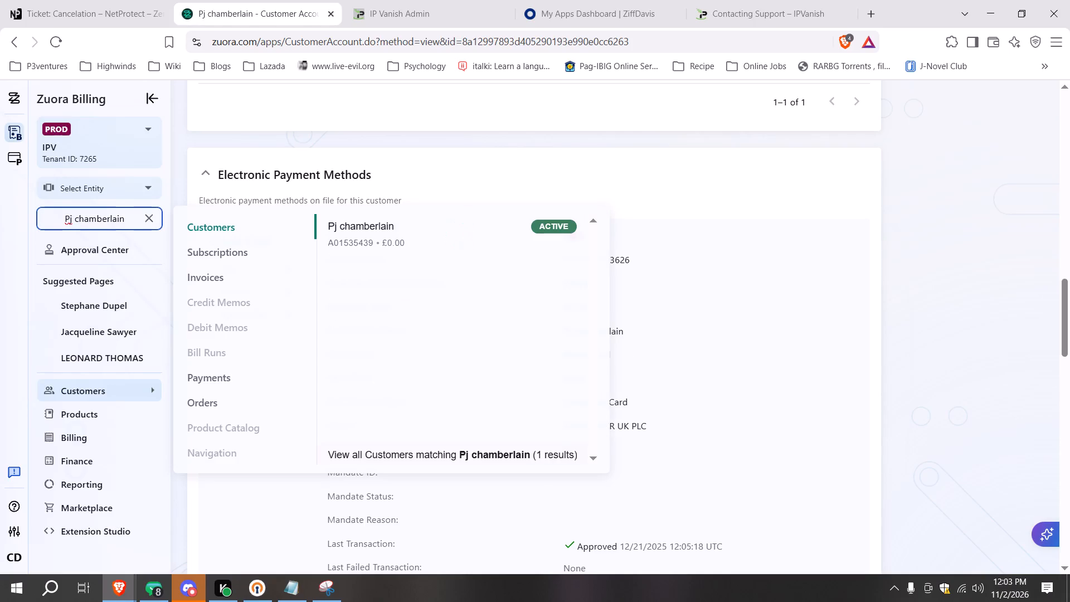
pyautogui.click(63, 214)
pyautogui.press('BackSpace')
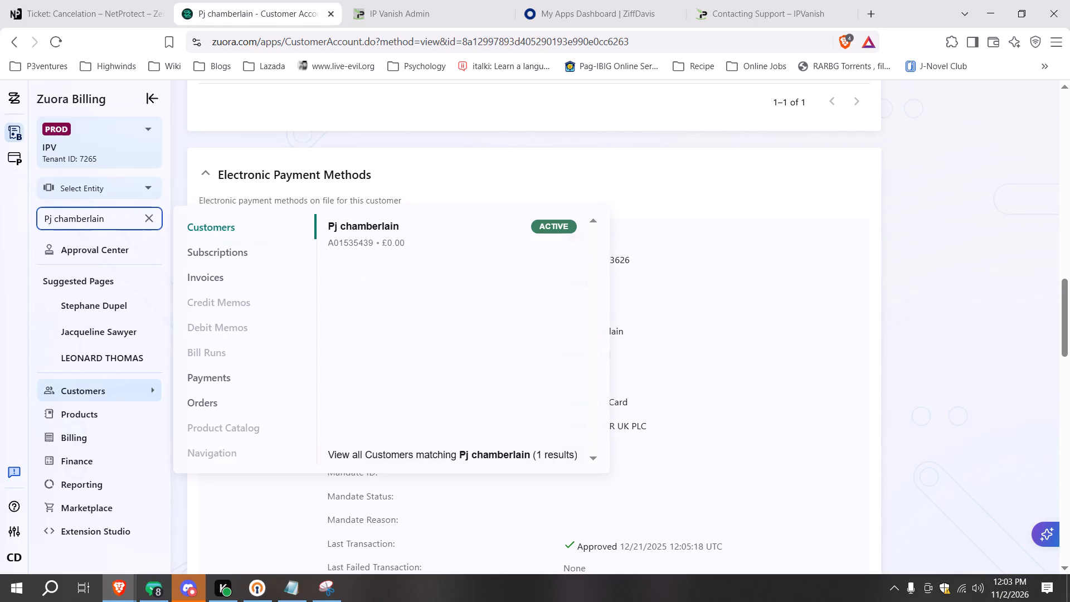
# Check the account's basic information and search customers again with the initials replaced by the requester's first name.
pyautogui.scroll(2, 618, 252)
pyautogui.scroll(4, 767, 223)
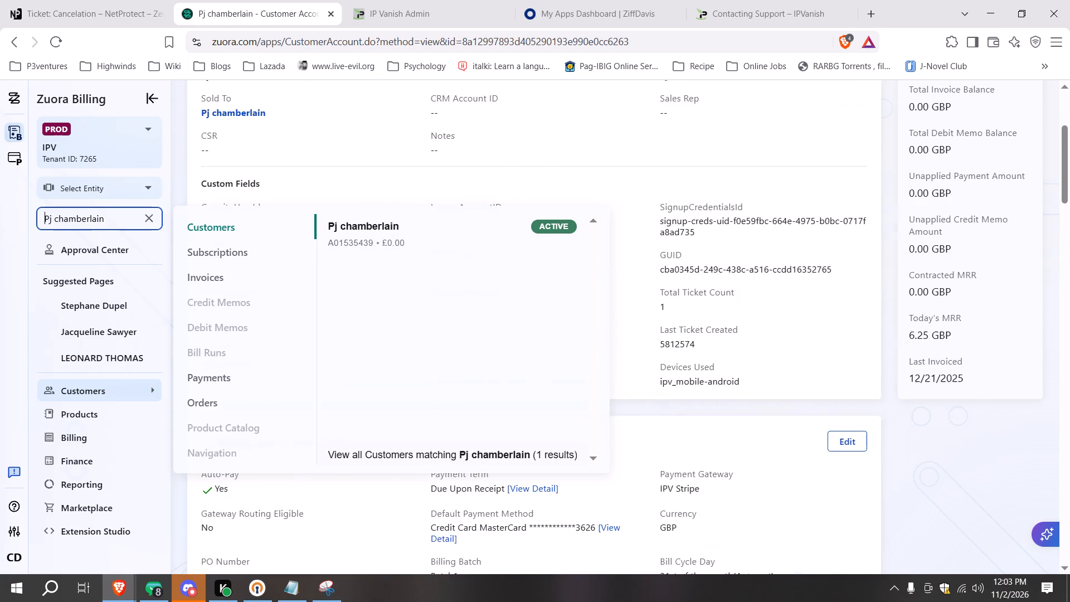
pyautogui.scroll(3, 746, 216)
pyautogui.scroll(-1, 746, 212)
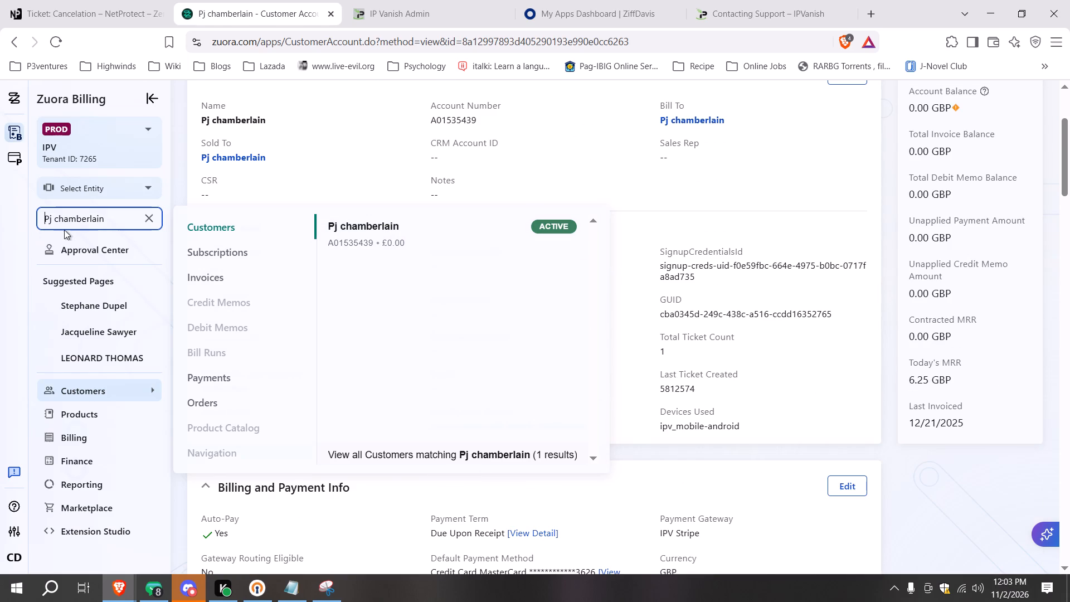
pyautogui.click(49, 218)
pyautogui.press('Delete')
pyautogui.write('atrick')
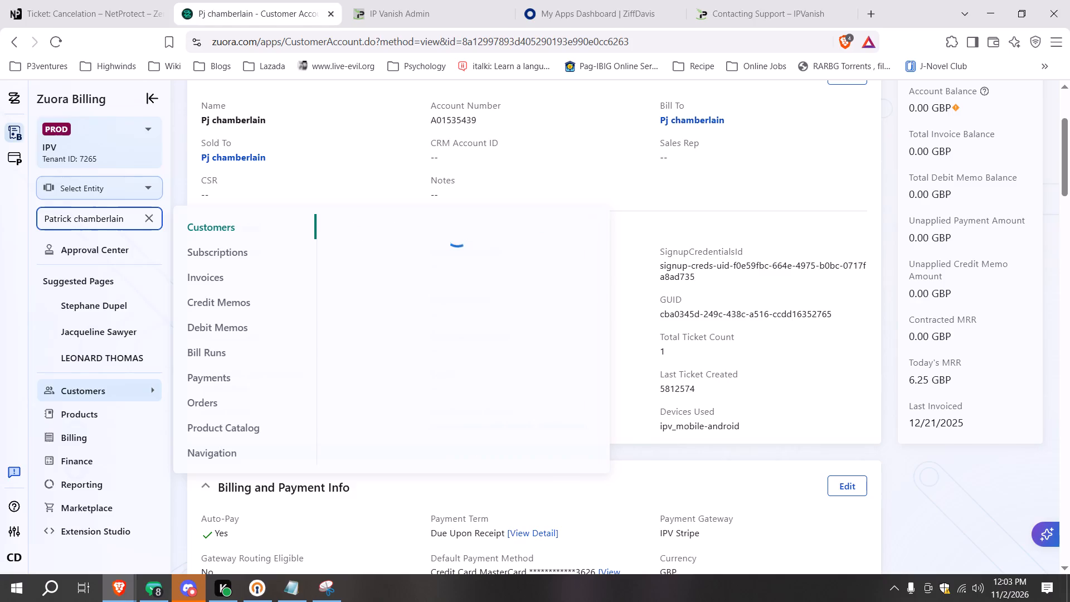
pyautogui.click(61, 0)
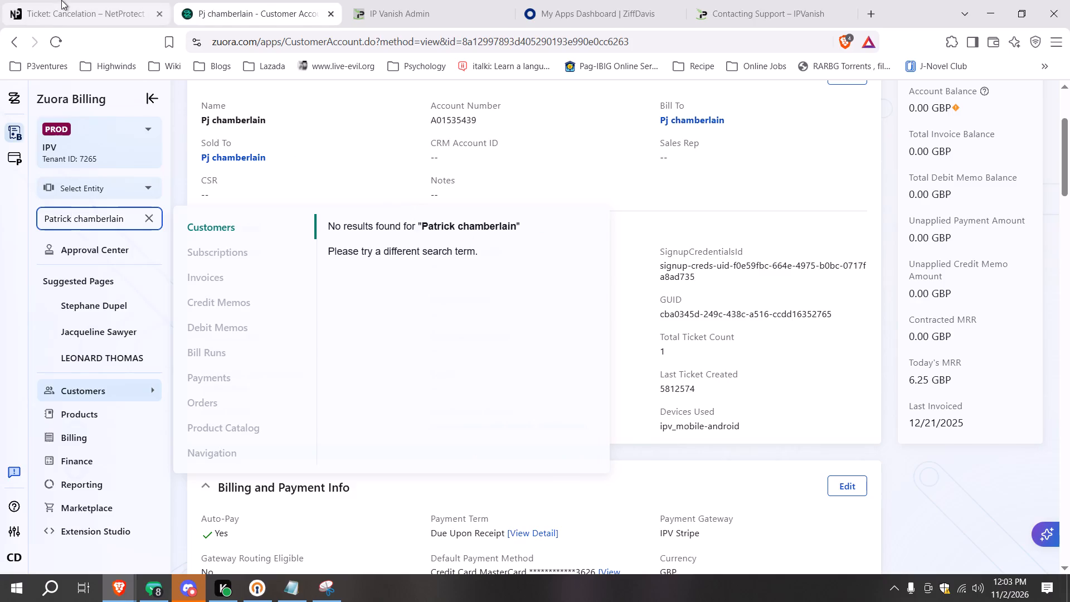
pyautogui.click(11, 172)
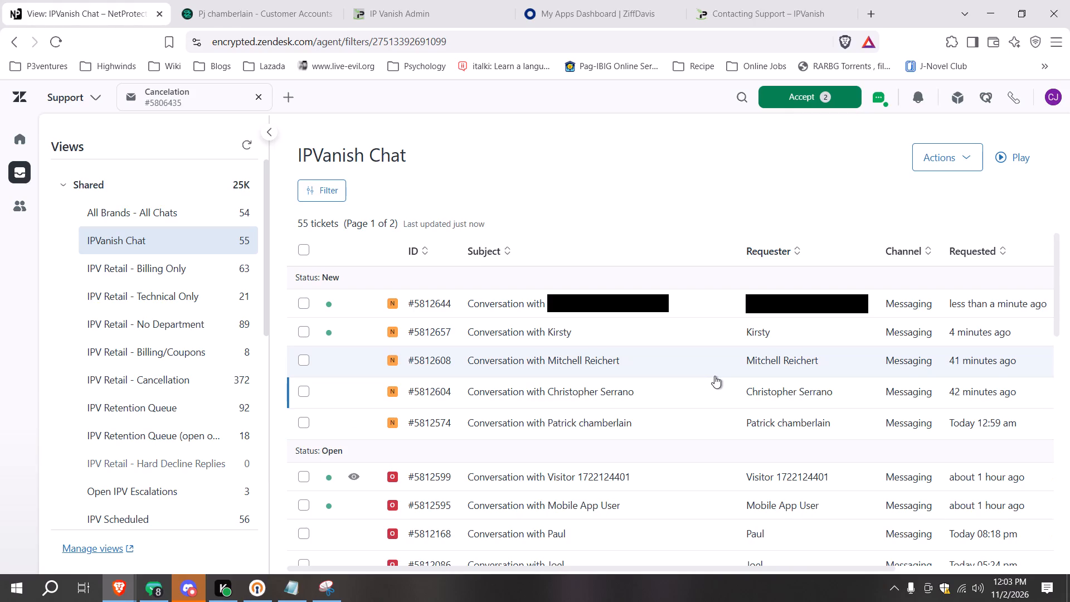
pyautogui.click(714, 376)
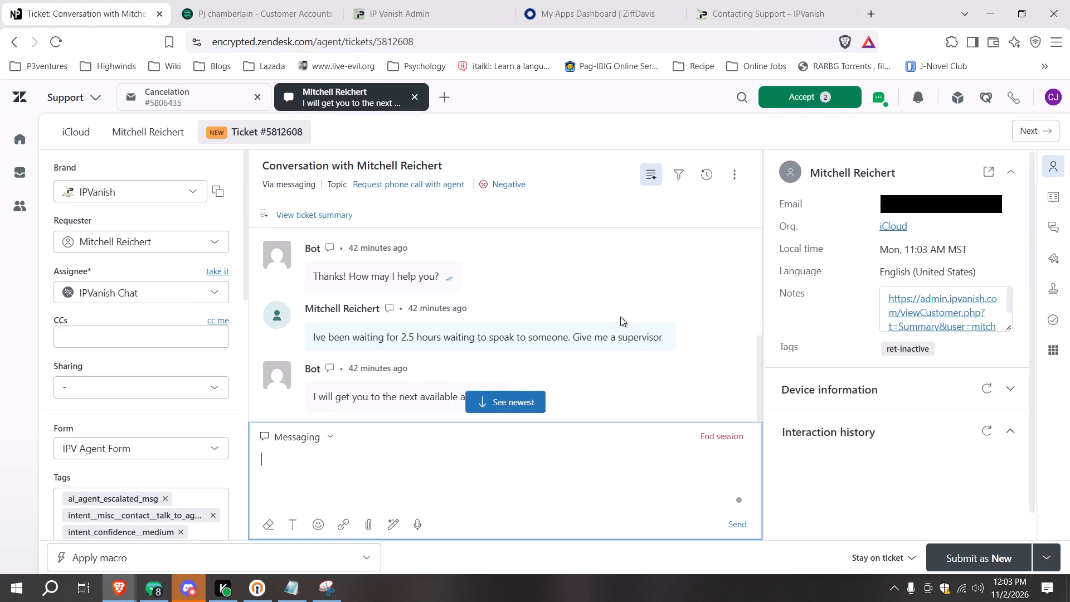
pyautogui.scroll(-4, 857, 324)
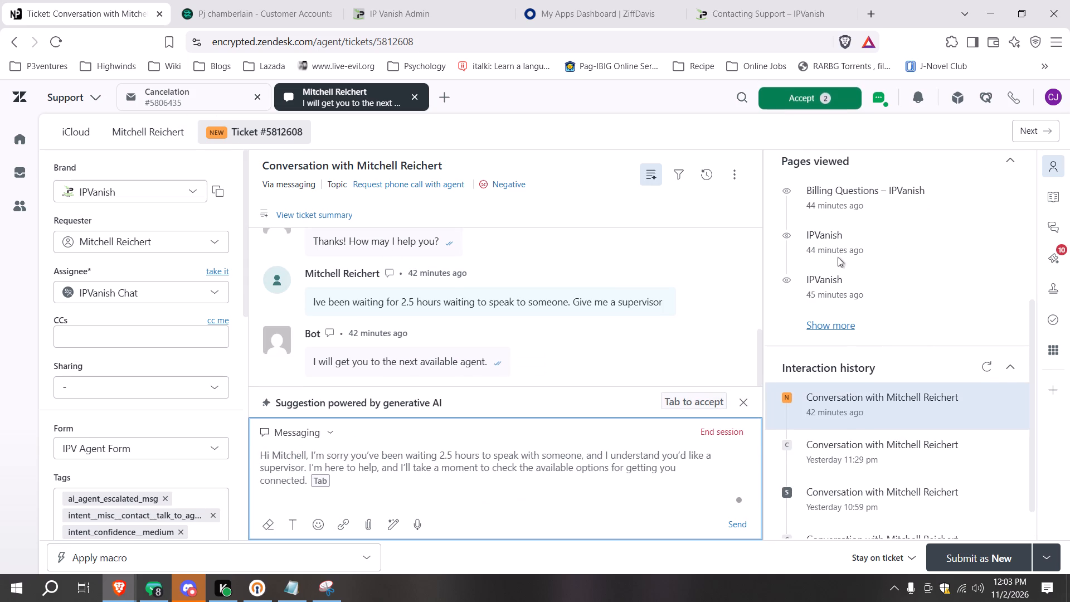
pyautogui.scroll(-2, 838, 276)
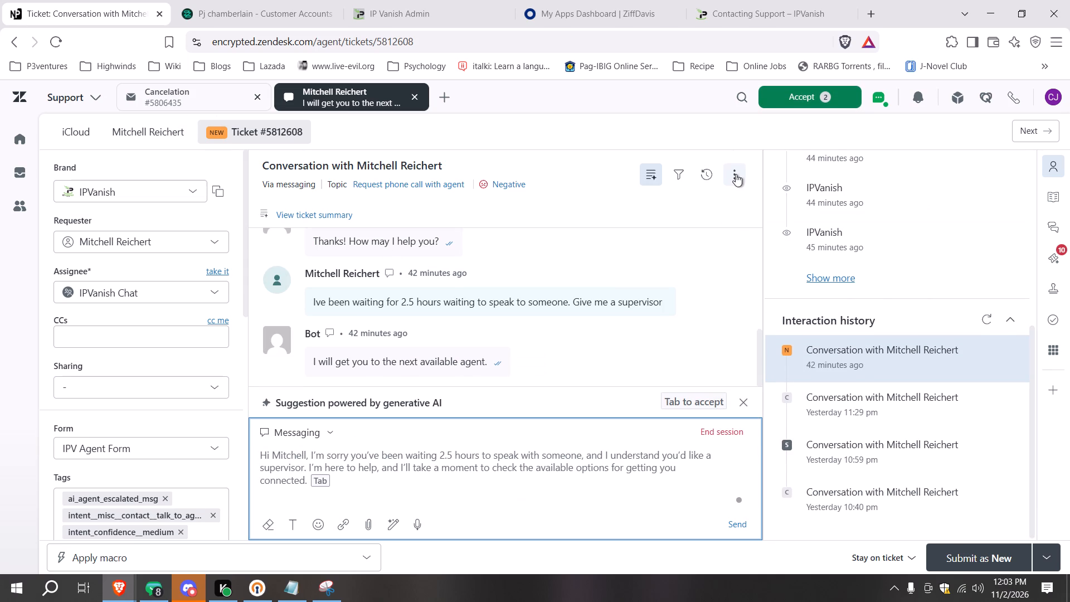
pyautogui.click(736, 174)
pyautogui.click(709, 256)
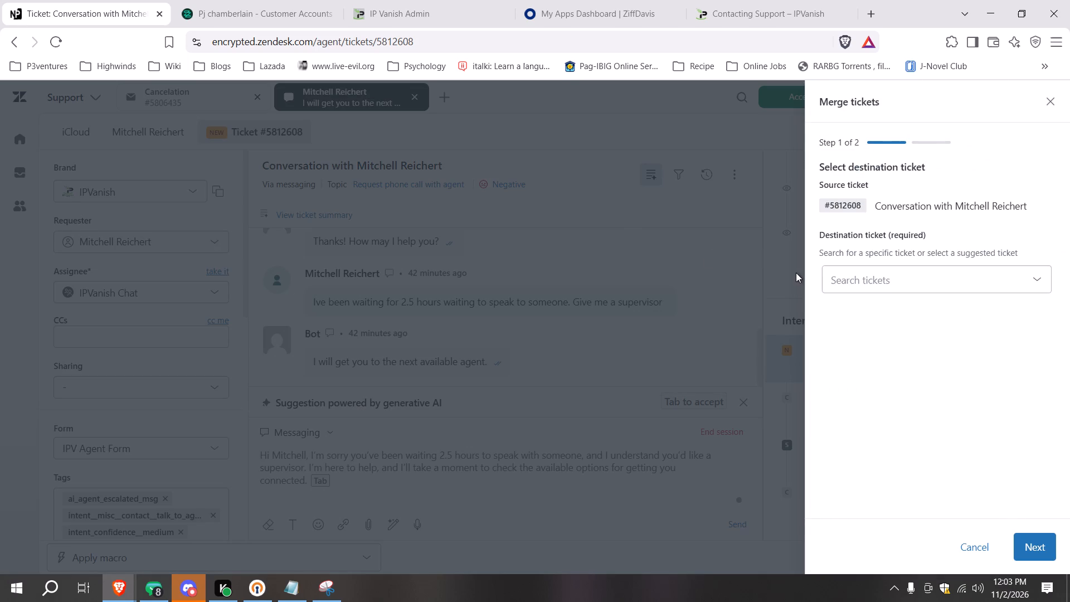
pyautogui.click(941, 360)
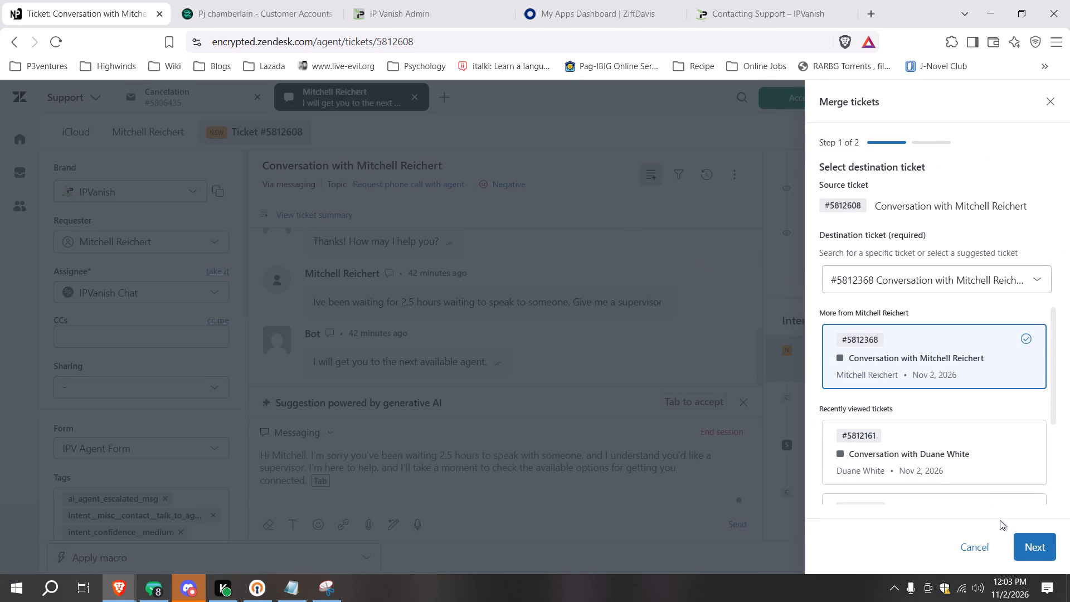
pyautogui.click(1028, 551)
pyautogui.click(1028, 551)
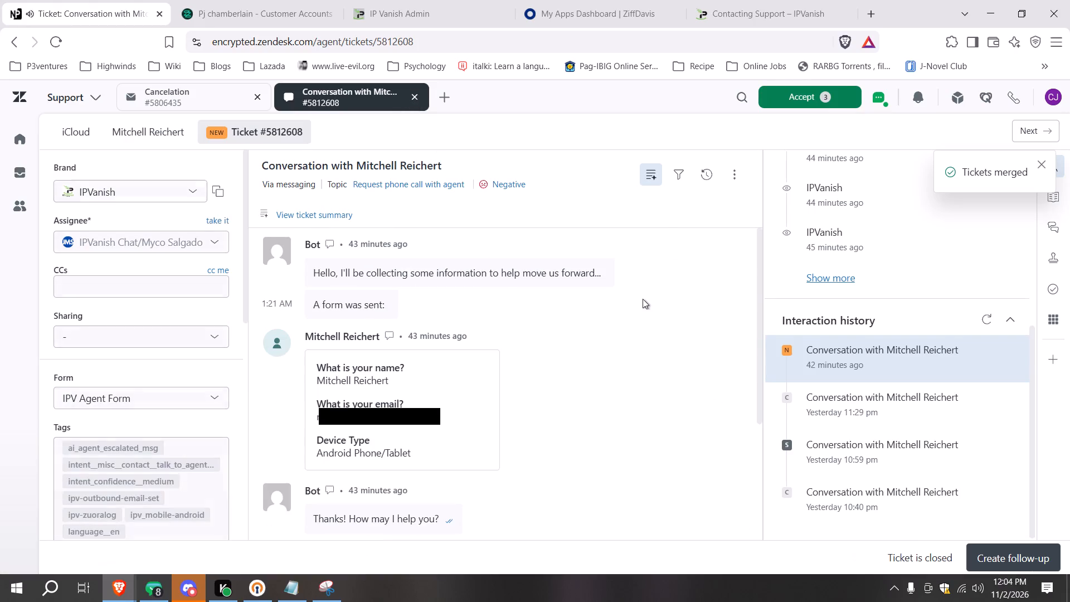
pyautogui.scroll(1, 577, 301)
pyautogui.scroll(-3, 575, 290)
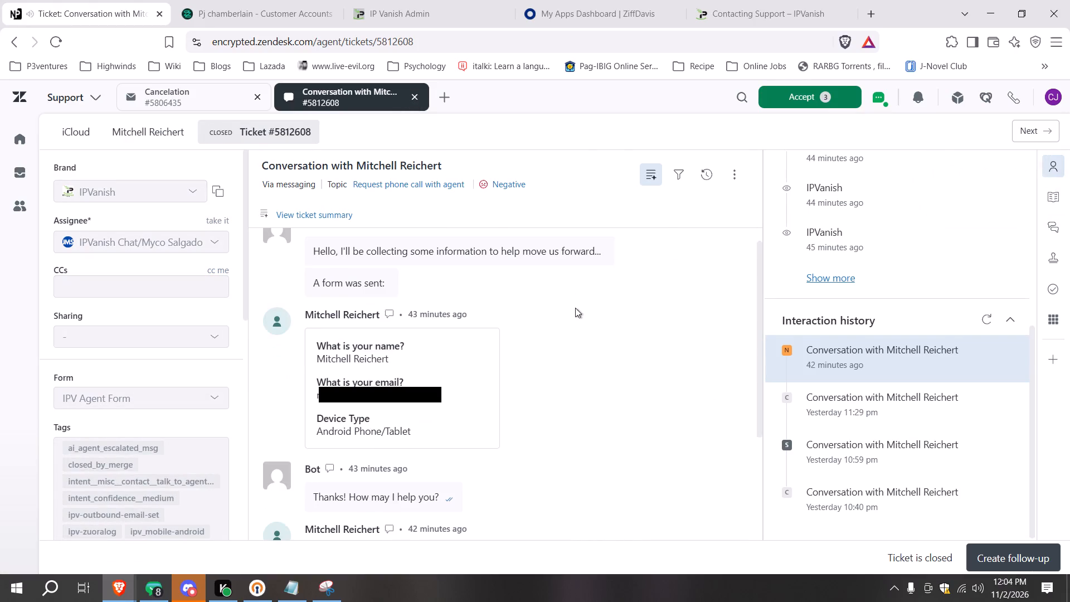
pyautogui.scroll(-3, 575, 308)
pyautogui.click(417, 104)
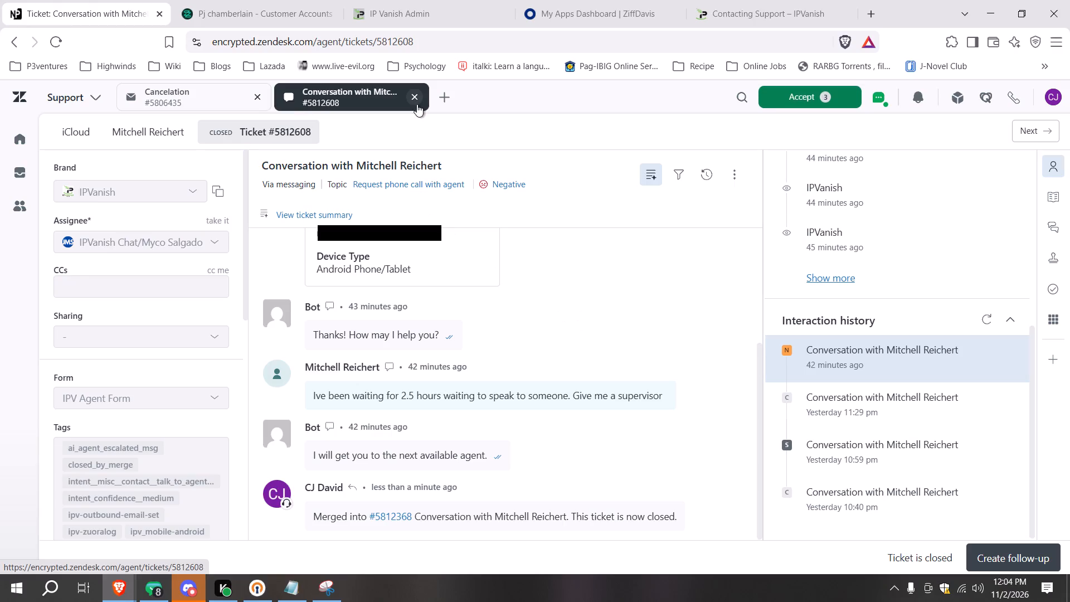
pyautogui.click(9, 157)
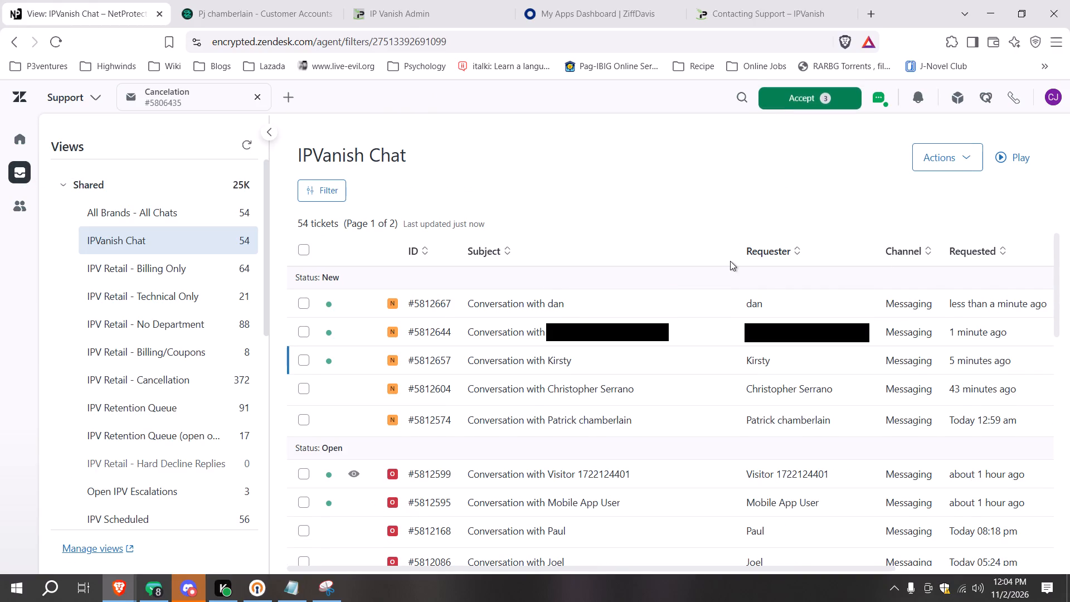
pyautogui.click(655, 395)
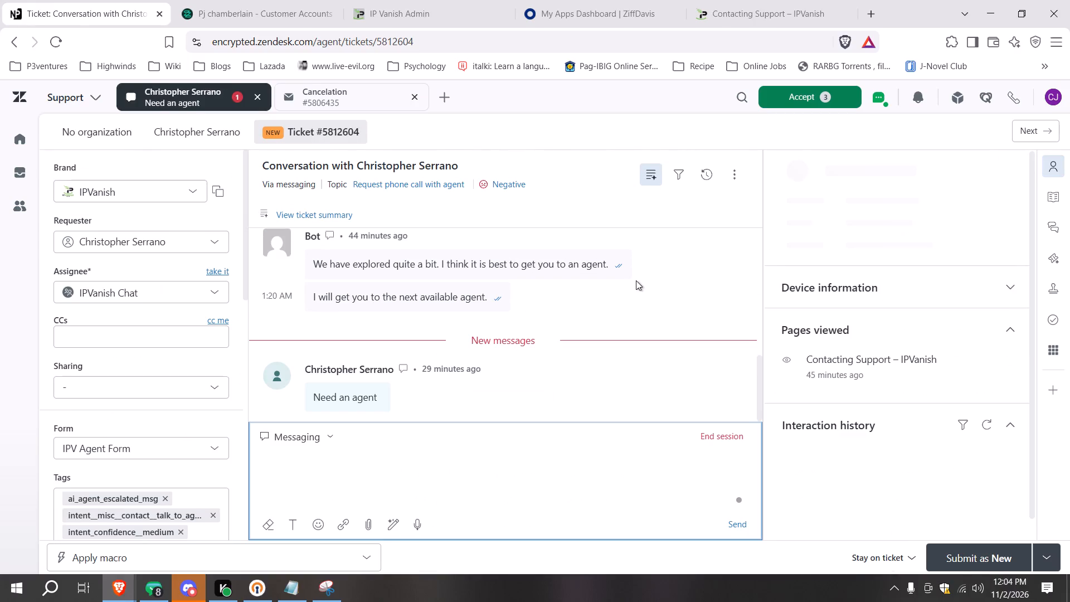
pyautogui.scroll(-5, 992, 303)
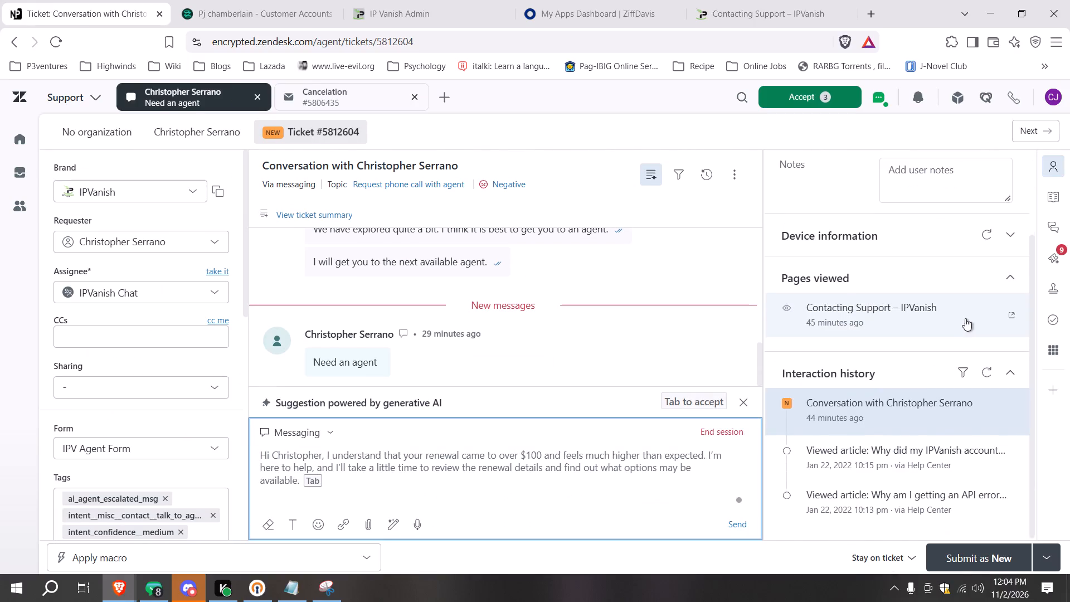
pyautogui.scroll(4, 965, 318)
pyautogui.scroll(2, 565, 304)
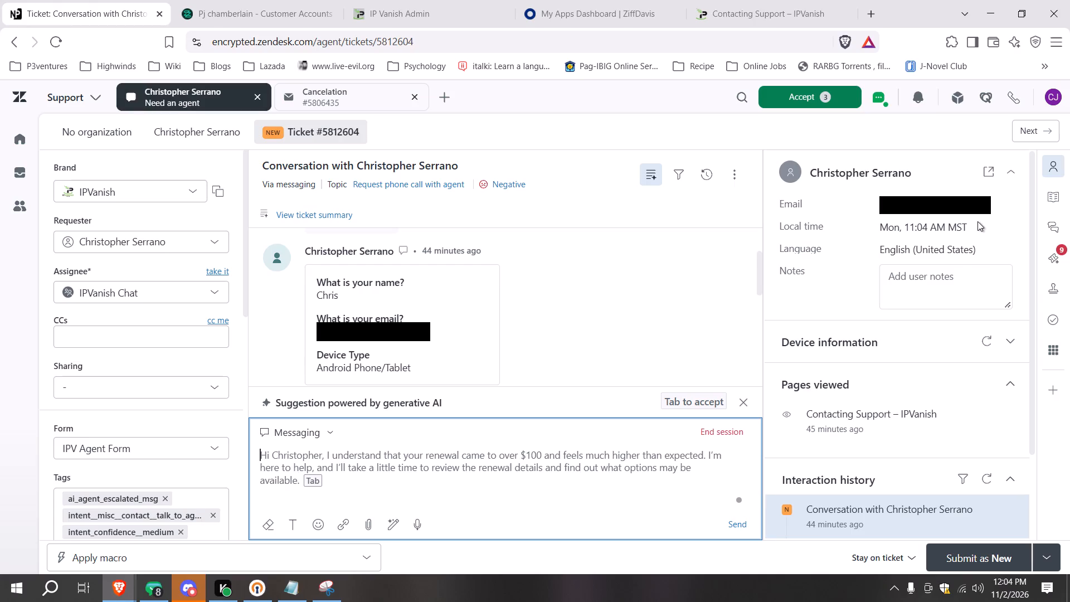
pyautogui.click(998, 197)
pyautogui.scroll(-2, 534, 266)
pyautogui.click(212, 0)
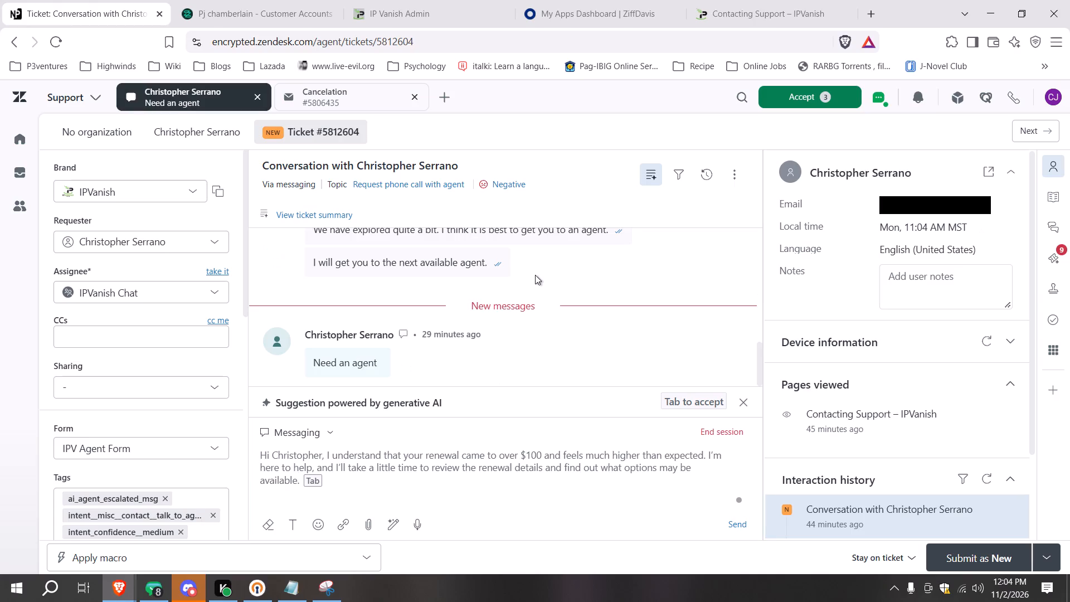
pyautogui.click(114, 220)
pyautogui.hotkey('ctrl', 'a')
pyautogui.hotkey('ctrl', 'v')
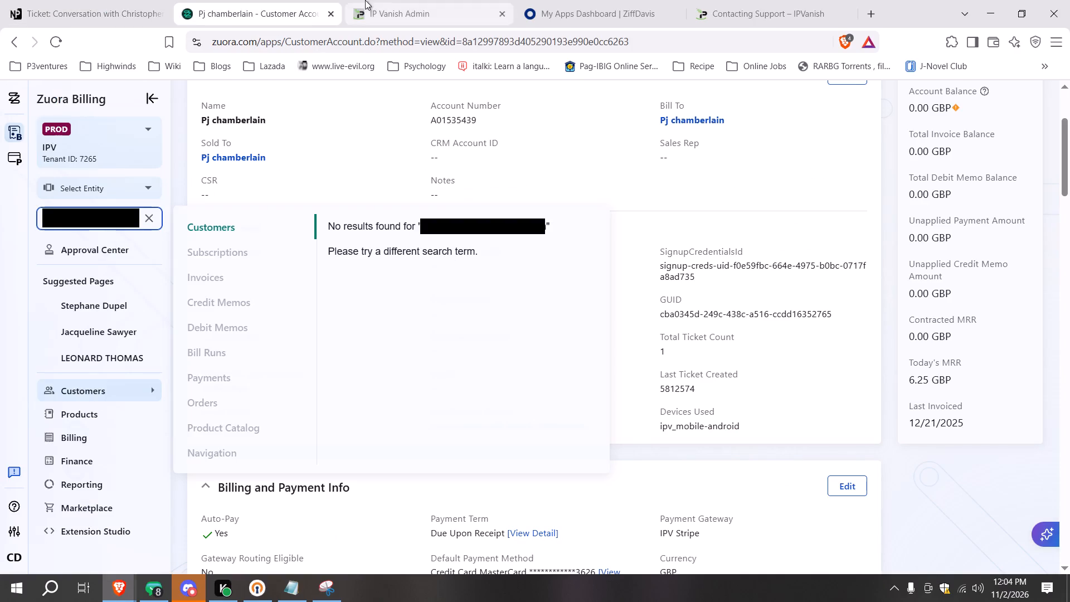
# Switch back to Zendesk and review ticket #5812604's earlier messages, viewed pages and interaction history.
pyautogui.click(28, 0)
pyautogui.click(636, 263)
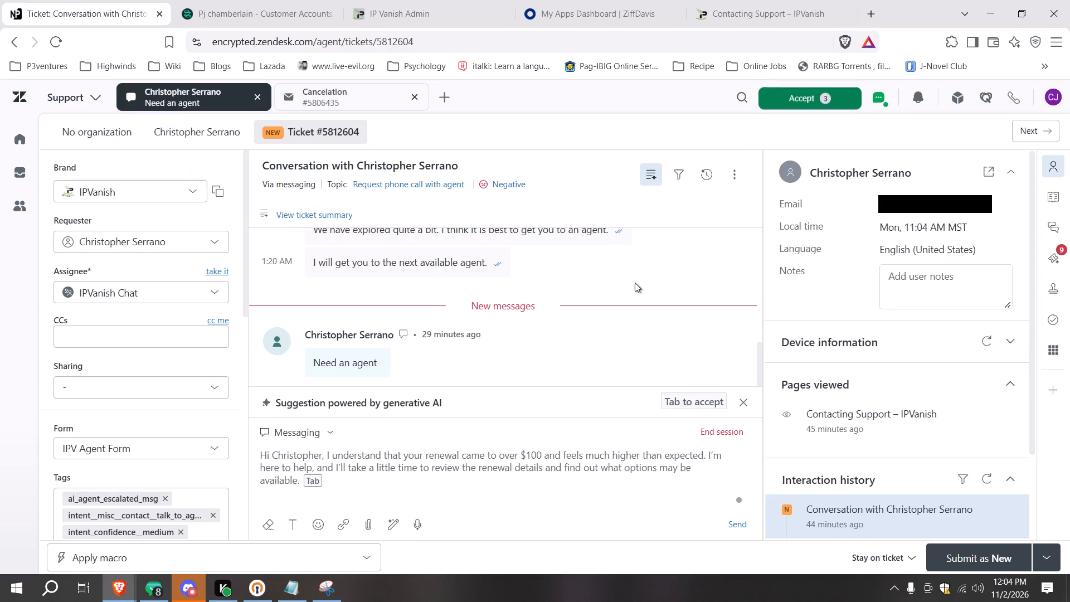
pyautogui.press('Up')
pyautogui.press('Up')
pyautogui.press('Up')
pyautogui.press('Up')
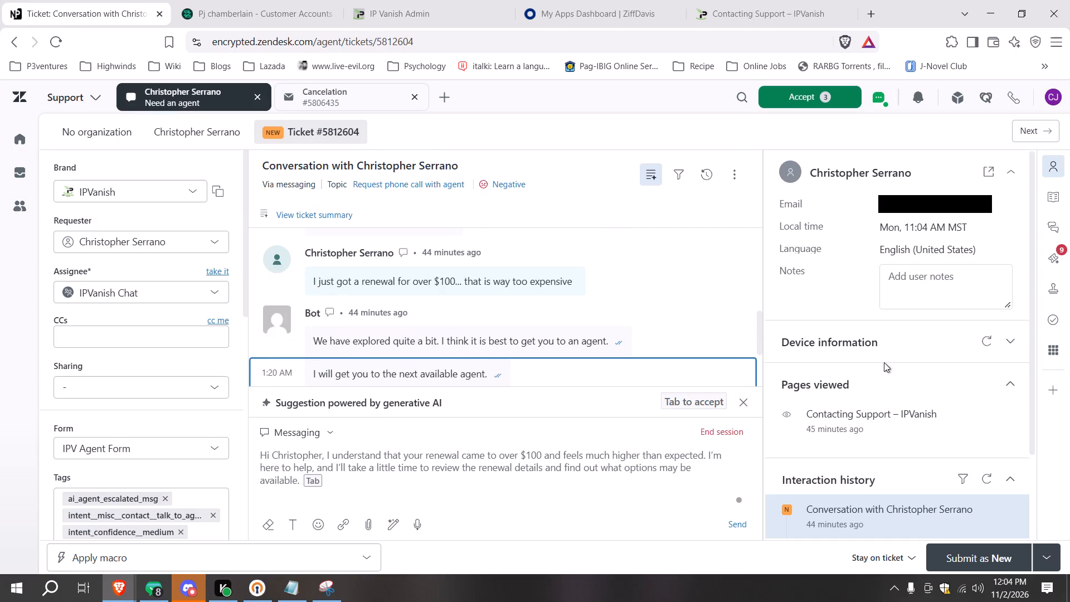
pyautogui.press('Up')
pyautogui.press('Up')
pyautogui.press('Up')
pyautogui.scroll(-2, 1008, 314)
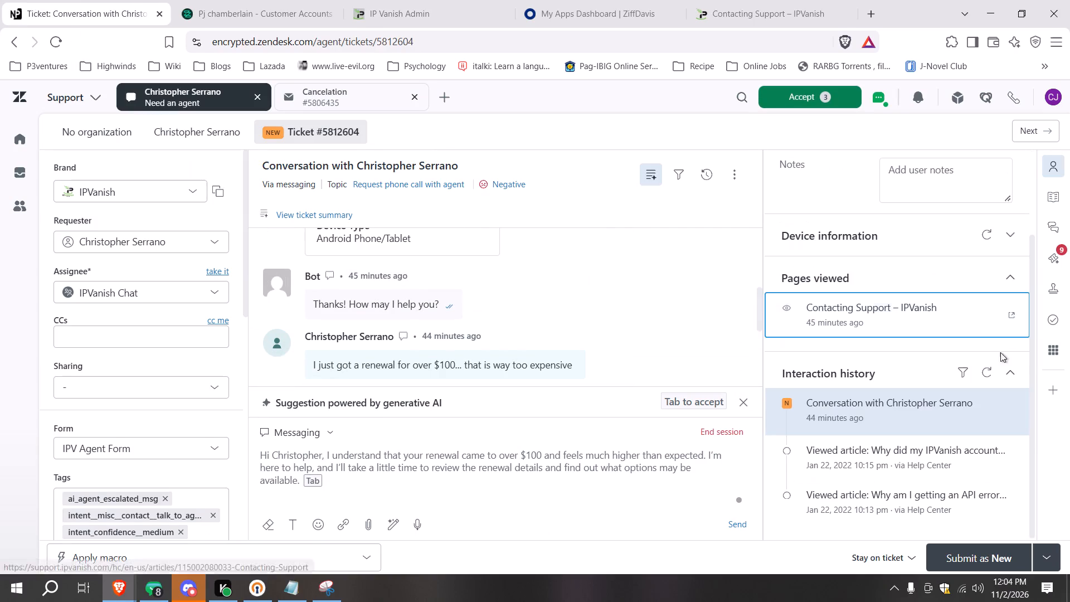
pyautogui.scroll(3, 950, 232)
pyautogui.moveTo(946, 163); pyautogui.dragTo(814, 151)
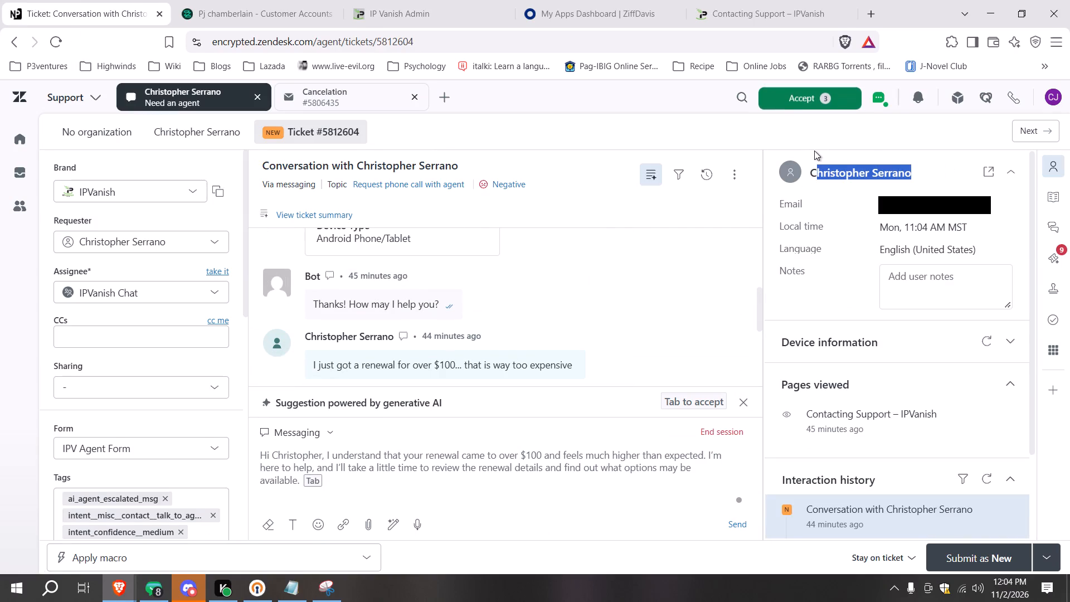
pyautogui.moveTo(814, 151); pyautogui.dragTo(809, 151)
pyautogui.hotkey('ctrl', 'c')
pyautogui.click(262, 98)
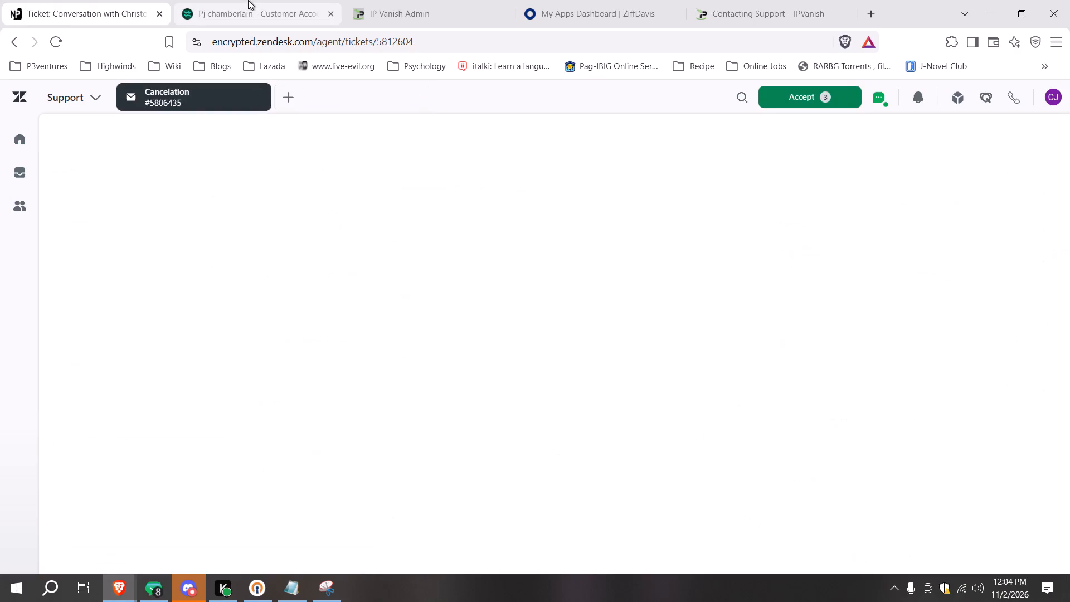
pyautogui.click(248, 0)
pyautogui.click(94, 215)
pyautogui.hotkey('ctrl', 'a')
pyautogui.hotkey('ctrl', 'v')
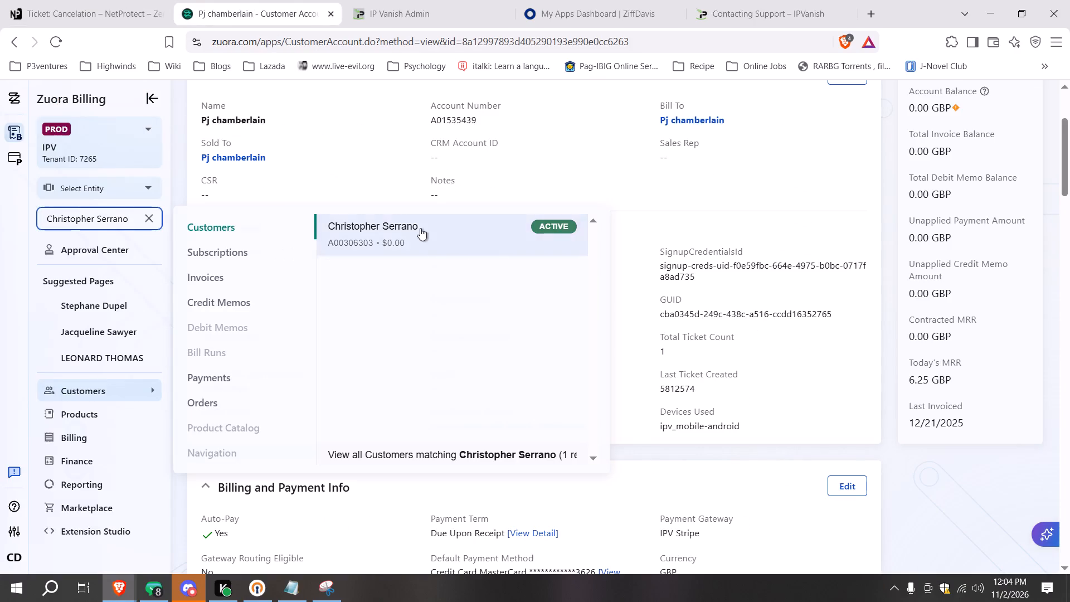
pyautogui.click(420, 228)
# Examine the Zuora account's details down to its subscriptions and invoice transactions.
pyautogui.click(46, 0)
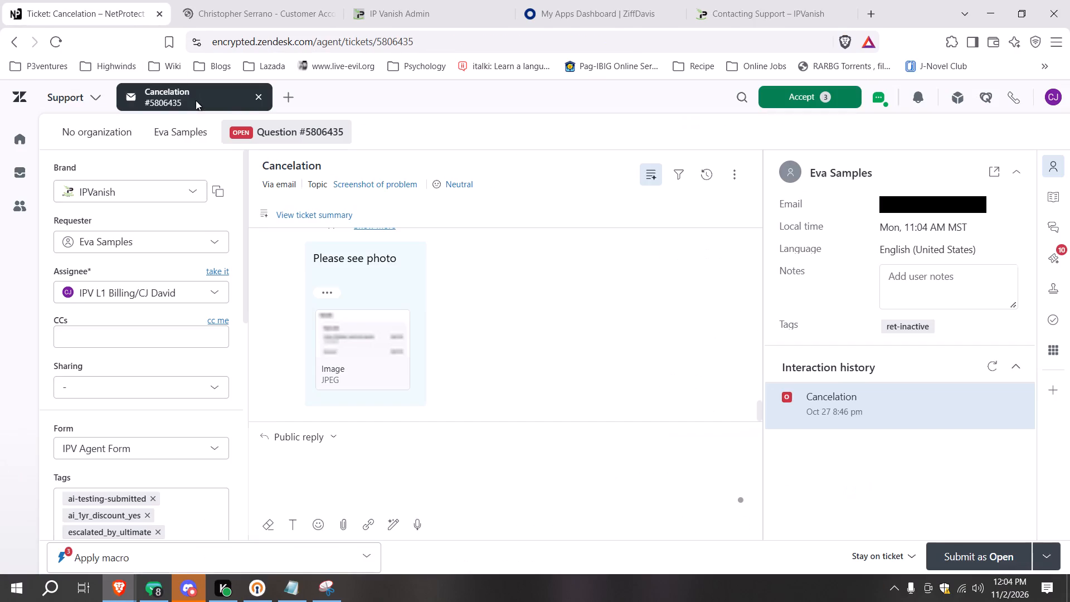
pyautogui.click(196, 100)
pyautogui.click(234, 0)
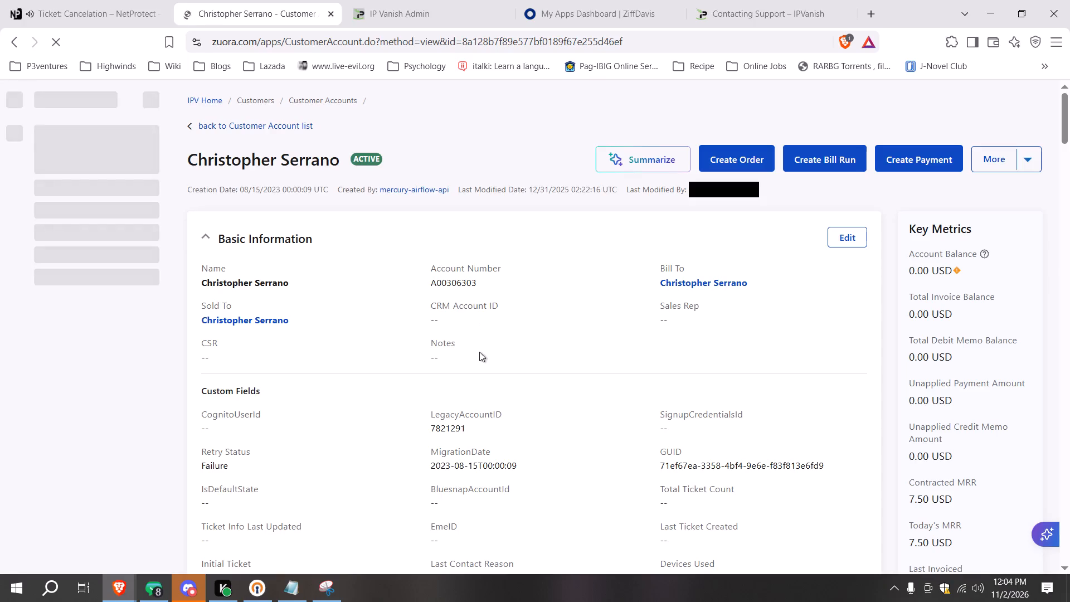
pyautogui.scroll(-8, 535, 293)
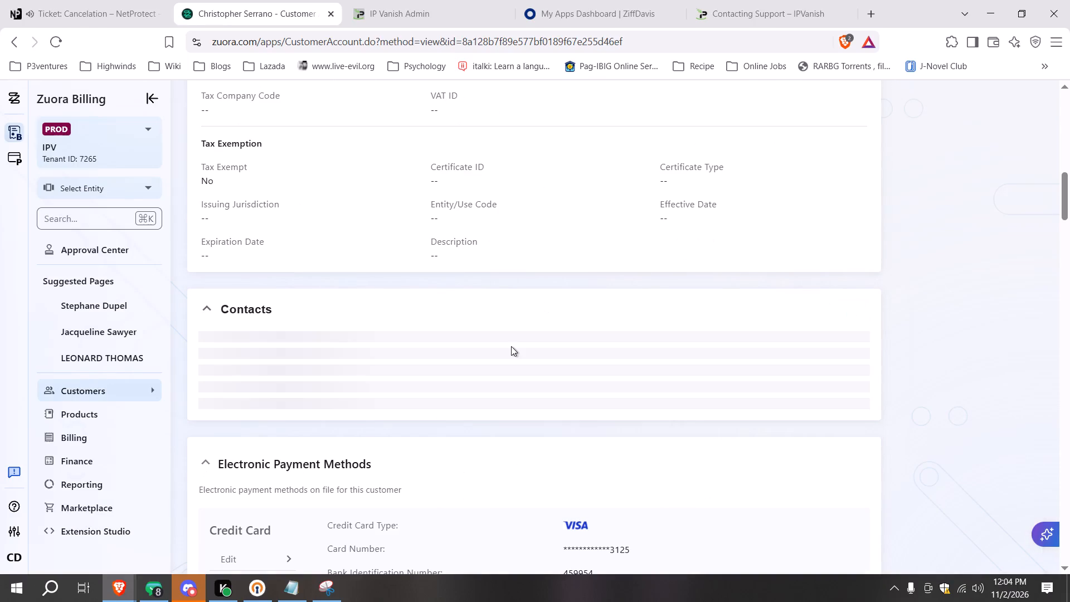
pyautogui.scroll(-1, 511, 346)
pyautogui.scroll(-3, 485, 301)
pyautogui.scroll(-7, 466, 343)
pyautogui.scroll(-2, 398, 312)
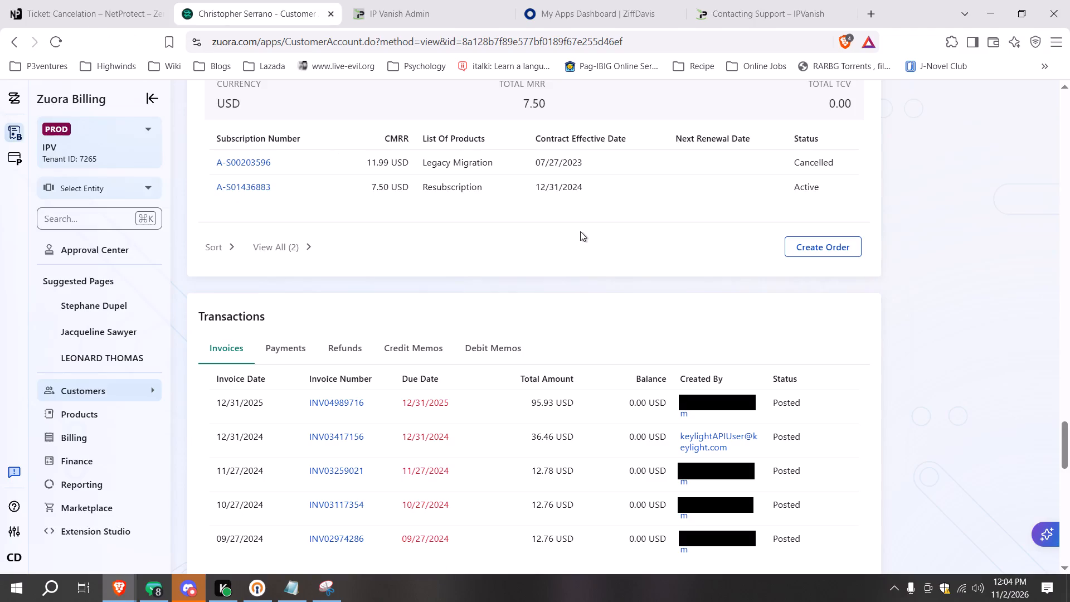
pyautogui.scroll(-1, 523, 290)
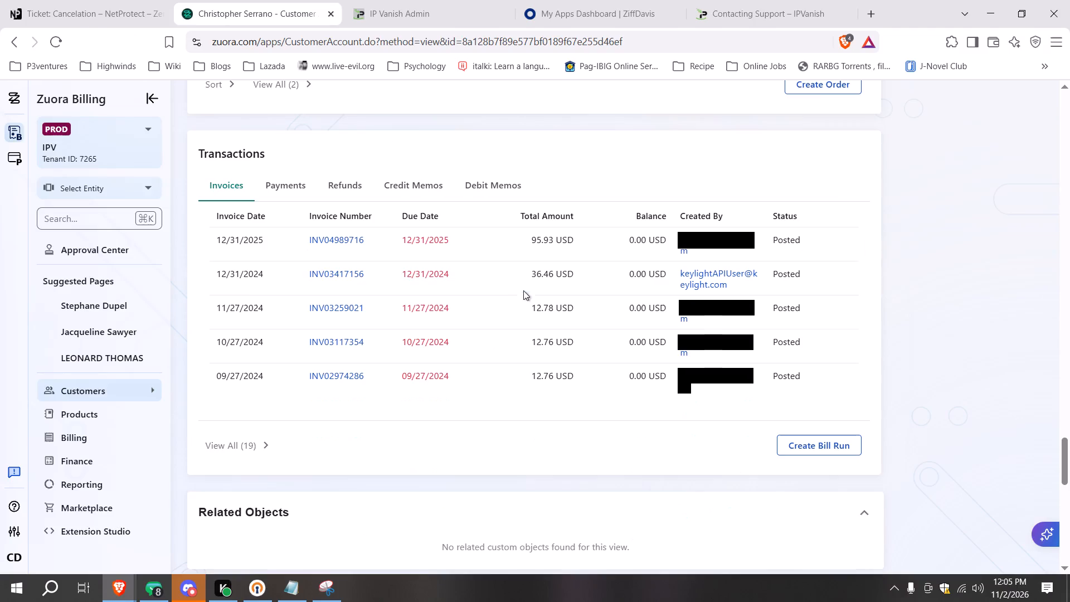
pyautogui.click(0, 0)
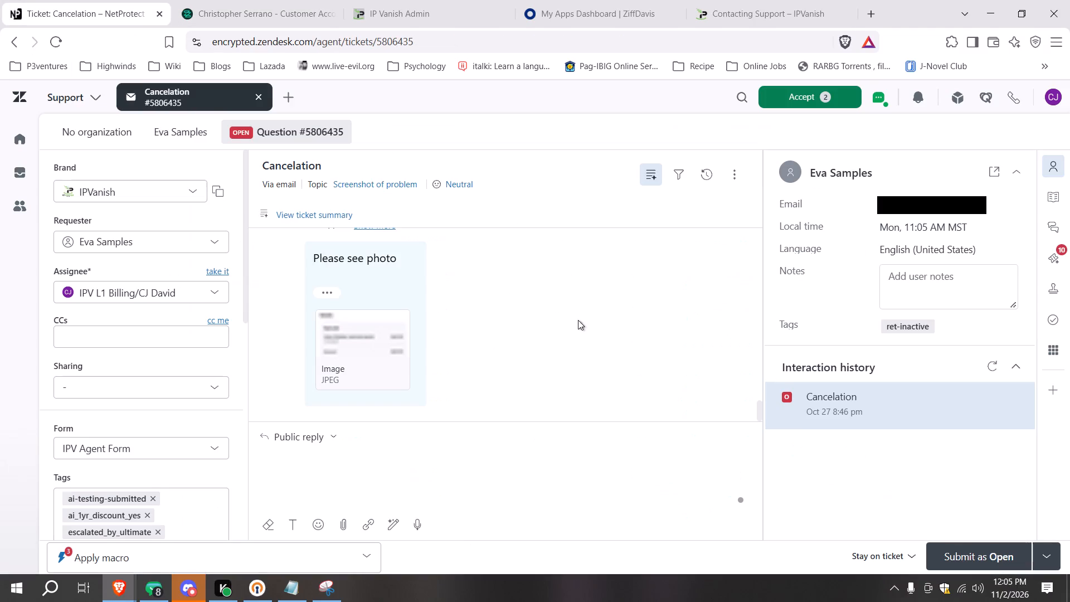
pyautogui.click(251, 0)
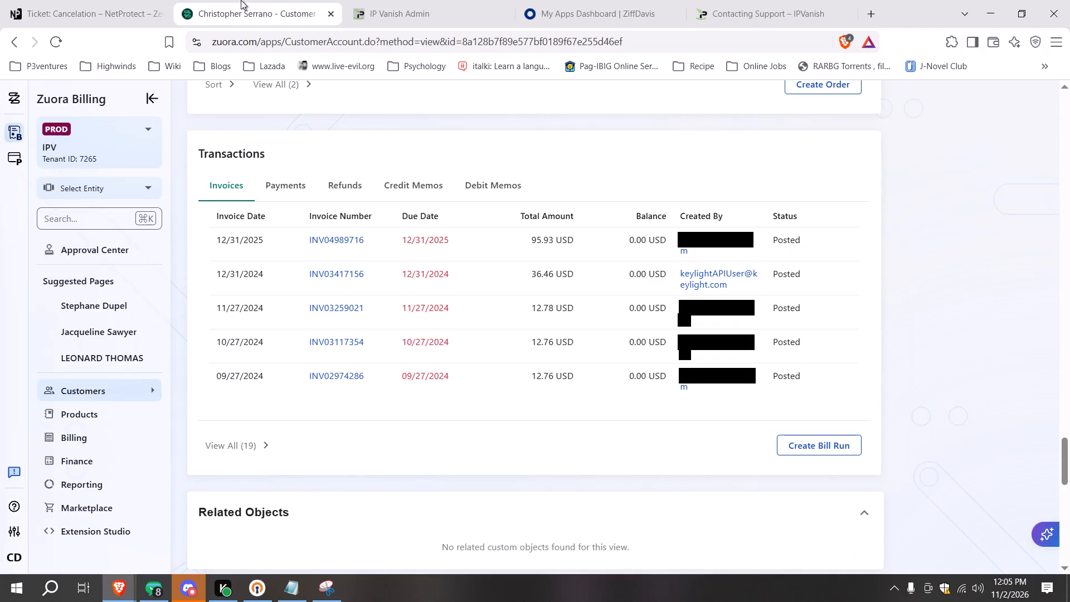
pyautogui.click(148, 0)
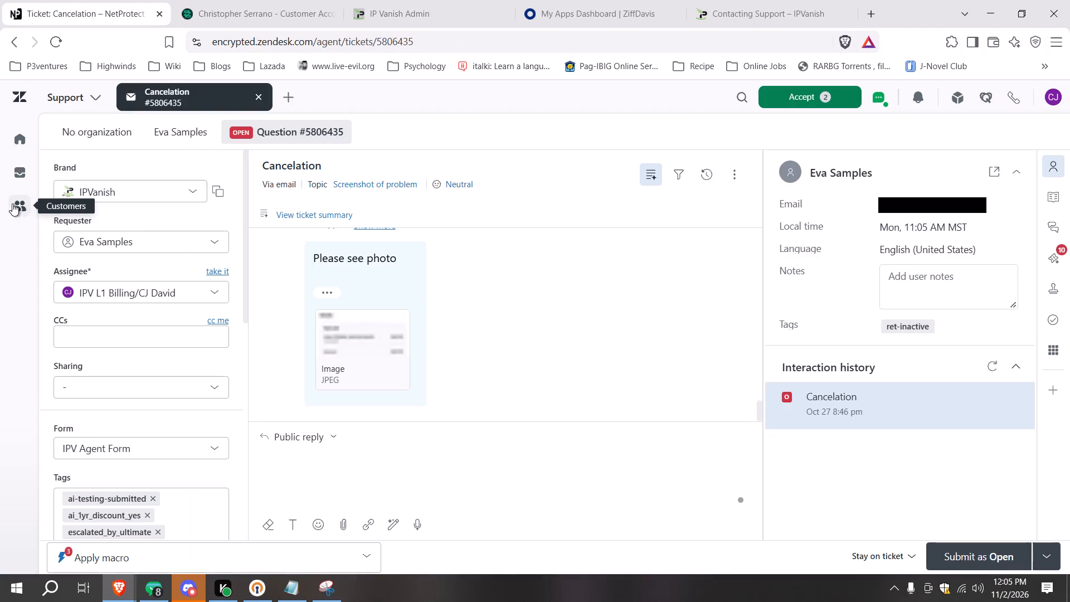
pyautogui.click(9, 179)
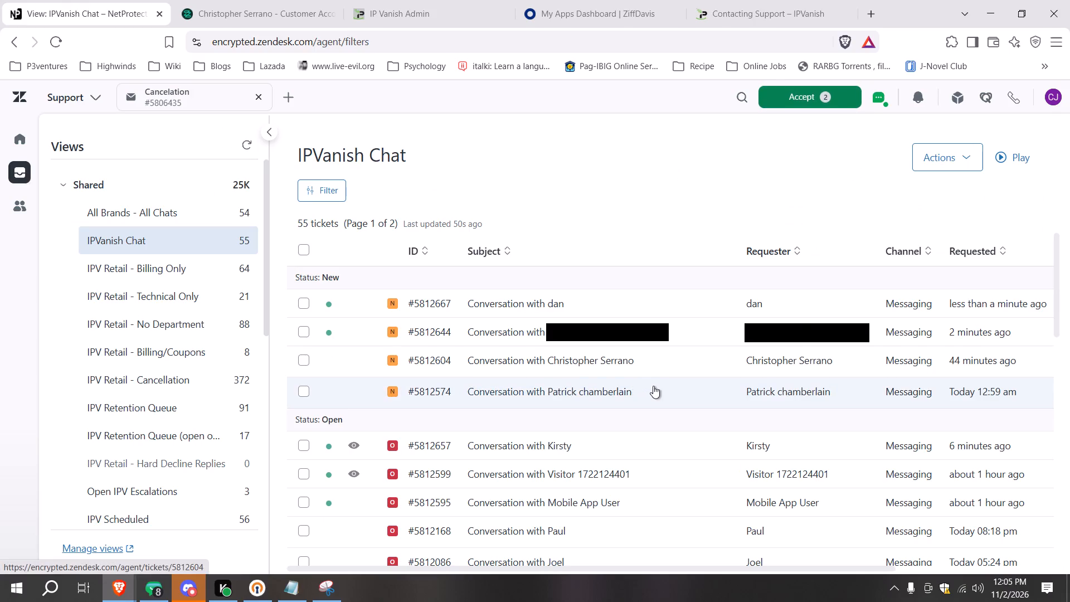
pyautogui.click(662, 368)
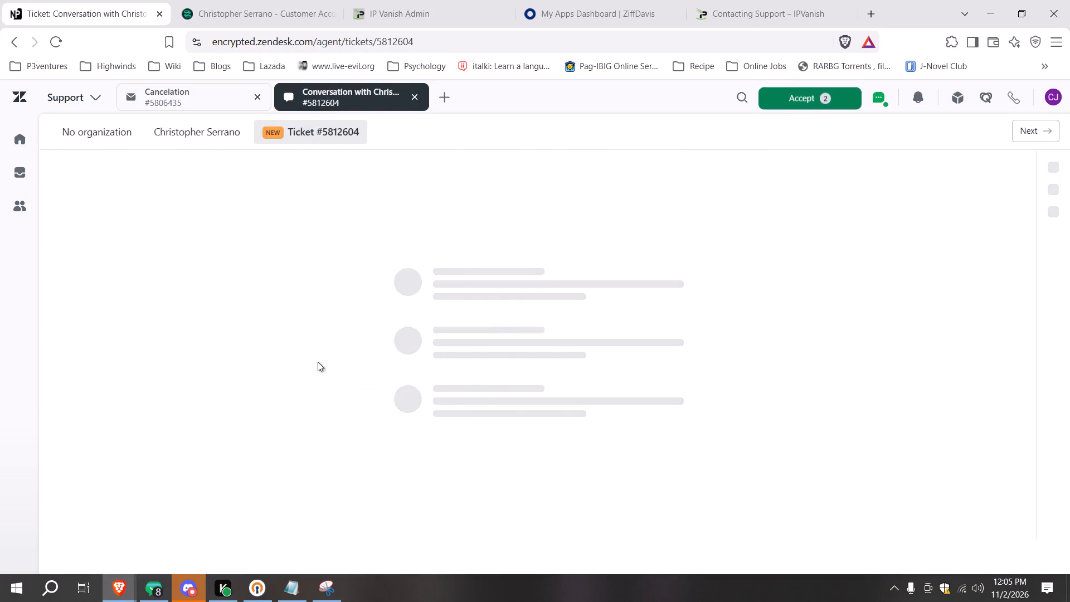
pyautogui.click(226, 260)
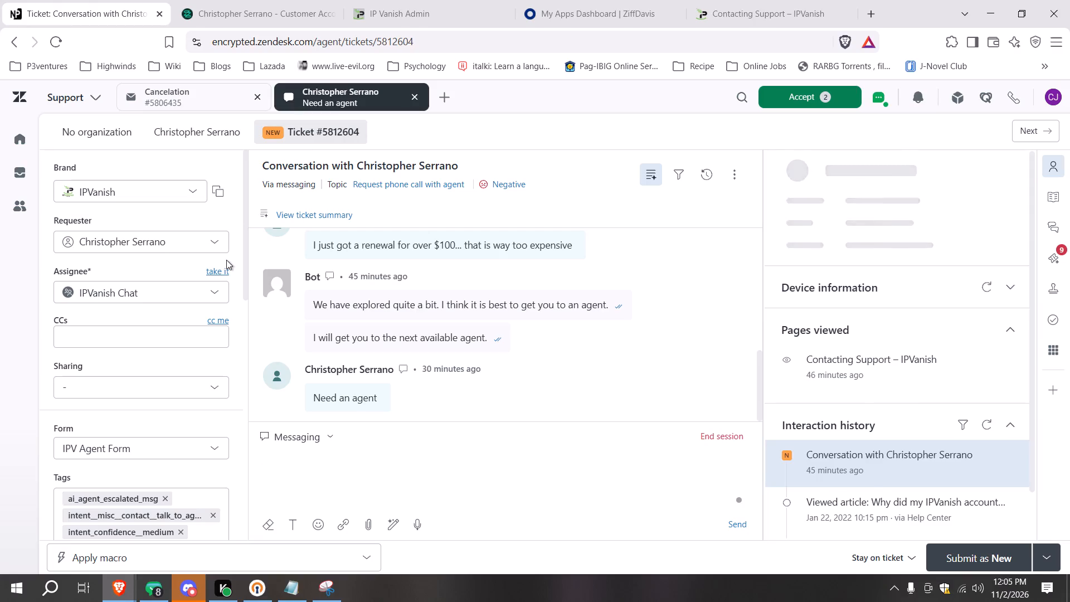
pyautogui.click(220, 271)
pyautogui.scroll(-2, 1024, 407)
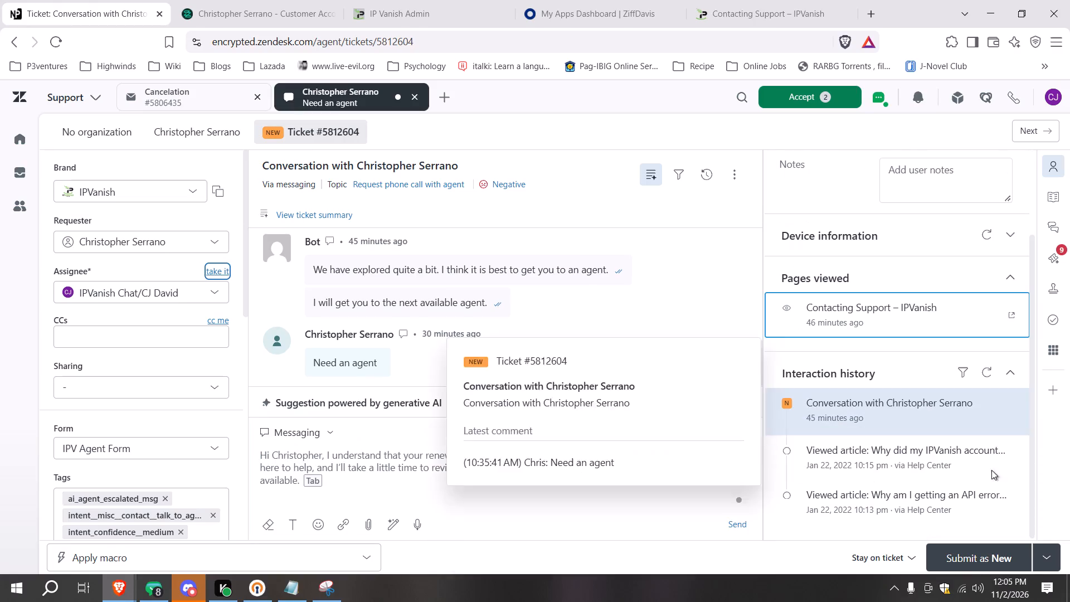
pyautogui.click(980, 569)
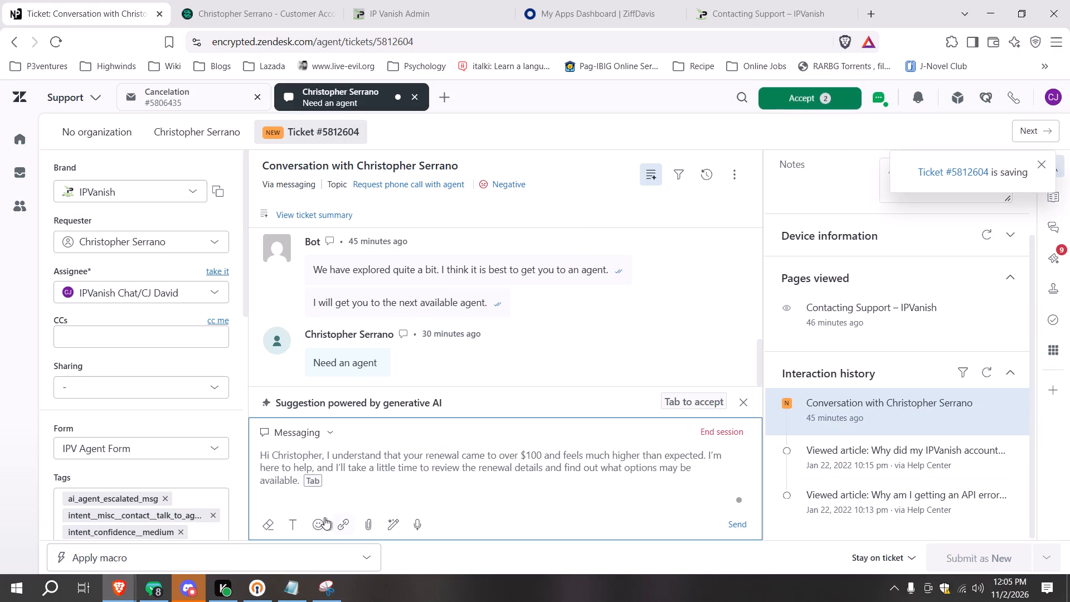
# Copy the greeting from the ipv.txt notes into the chat reply and make it one line: "Hello, Thank you for reaching out to us.".
pyautogui.click(288, 588)
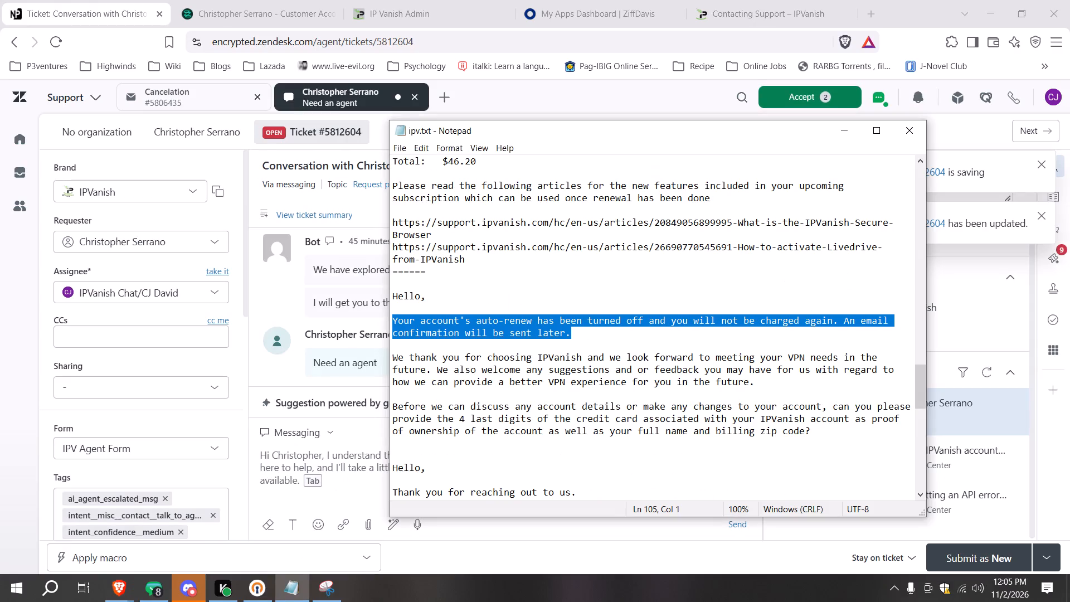
pyautogui.moveTo(588, 488); pyautogui.dragTo(389, 466)
pyautogui.hotkey('ctrl', 'c')
pyautogui.click(342, 461)
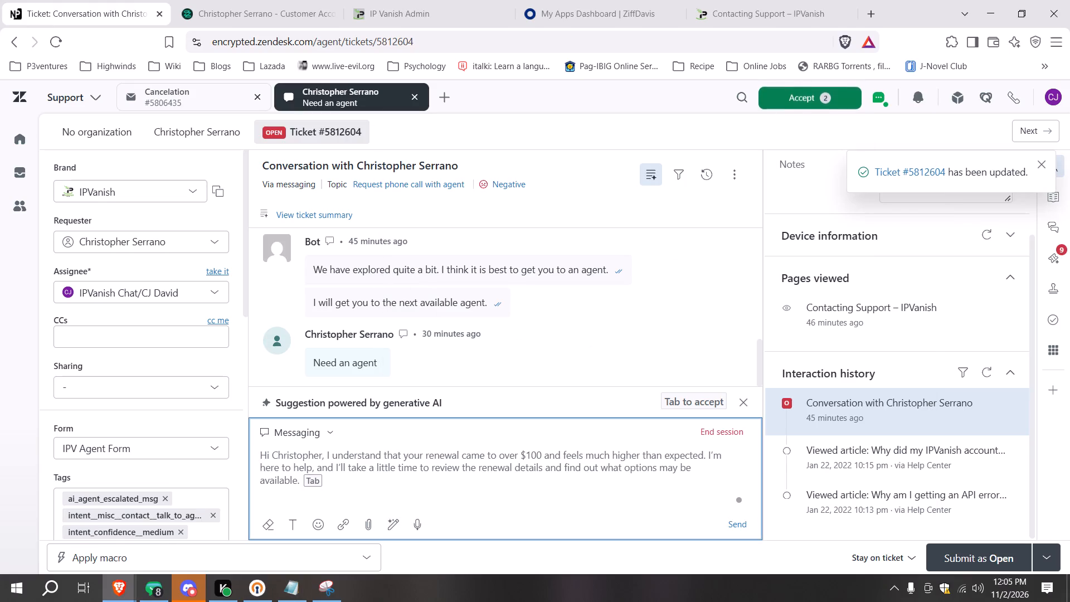
pyautogui.hotkey('ctrl', 'v')
pyautogui.press('Home')
pyautogui.press('BackSpace')
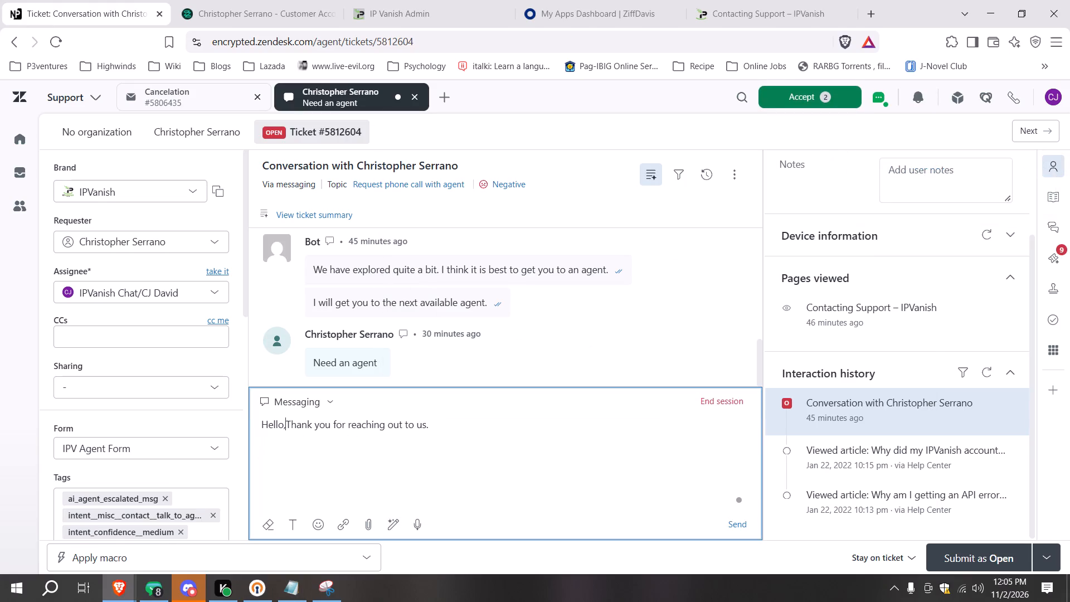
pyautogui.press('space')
pyautogui.press('End')
# Compare the requester's email in Zendesk with the contact and payment method details on the Zuora account.
pyautogui.scroll(4, 960, 255)
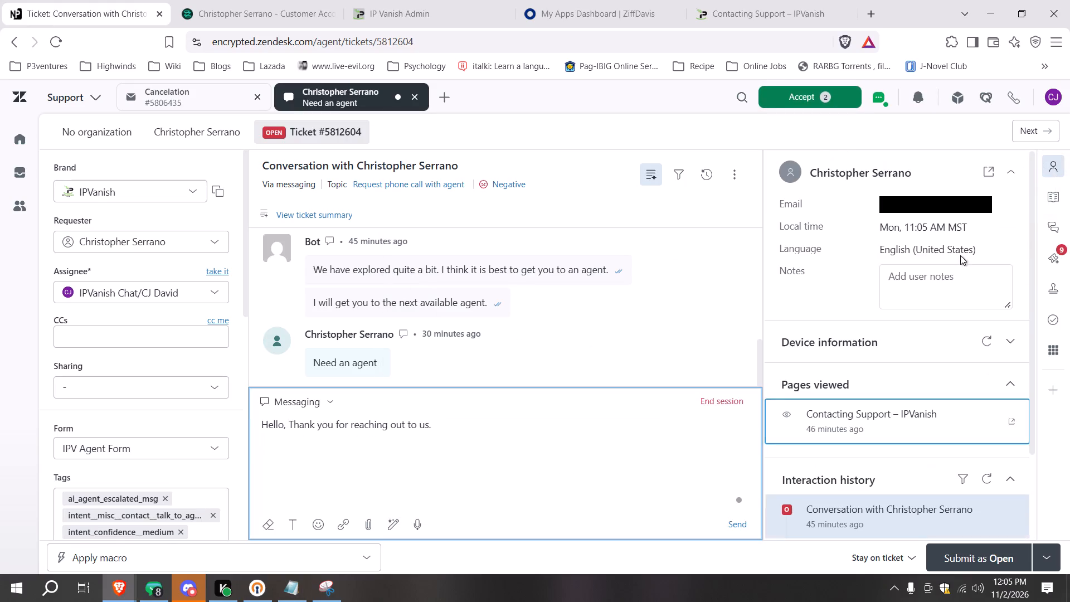
pyautogui.click(1012, 200)
pyautogui.click(244, 0)
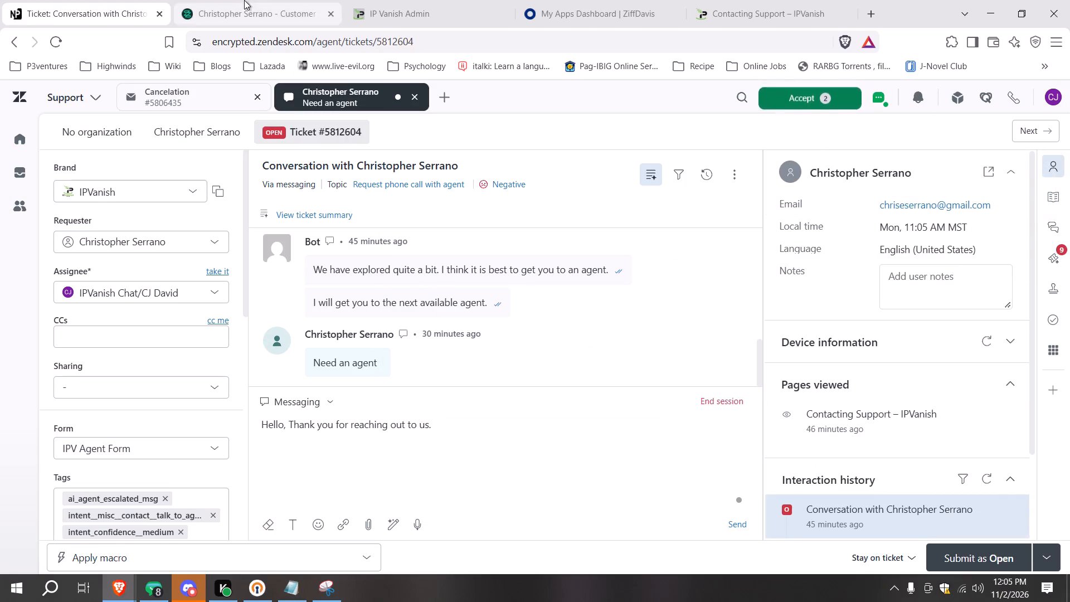
pyautogui.scroll(3, 544, 281)
pyautogui.scroll(-2, 584, 390)
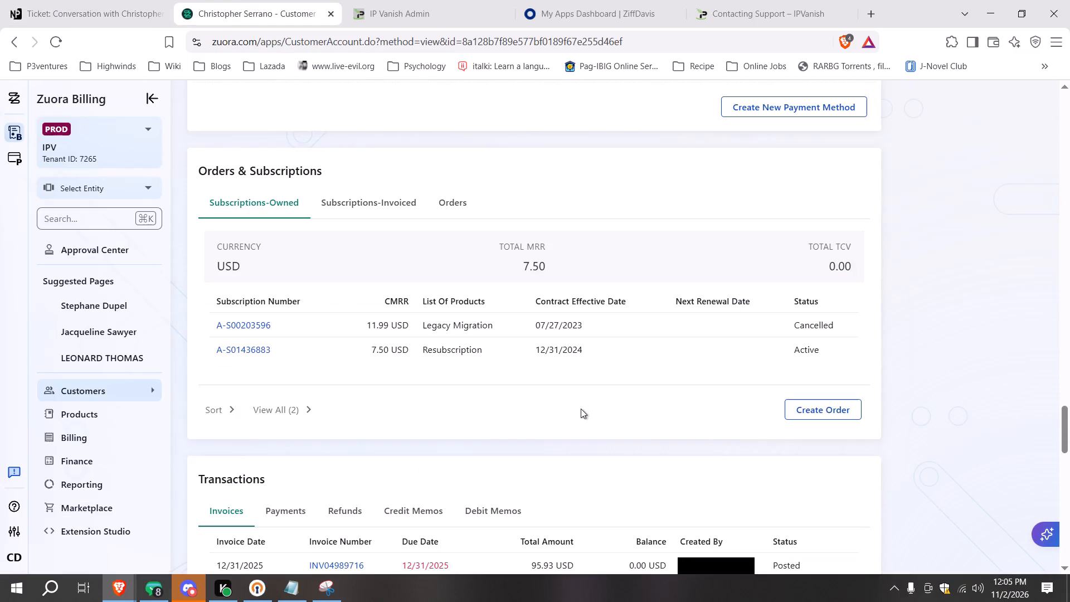
pyautogui.scroll(12, 581, 409)
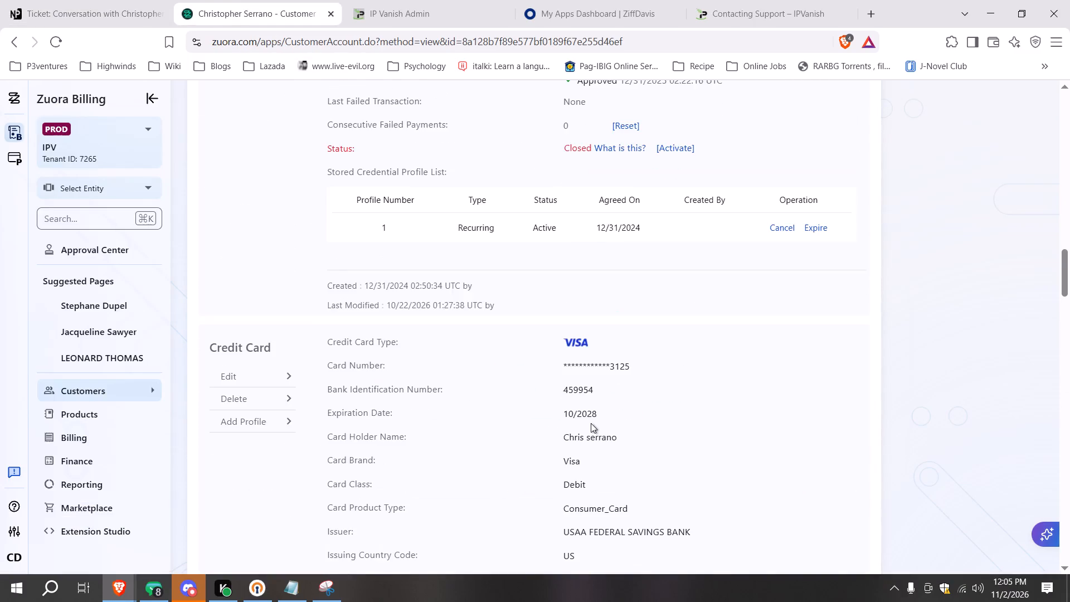
pyautogui.scroll(3, 595, 425)
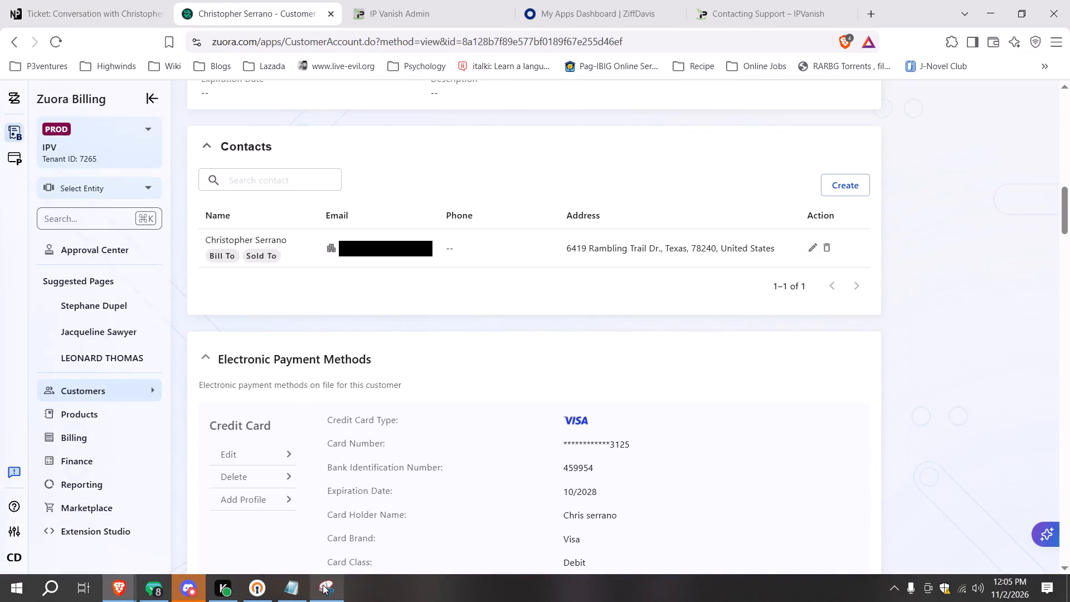
# Find and select the canned question "What is the email address associated with your IPVanish account?" in the ipv.txt notes.
pyautogui.click(295, 590)
pyautogui.scroll(4, 587, 405)
pyautogui.scroll(-5, 615, 402)
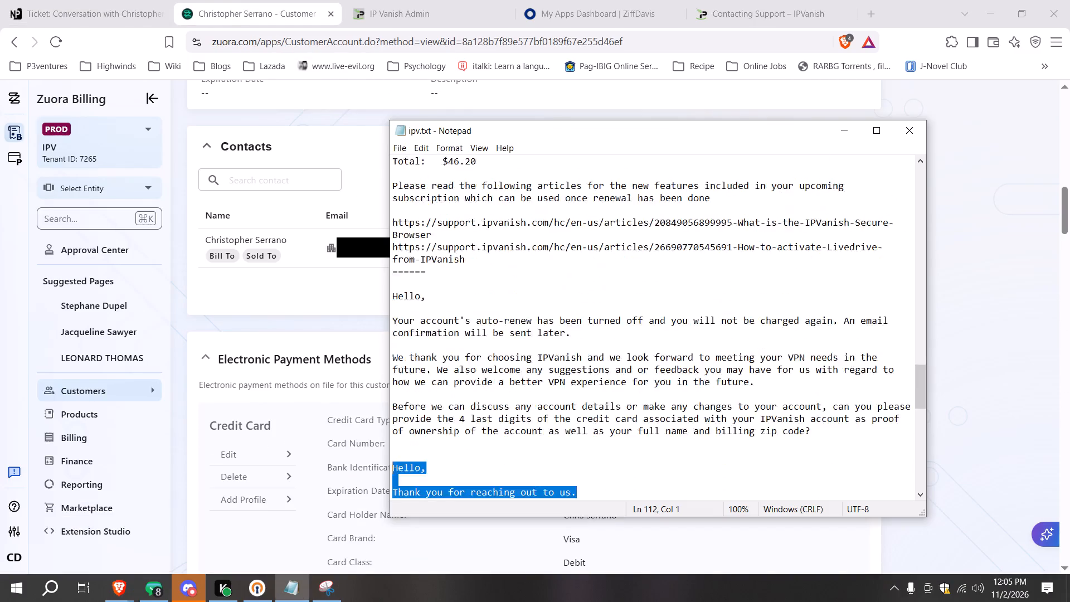
pyautogui.scroll(-4, 609, 417)
pyautogui.scroll(-3, 678, 418)
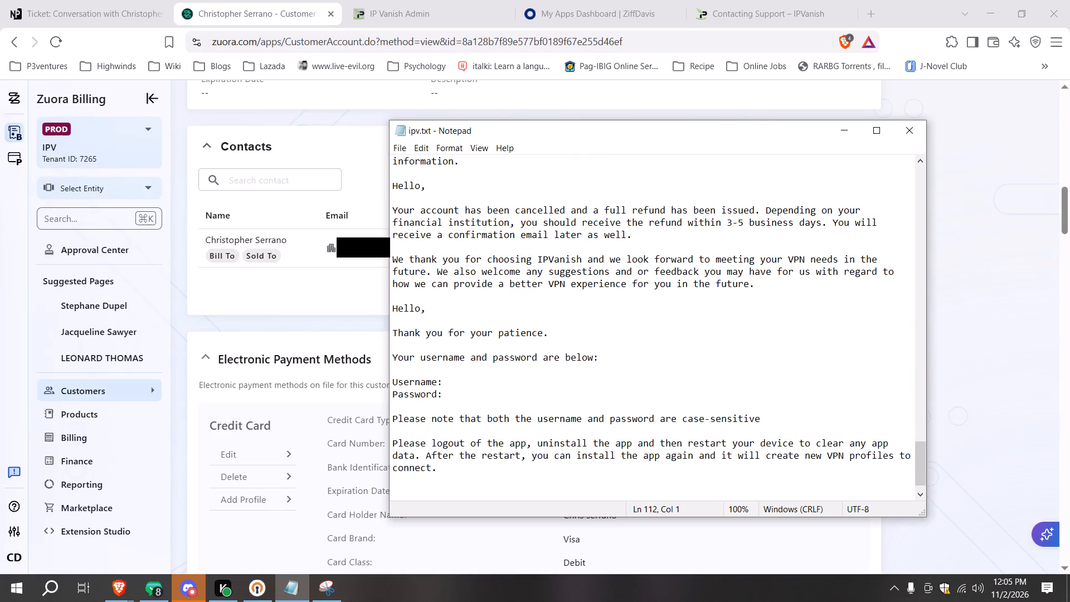
pyautogui.scroll(-3, 767, 383)
pyautogui.scroll(8, 704, 406)
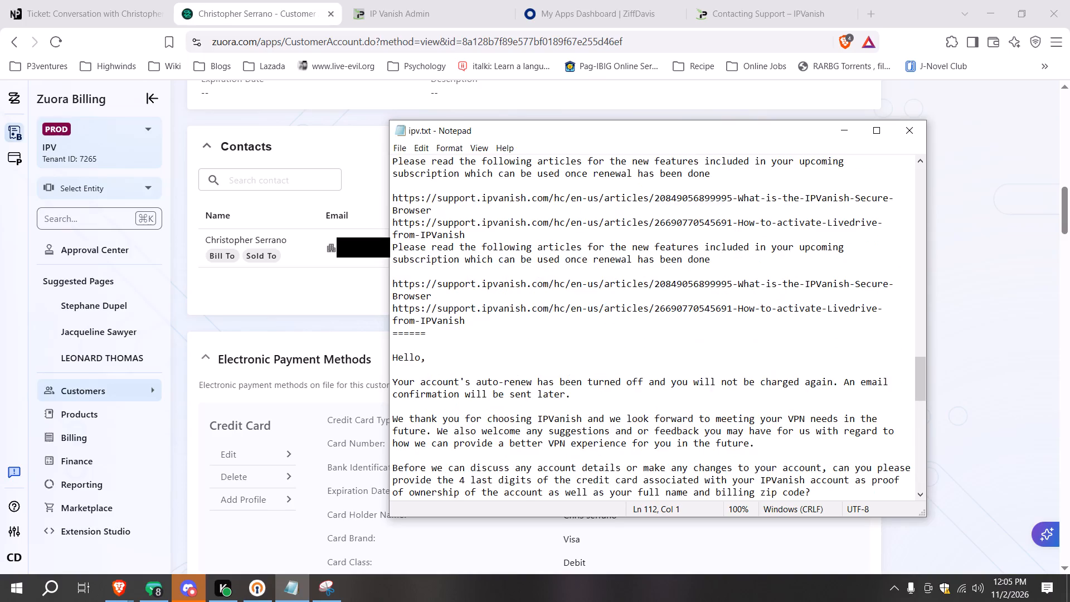
pyautogui.scroll(9, 701, 394)
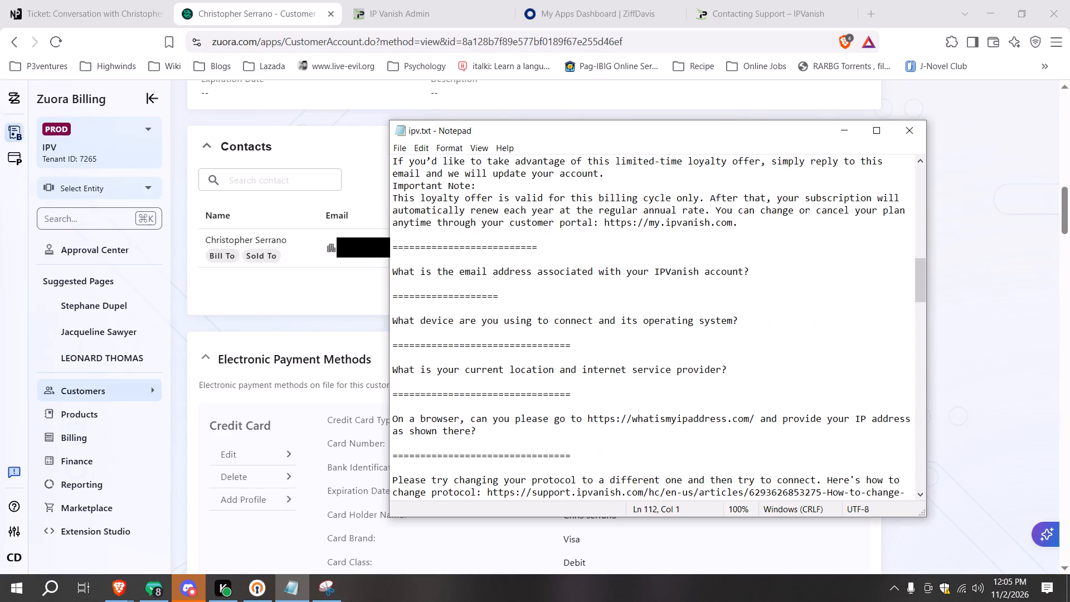
pyautogui.moveTo(756, 266); pyautogui.dragTo(371, 275)
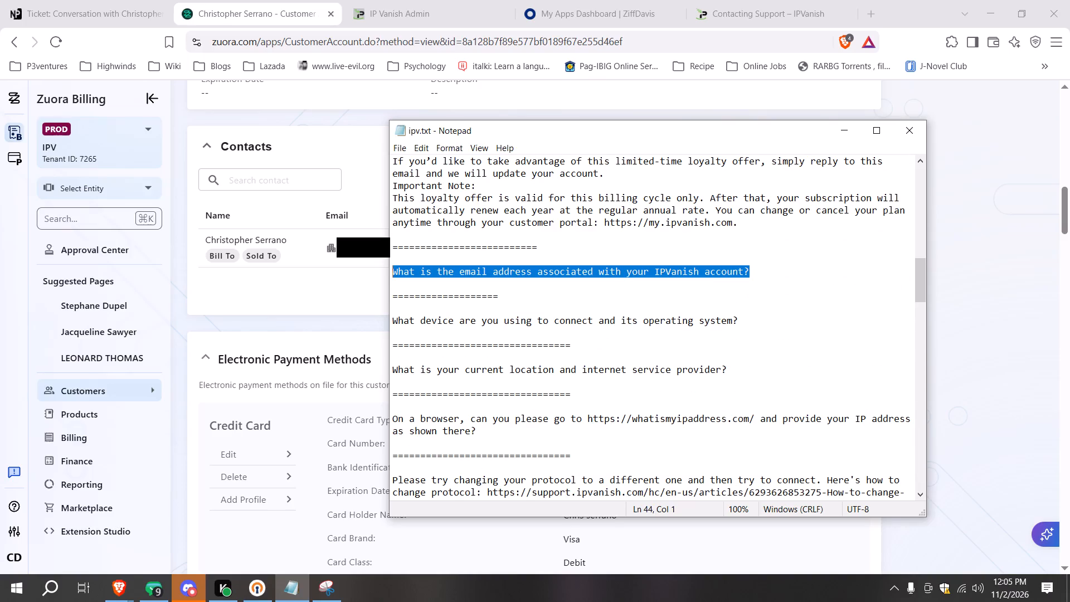
# Copy the selected IPVanish account email question from the notes, add it after the greeting in the Zendesk chat reply, and send the message.
pyautogui.moveTo(371, 275); pyautogui.dragTo(383, 271)
pyautogui.hotkey('ctrl', 'c')
pyautogui.click(0, 0)
pyautogui.click(526, 434)
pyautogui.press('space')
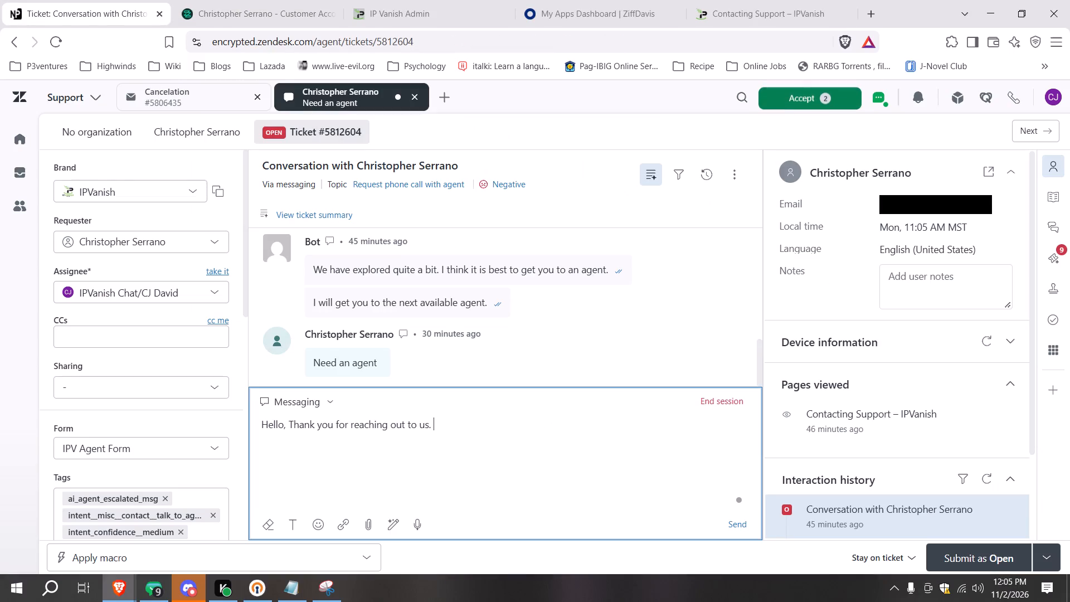
pyautogui.hotkey('ctrl', 'shift', 'v')
pyautogui.press('Return')
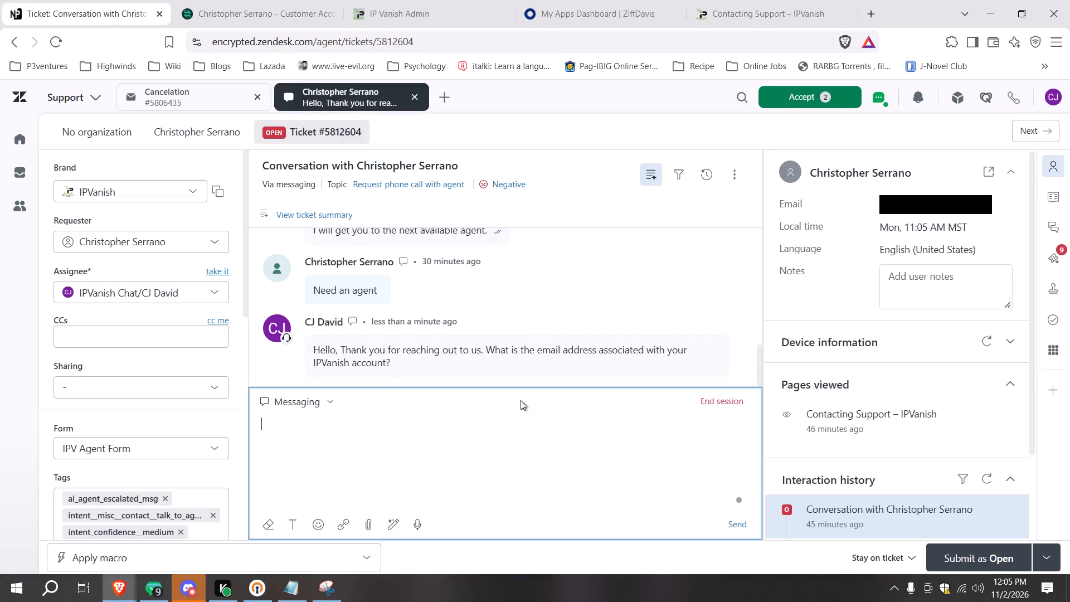
# Submit ticket #5812604 as Open.
pyautogui.click(959, 567)
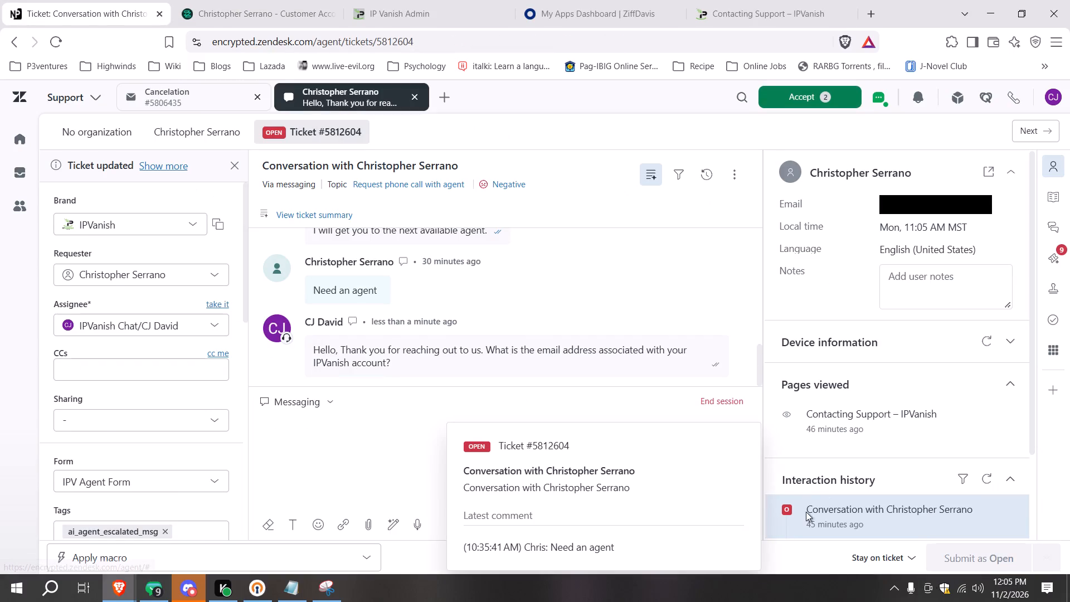
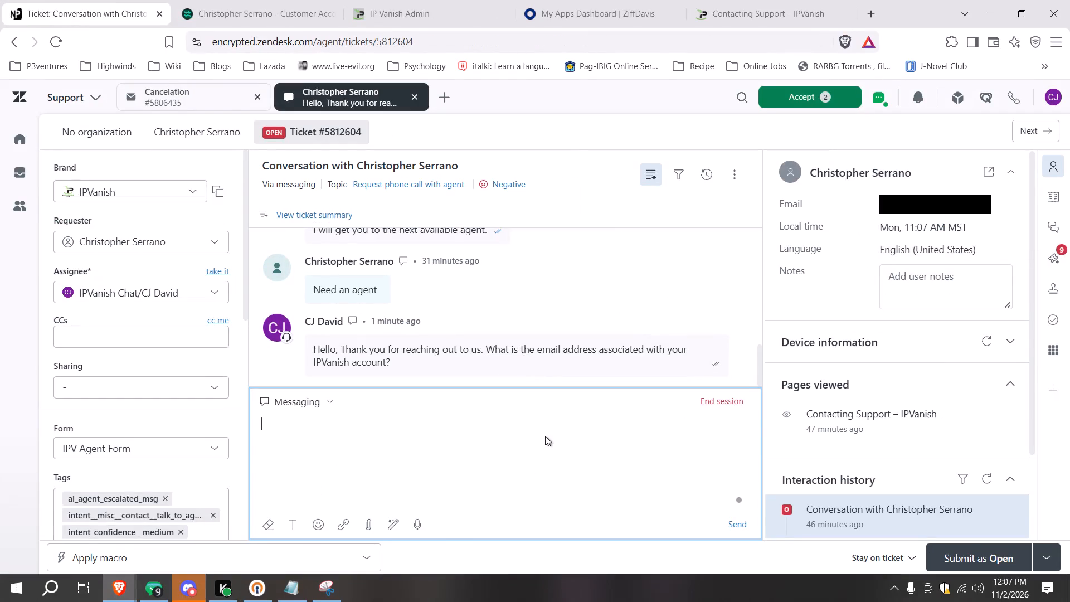
pyautogui.click(533, 455)
pyautogui.click(201, 107)
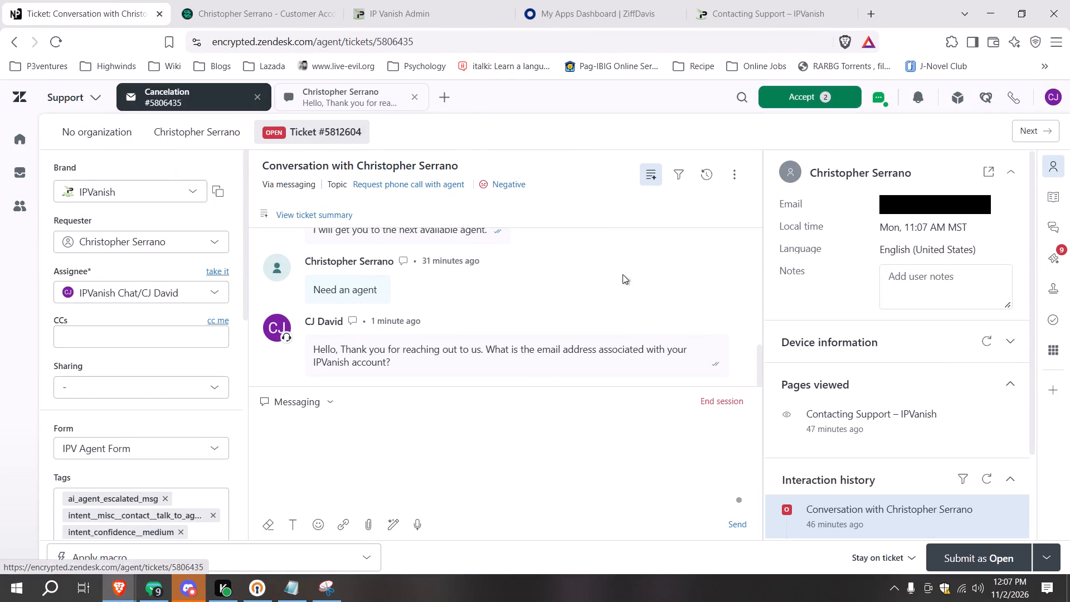
pyautogui.click(4, 172)
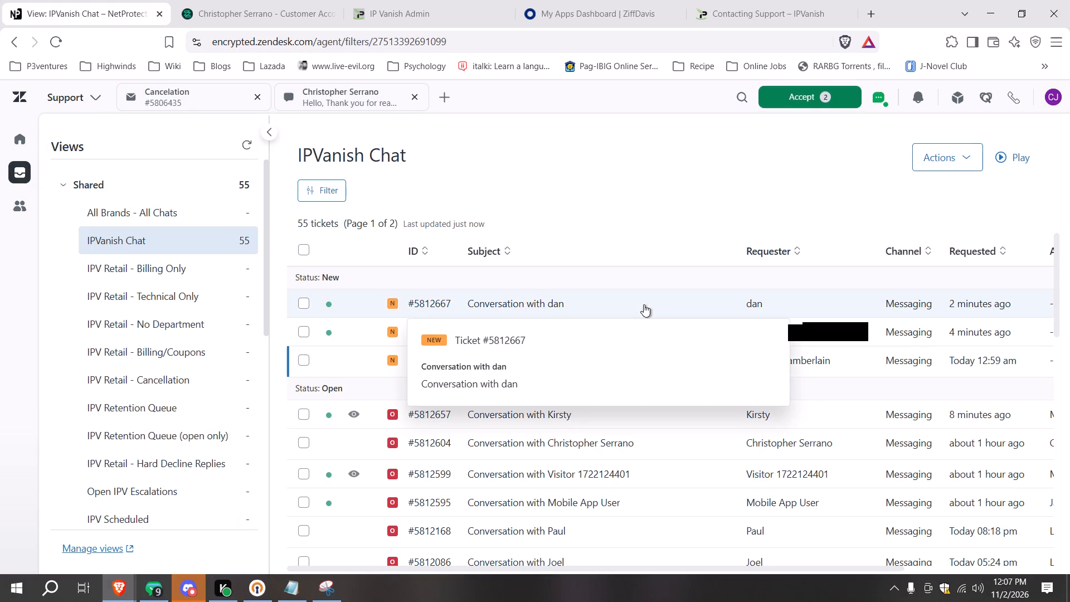
pyautogui.click(644, 300)
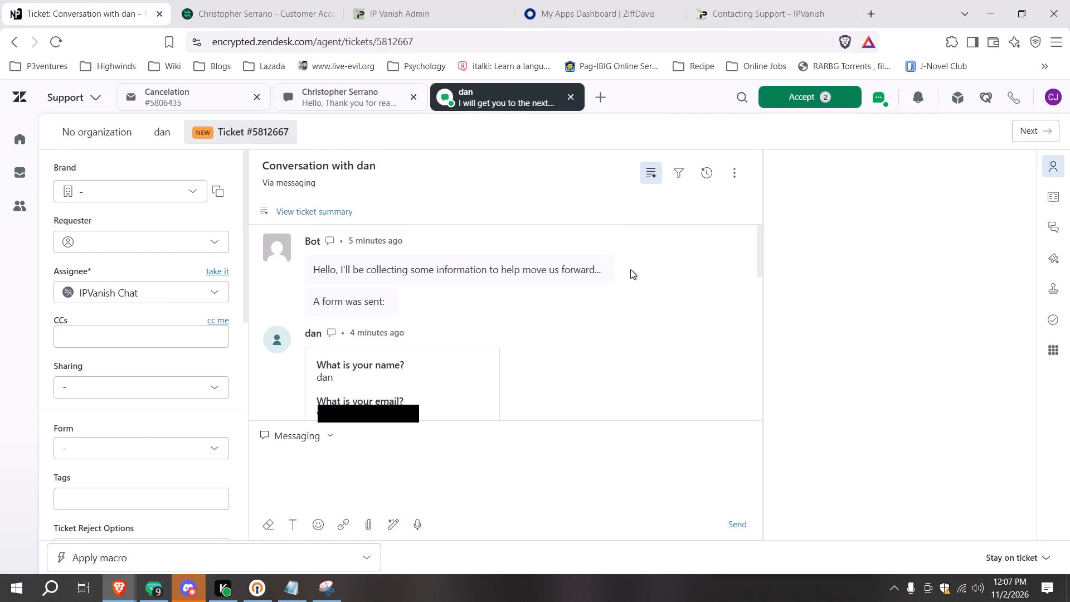
pyautogui.scroll(1, 674, 302)
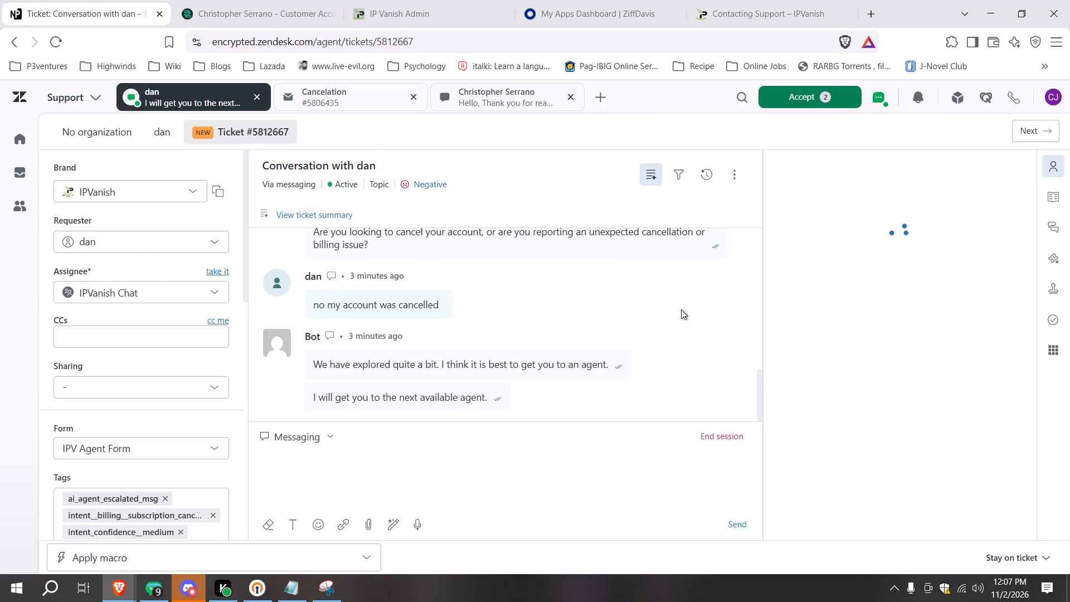
pyautogui.click(656, 298)
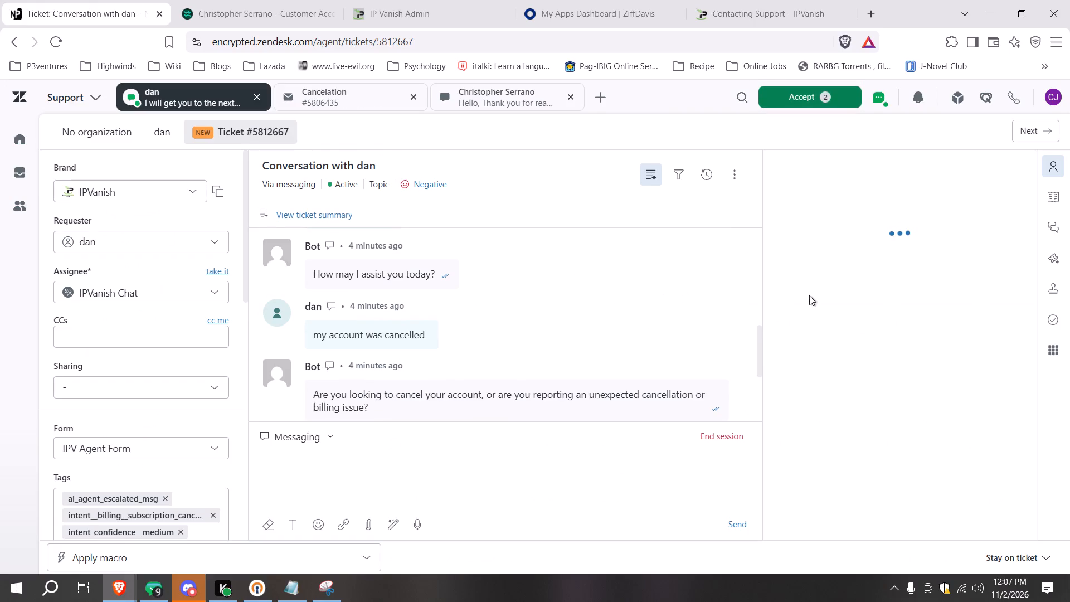
pyautogui.scroll(3, 643, 302)
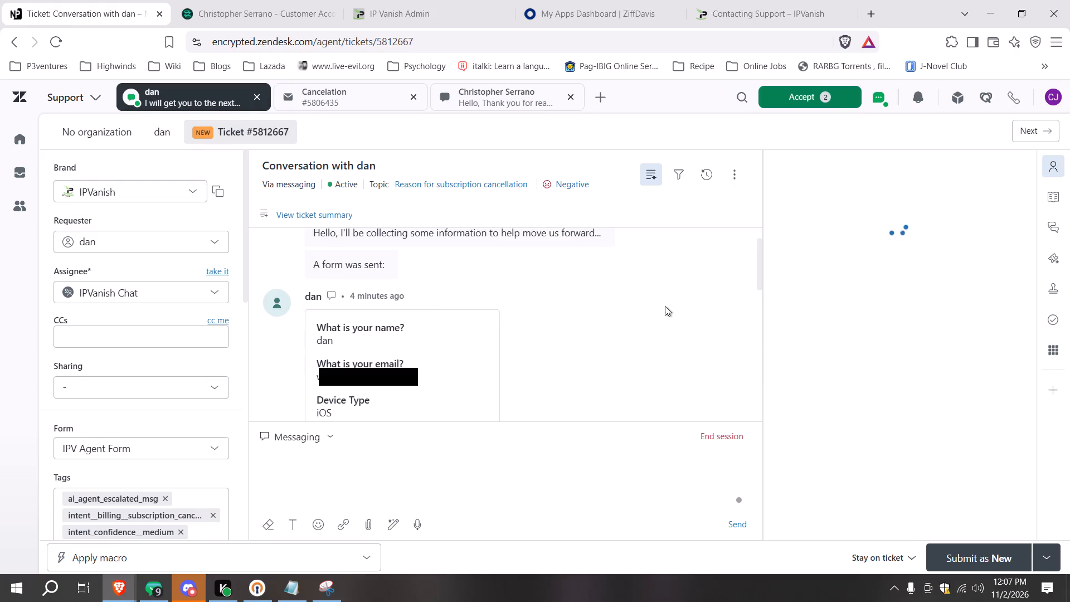
pyautogui.scroll(1, 665, 306)
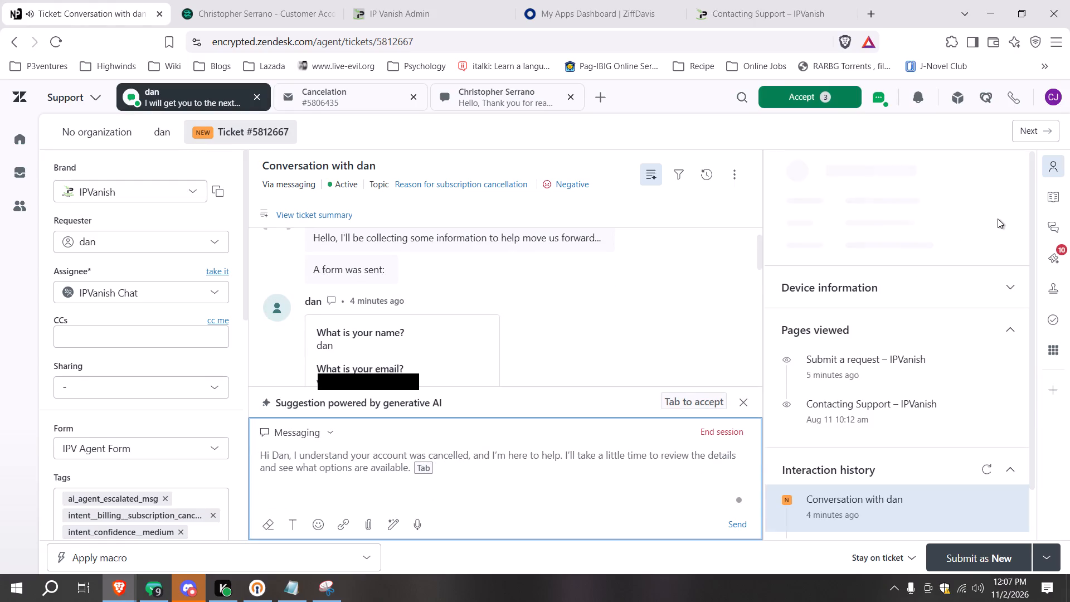
# Copy the requester's email from ticket #5812667 and search Zuora Billing for it.
pyautogui.click(1006, 206)
pyautogui.click(236, 0)
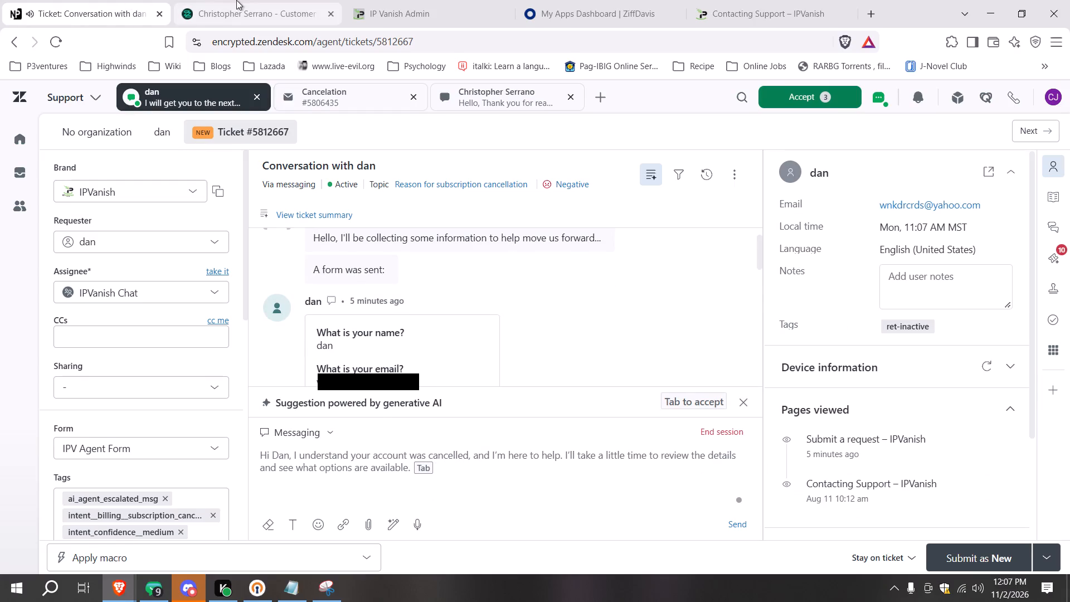
pyautogui.click(102, 212)
pyautogui.hotkey('ctrl', 'v')
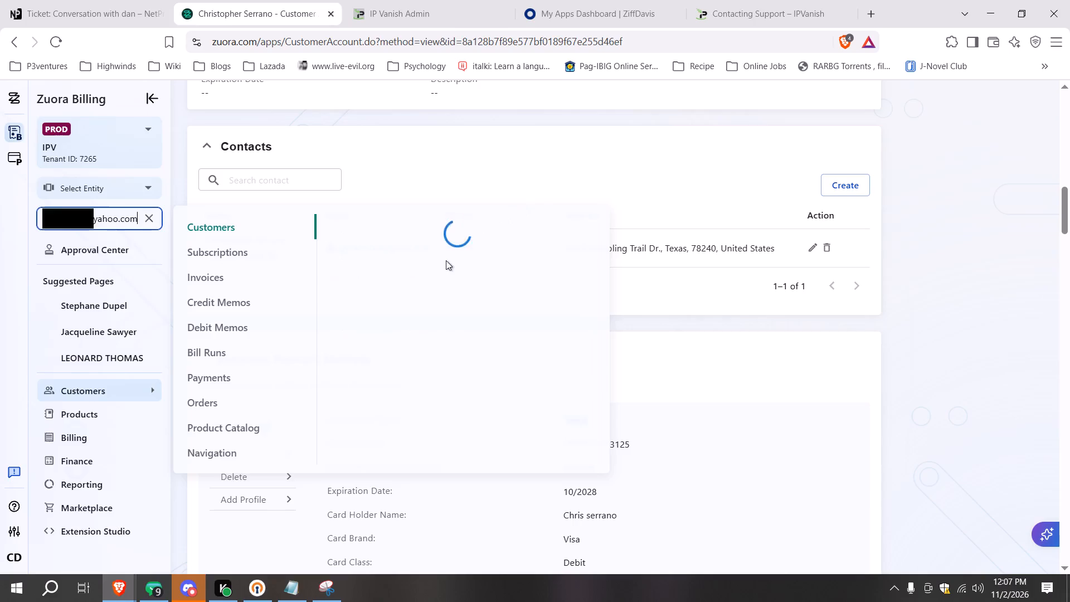
# Search the IP Vanish Admin transactions using the requester's email as username and 2012 as start date.
pyautogui.click(416, 0)
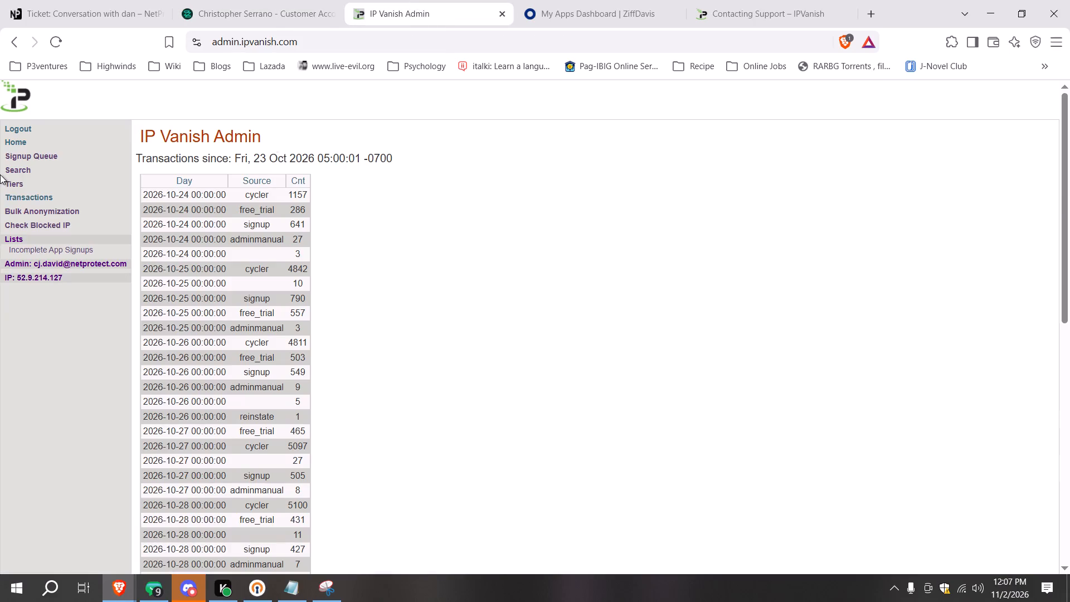
pyautogui.click(6, 195)
pyautogui.hotkey('ctrl', 'v')
pyautogui.click(334, 409)
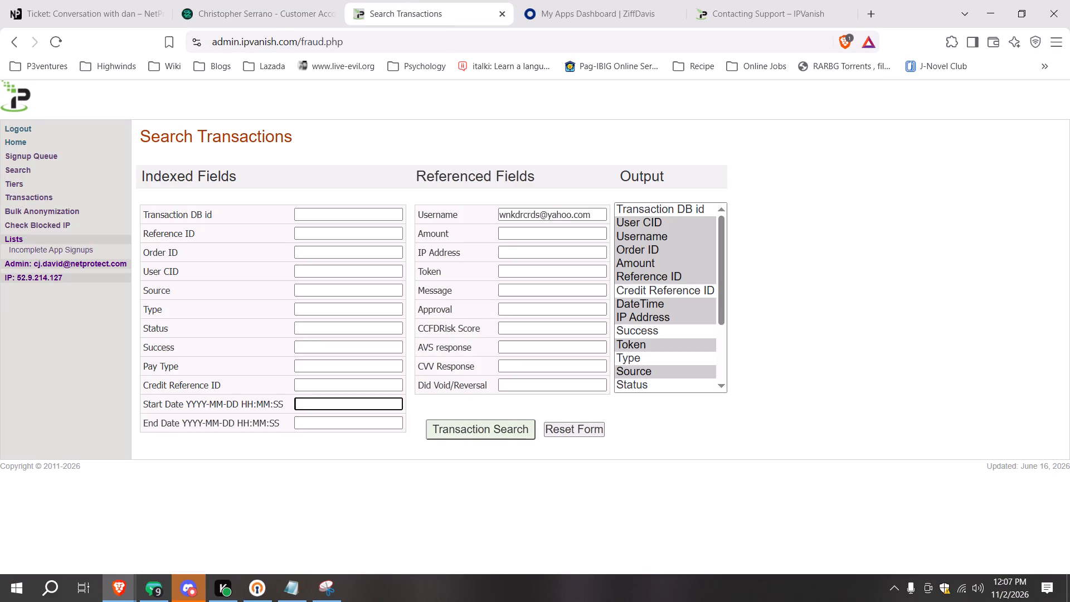
pyautogui.click(371, 428)
pyautogui.click(471, 430)
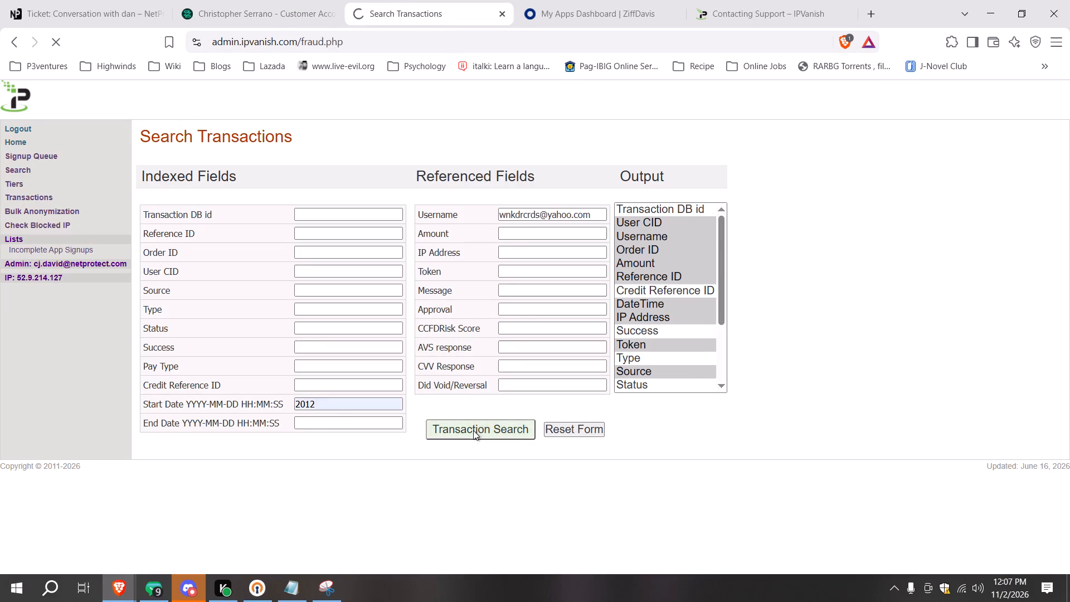
pyautogui.scroll(-4, 371, 410)
pyautogui.scroll(-1, 319, 409)
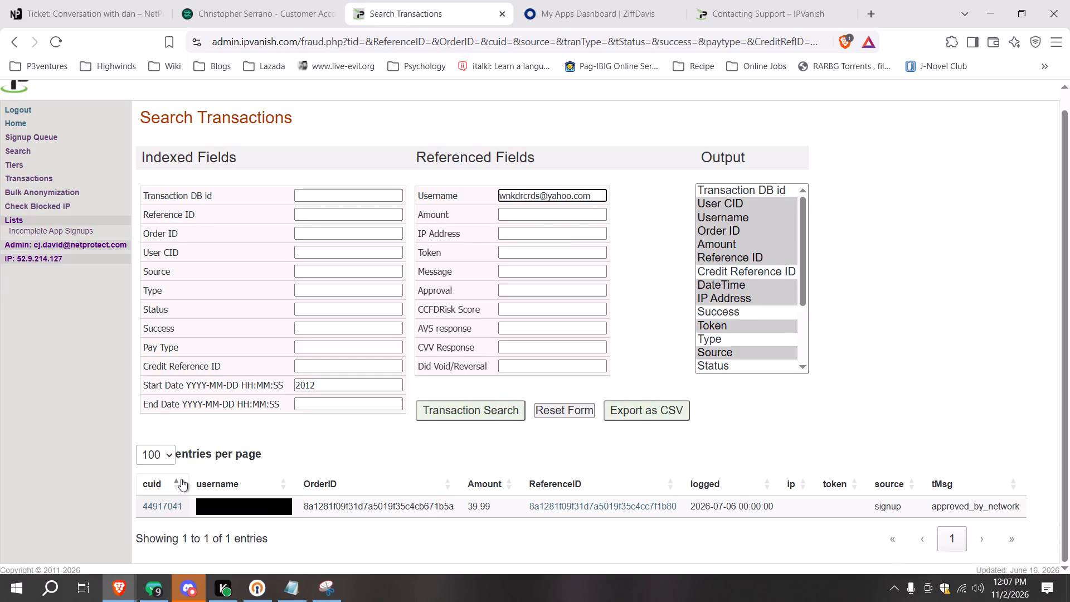
# Open the customer record from the transaction result, copy its page address, and check the account comments.
pyautogui.click(169, 508)
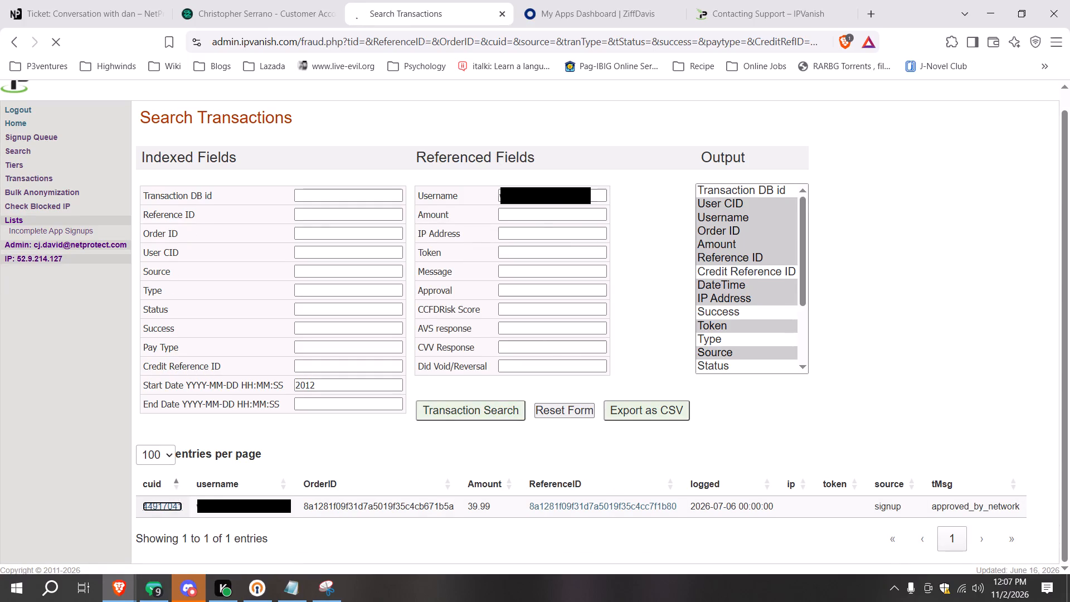
pyautogui.click(534, 46)
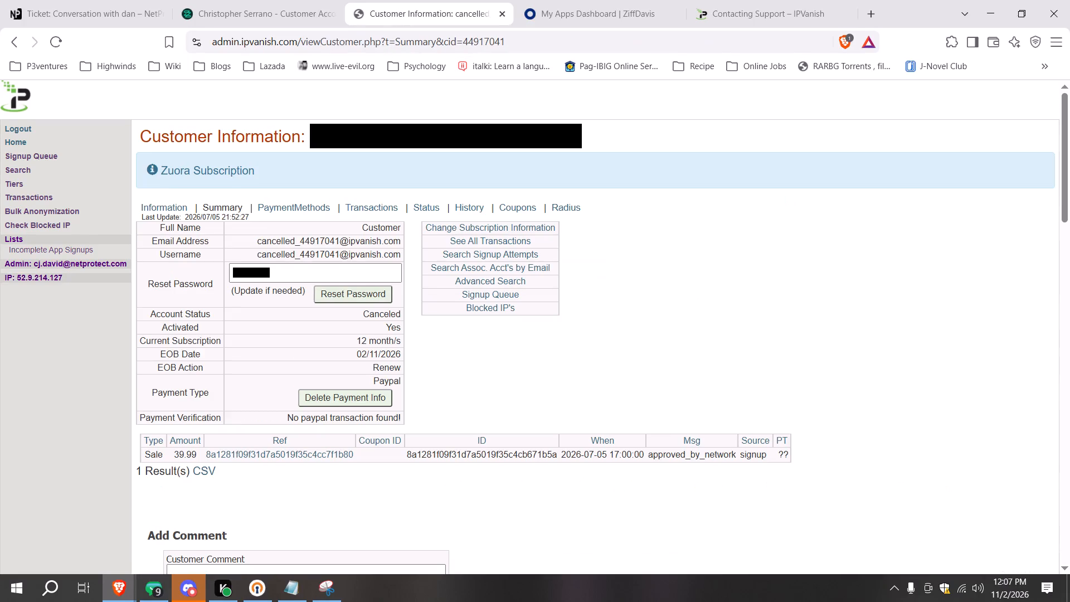
pyautogui.hotkey('ctrl', 'c')
pyautogui.scroll(-2, 566, 216)
pyautogui.click(0, 0)
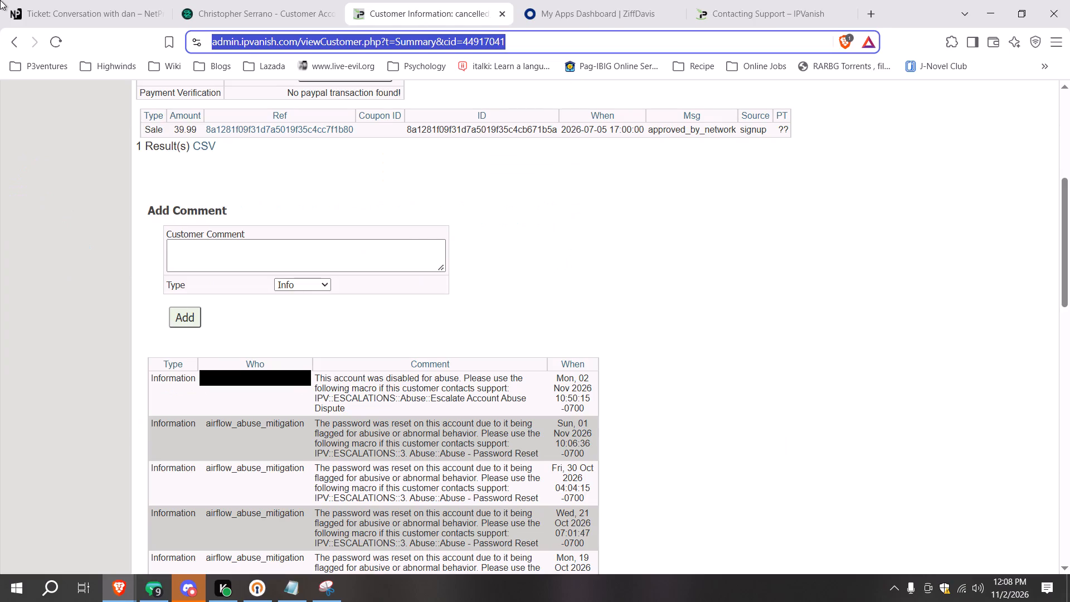
# Assign ticket #5812667 to yourself in Zendesk and submit it.
pyautogui.click(218, 268)
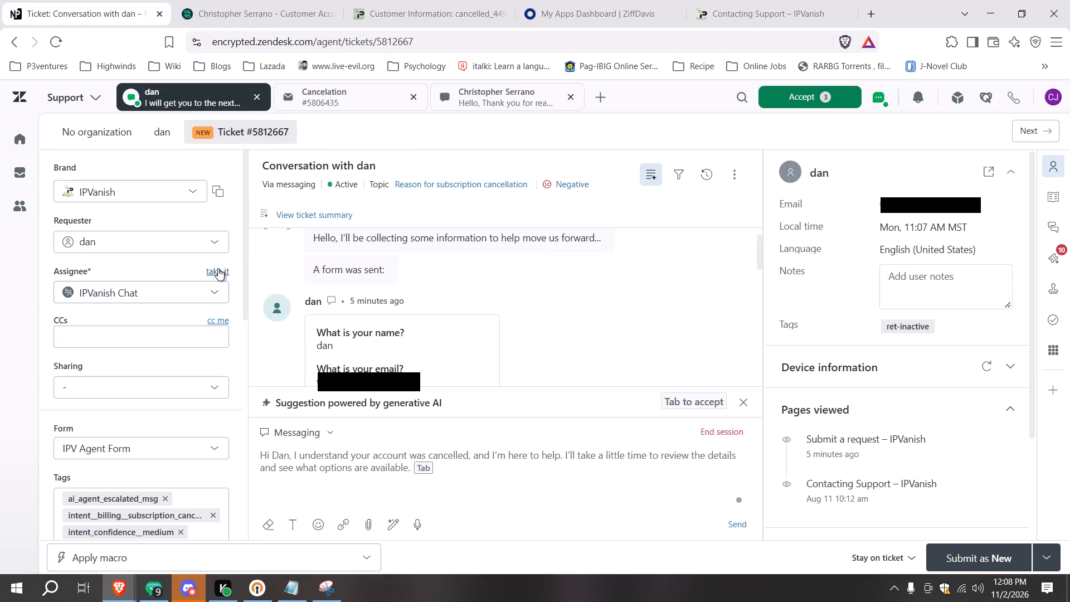
pyautogui.click(998, 566)
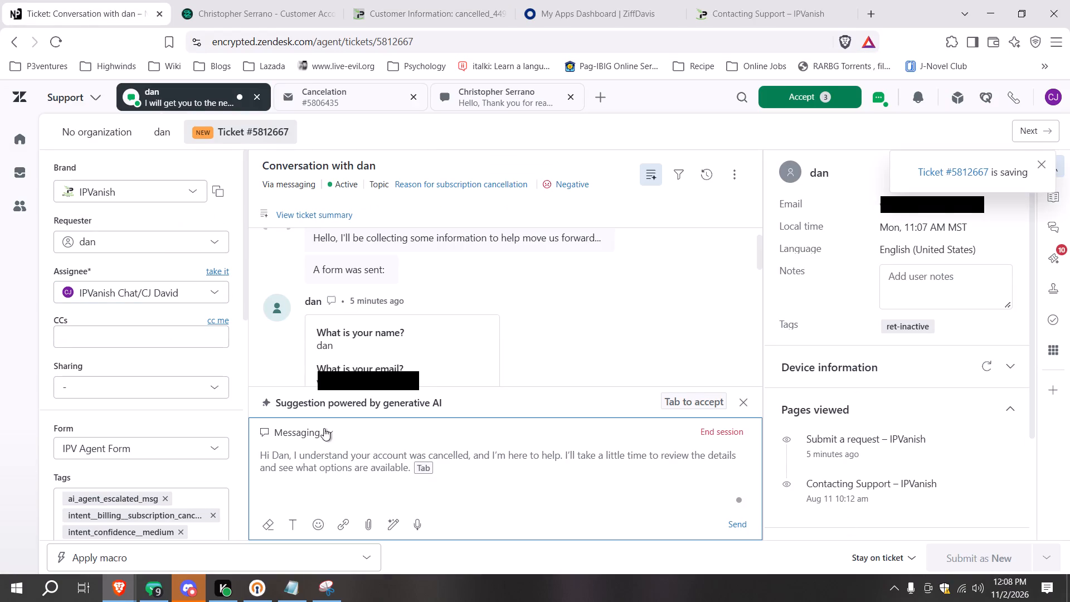
# Start a user note on the requester of ticket #5812667 with the text "abuse -".
pyautogui.click(324, 428)
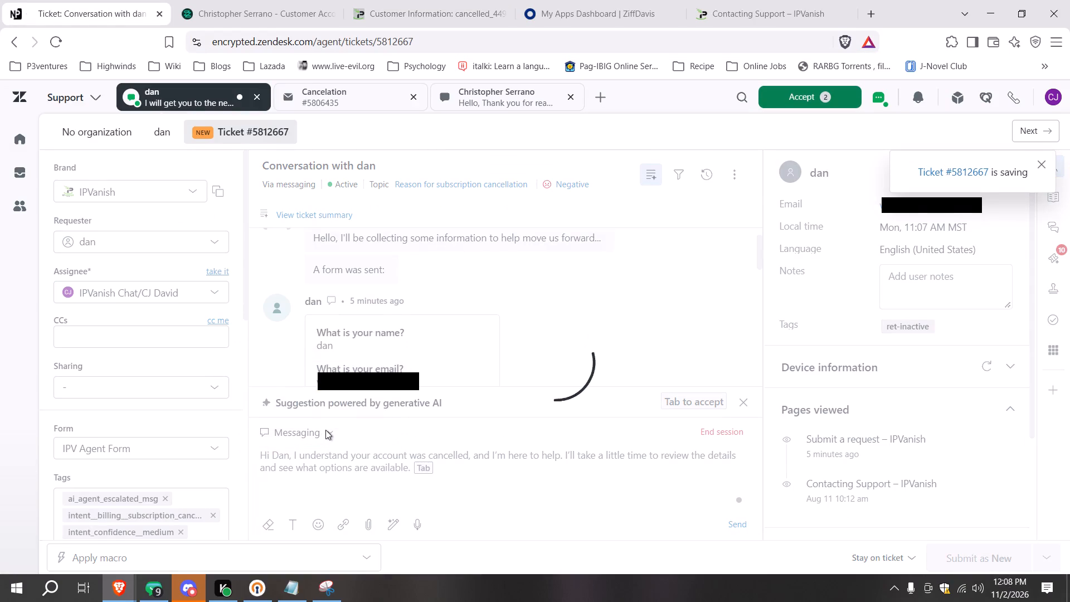
pyautogui.click(952, 271)
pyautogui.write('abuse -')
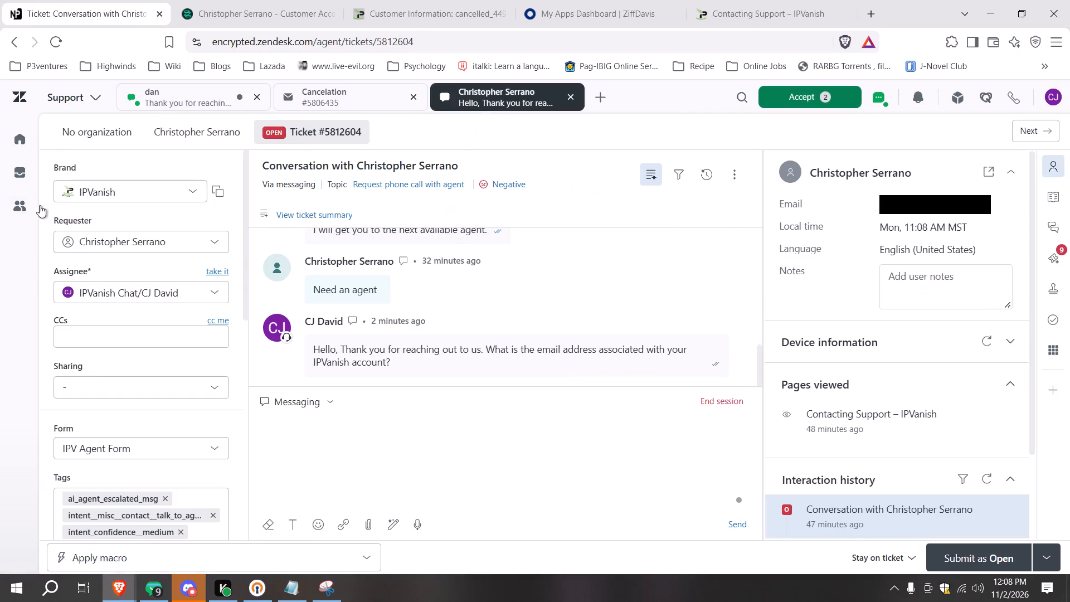
# Open new chat ticket #5812644 from the IPVanish Chat view.
pyautogui.click(10, 179)
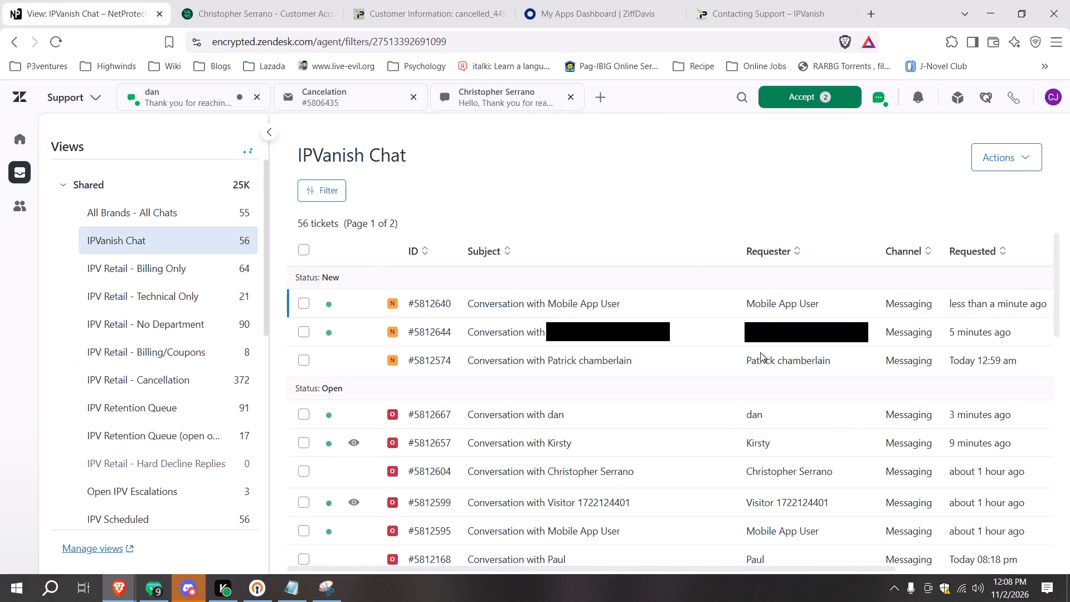
pyautogui.click(698, 342)
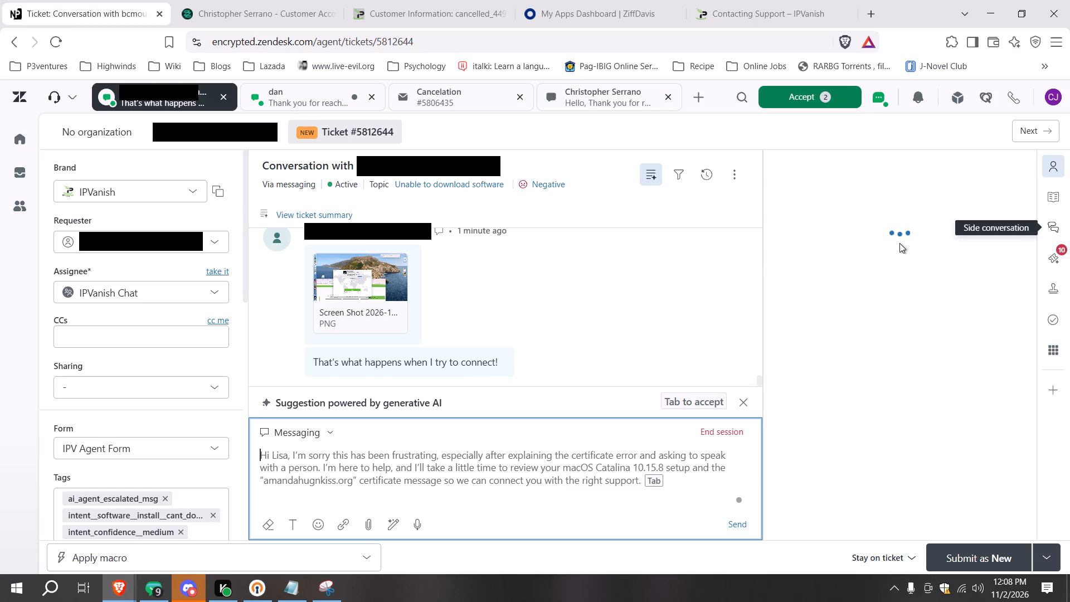
# Review ticket #5812644's requester email and full conversation, from the intake form to the latest messages about the sign-on problem.
pyautogui.scroll(2, 1005, 238)
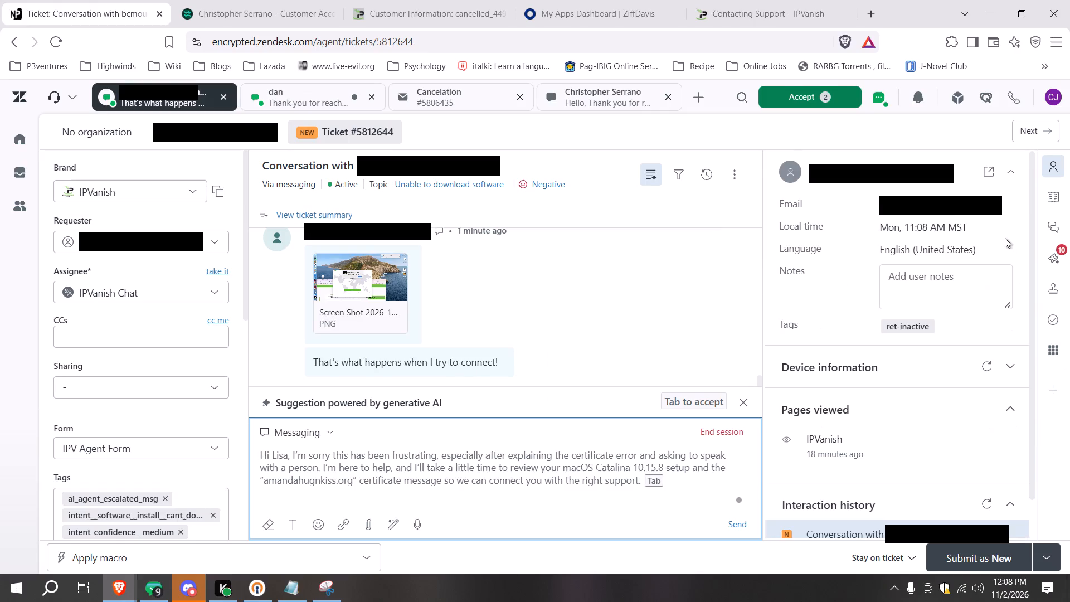
pyautogui.scroll(1, 1005, 238)
pyautogui.click(1025, 199)
pyautogui.scroll(1, 466, 304)
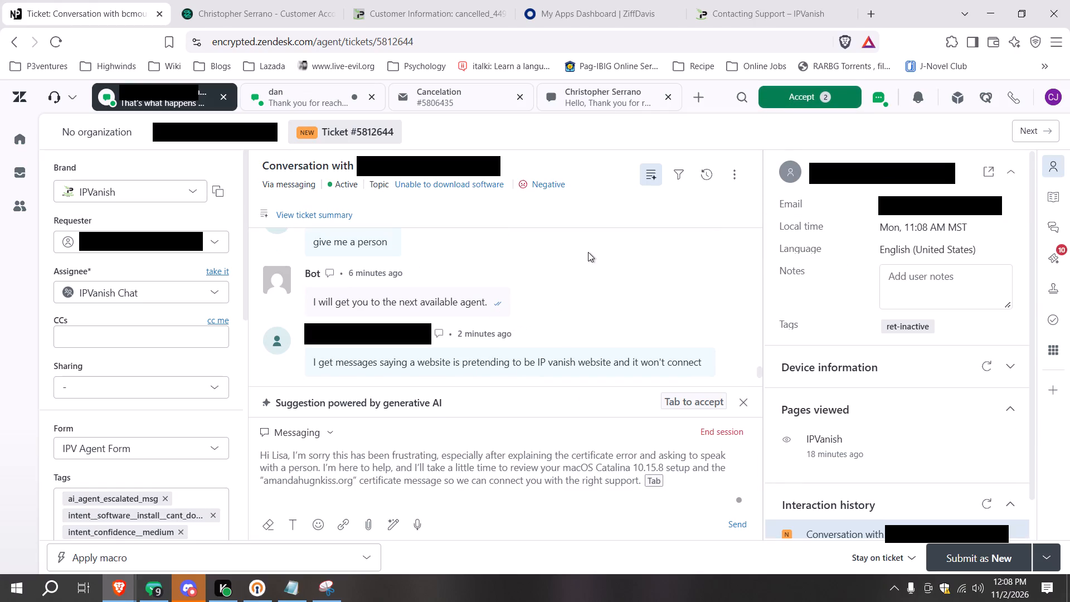
pyautogui.scroll(2, 588, 253)
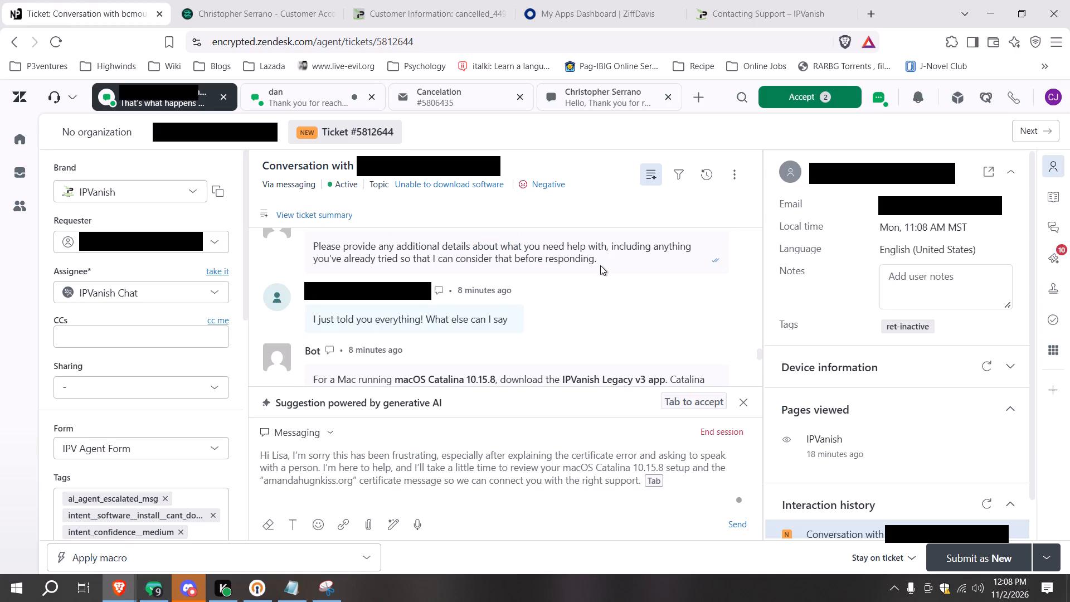
pyautogui.scroll(1, 602, 265)
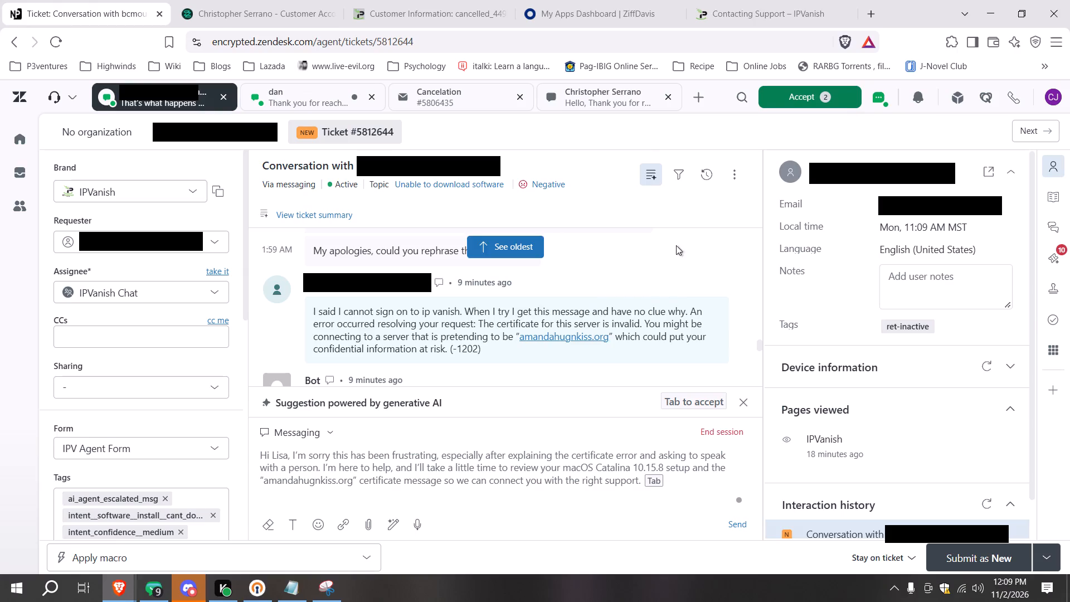
pyautogui.scroll(1, 668, 293)
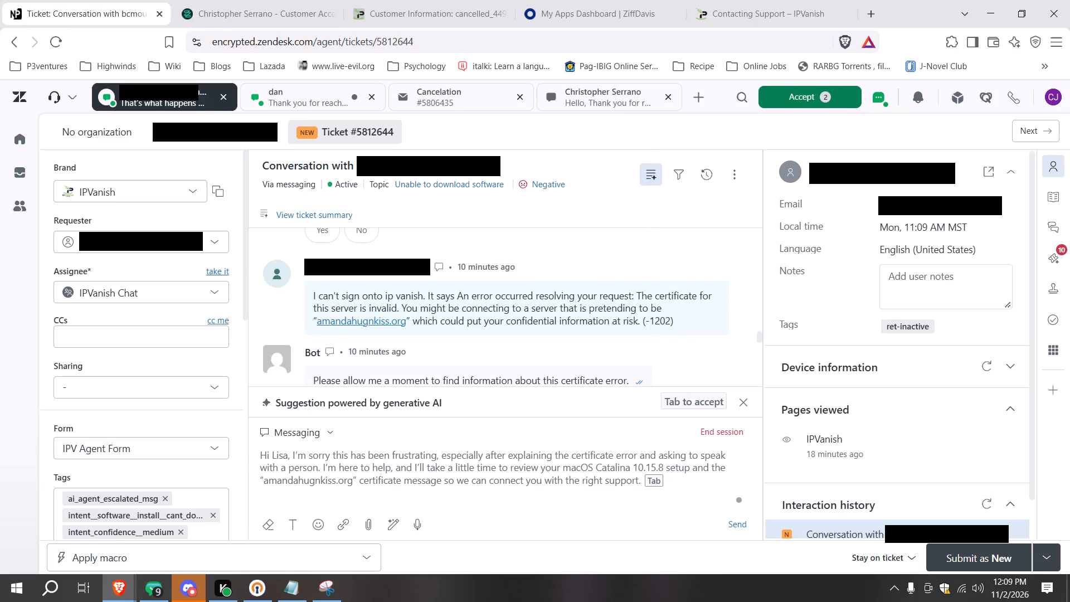
pyautogui.scroll(1, 671, 324)
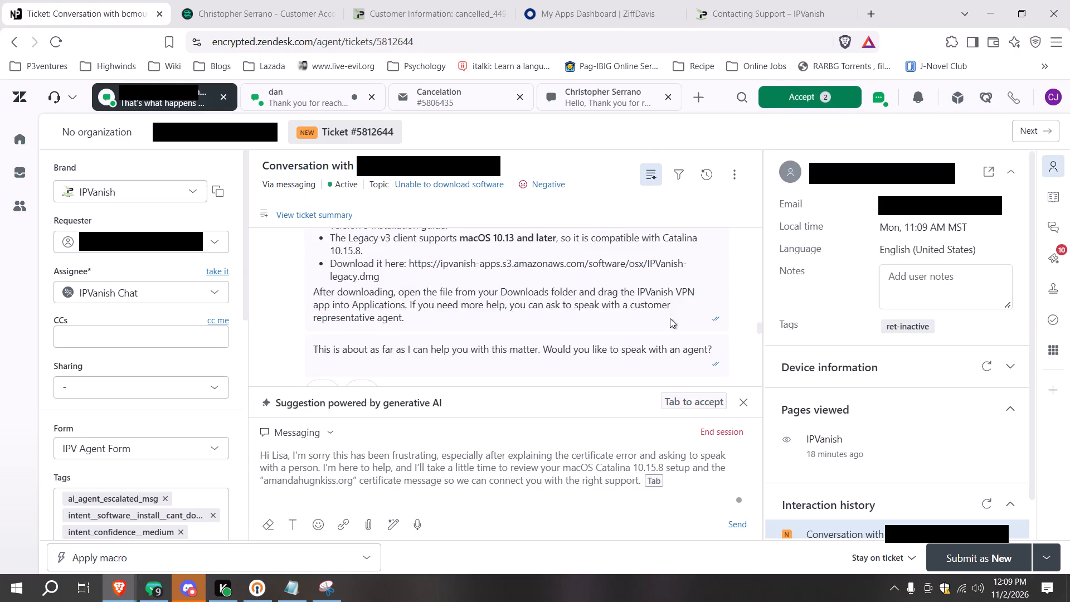
pyautogui.scroll(2, 670, 318)
pyautogui.scroll(-1, 668, 316)
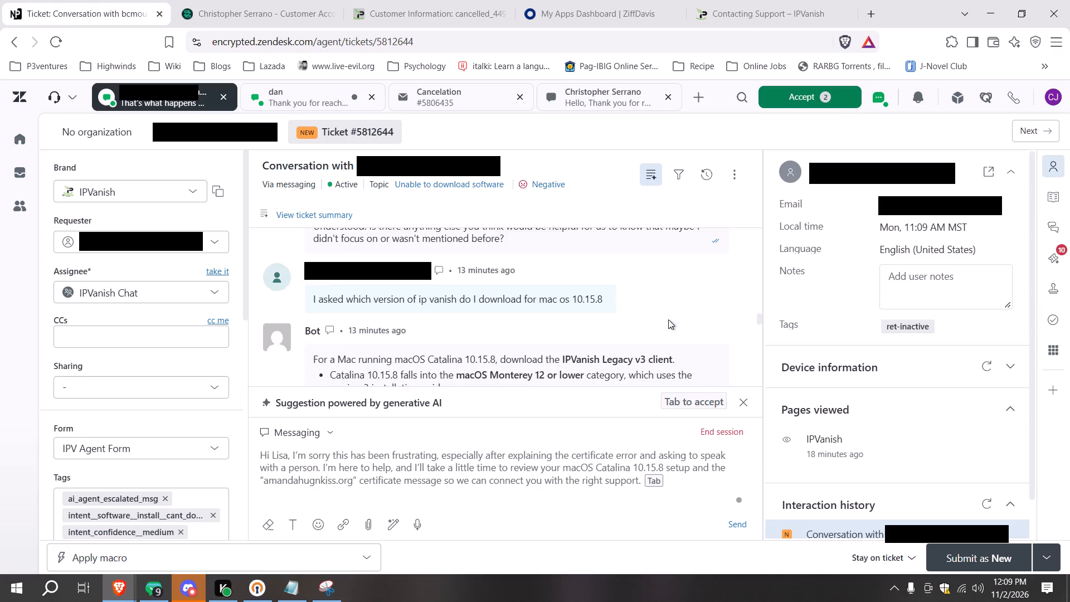
pyautogui.scroll(5, 668, 319)
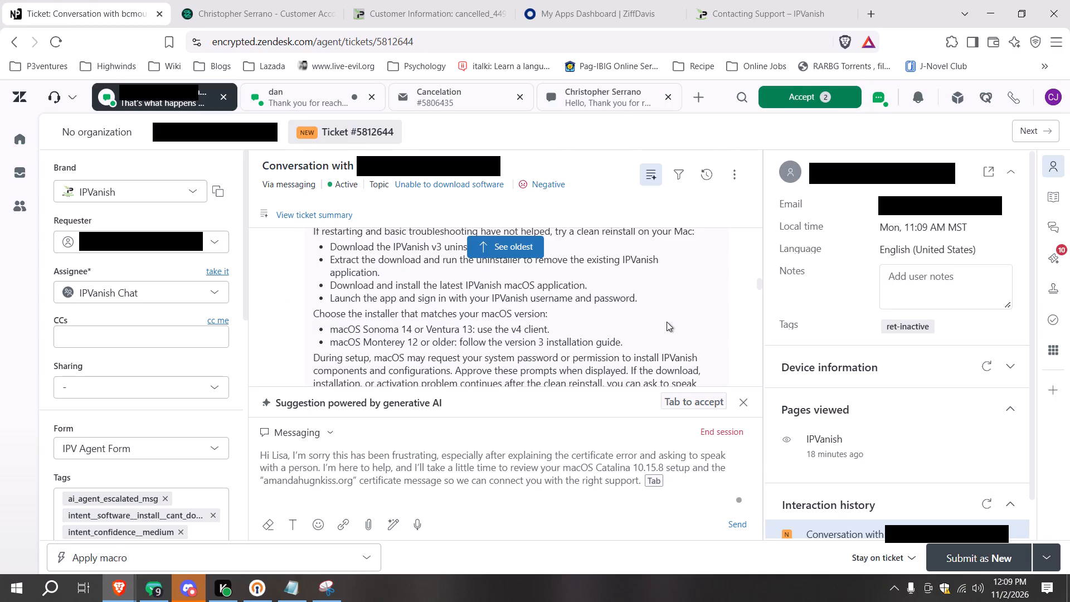
pyautogui.scroll(5, 667, 322)
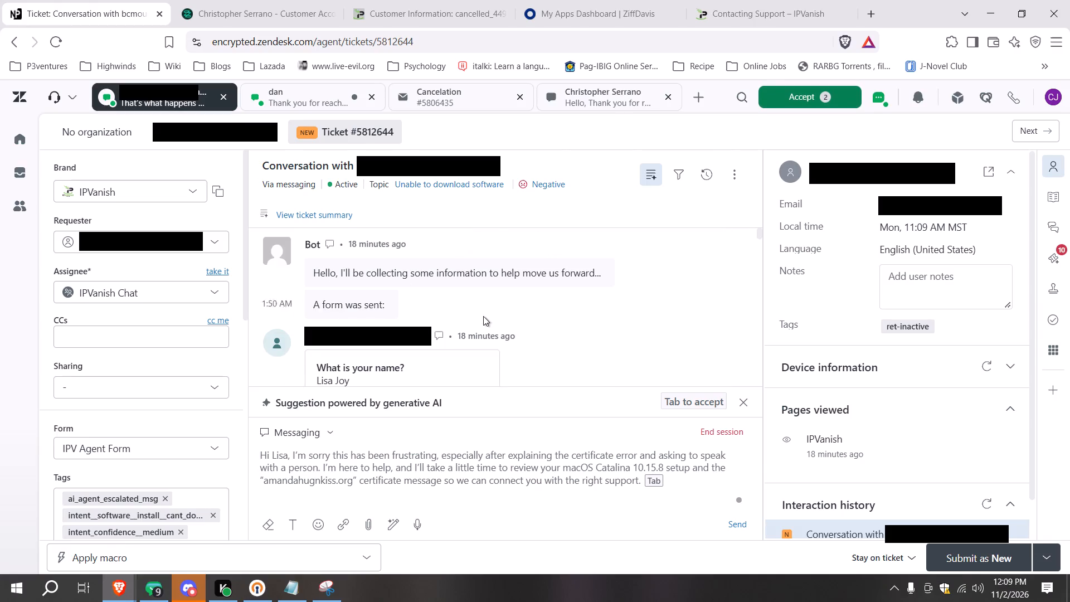
pyautogui.scroll(-16, 483, 316)
pyautogui.scroll(-5, 458, 308)
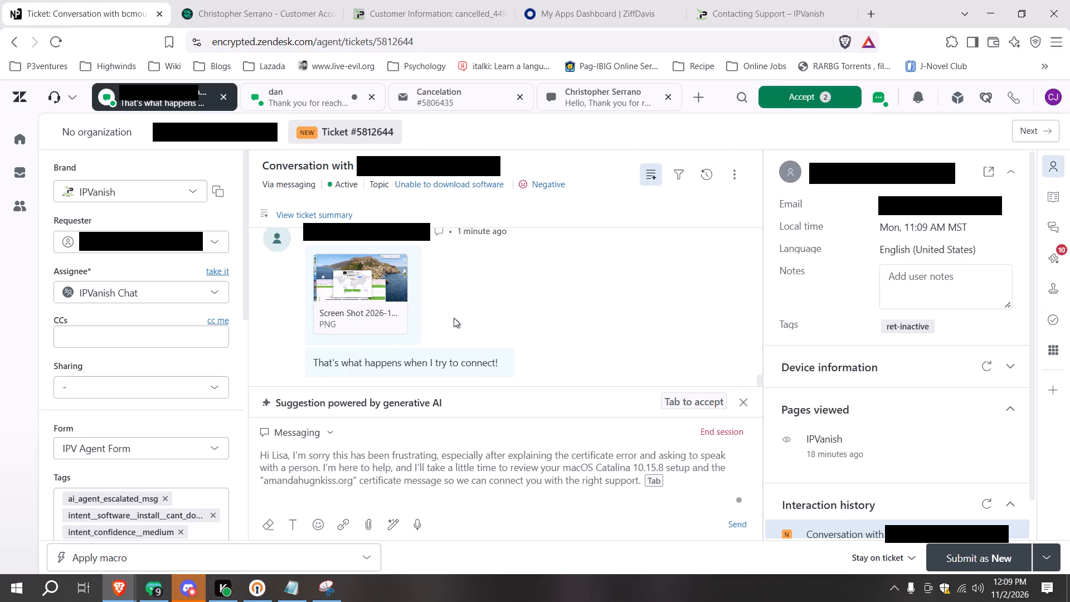
pyautogui.click(351, 295)
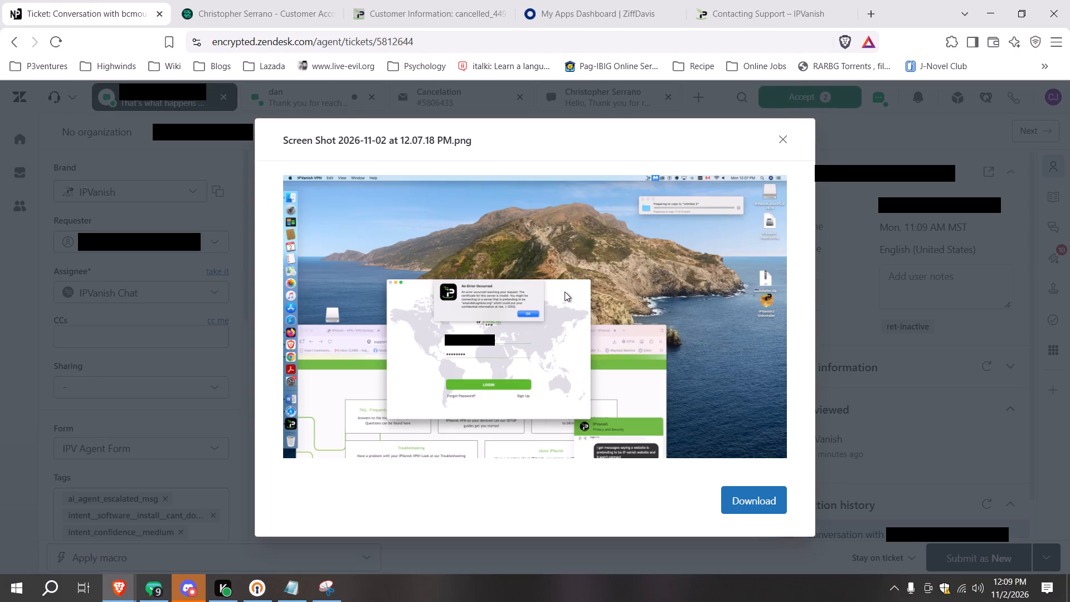
pyautogui.rightClick(565, 292)
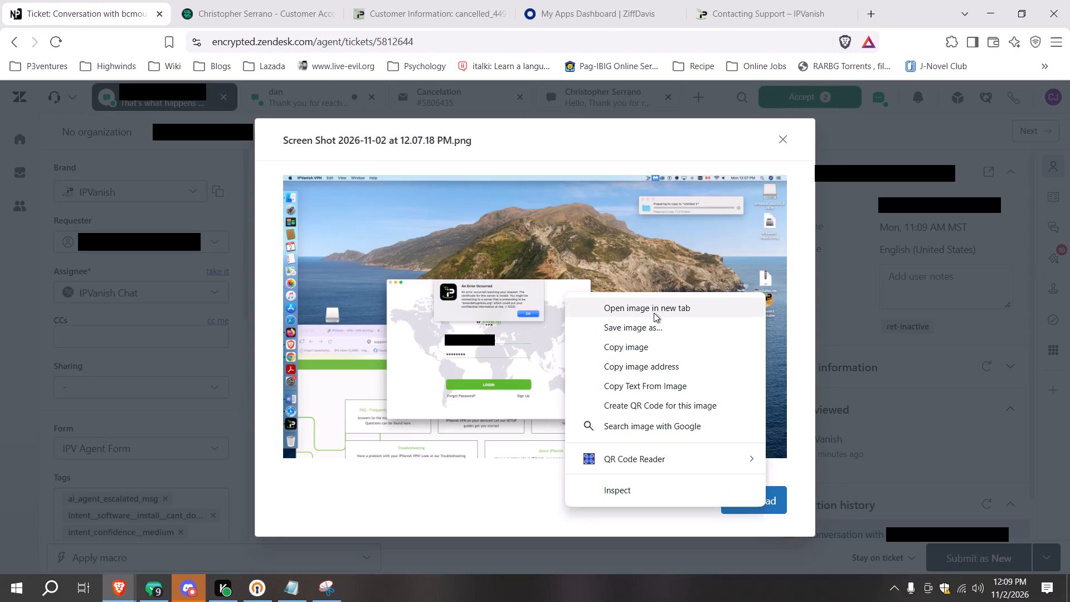
pyautogui.click(654, 313)
pyautogui.click(780, 147)
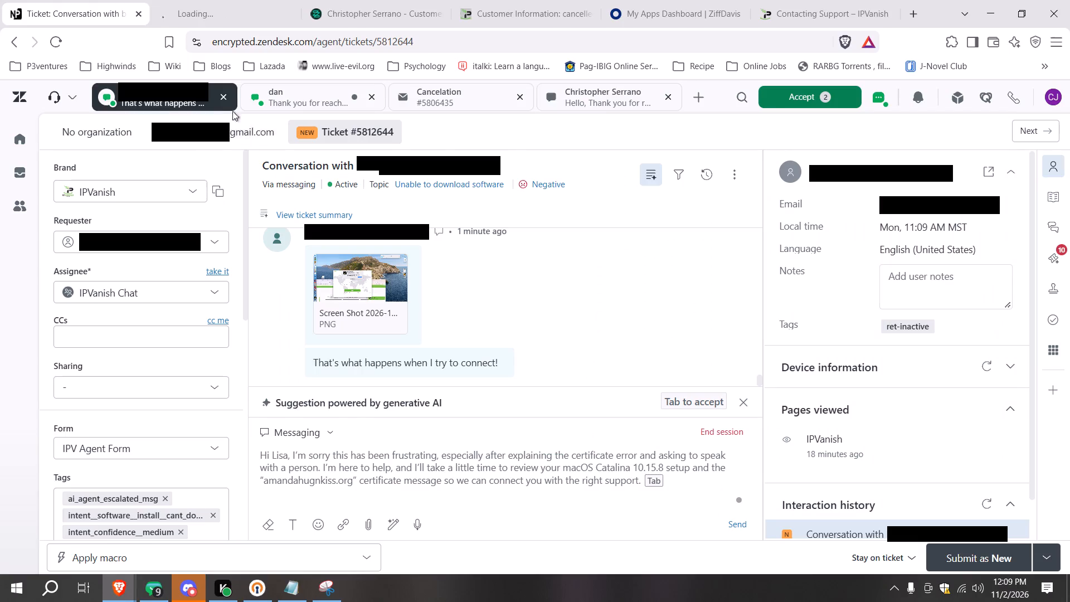
pyautogui.click(229, 95)
# Search Zuora Billing for the email of ticket #5812644's requester and open the matching customer account.
pyautogui.click(403, 0)
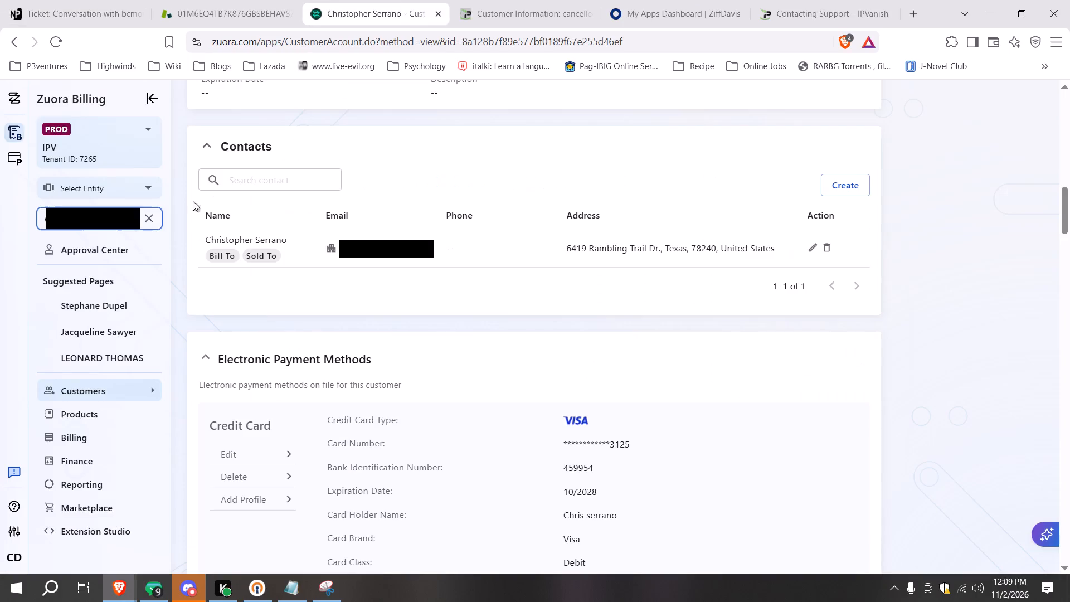
pyautogui.click(99, 221)
pyautogui.hotkey('ctrl', 'a')
pyautogui.hotkey('ctrl', 'v')
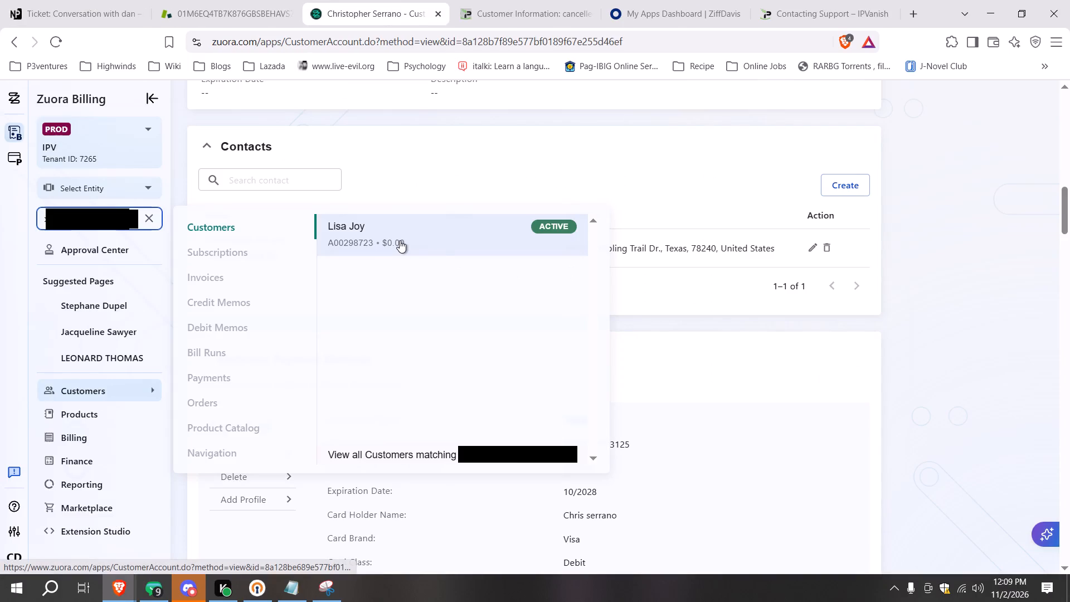
# Search accounts in IPVanish Admin by the same requester's email.
pyautogui.click(467, 0)
pyautogui.scroll(9, 86, 244)
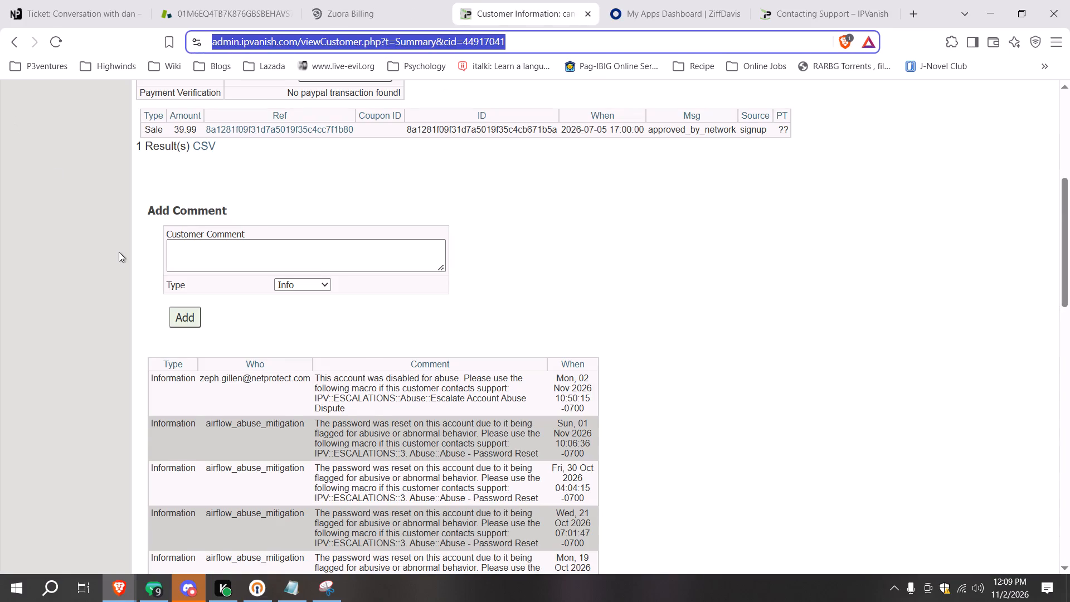
pyautogui.click(13, 168)
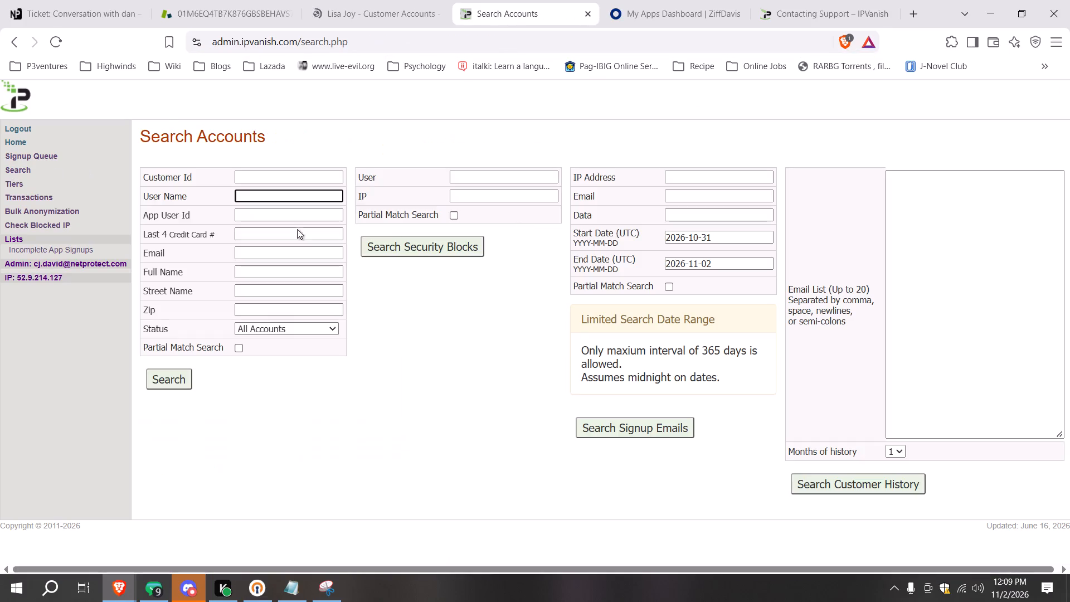
pyautogui.click(252, 246)
pyautogui.click(253, 257)
pyautogui.hotkey('ctrl', 'v')
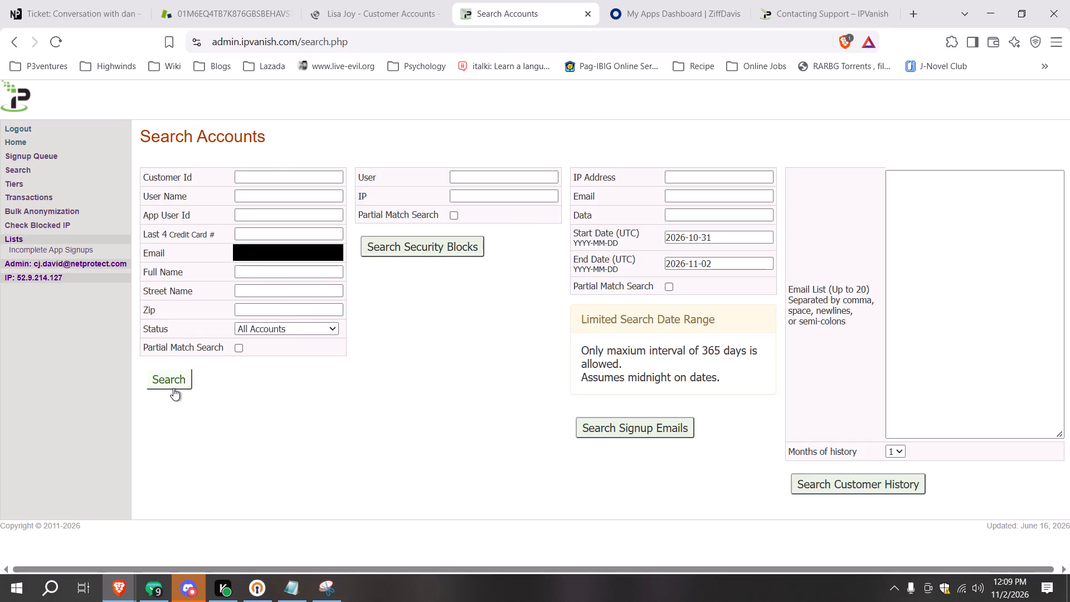
pyautogui.click(173, 388)
# Enlarge the customer's attached screenshot to read the error dialog on the IPVanish login window.
pyautogui.click(194, 0)
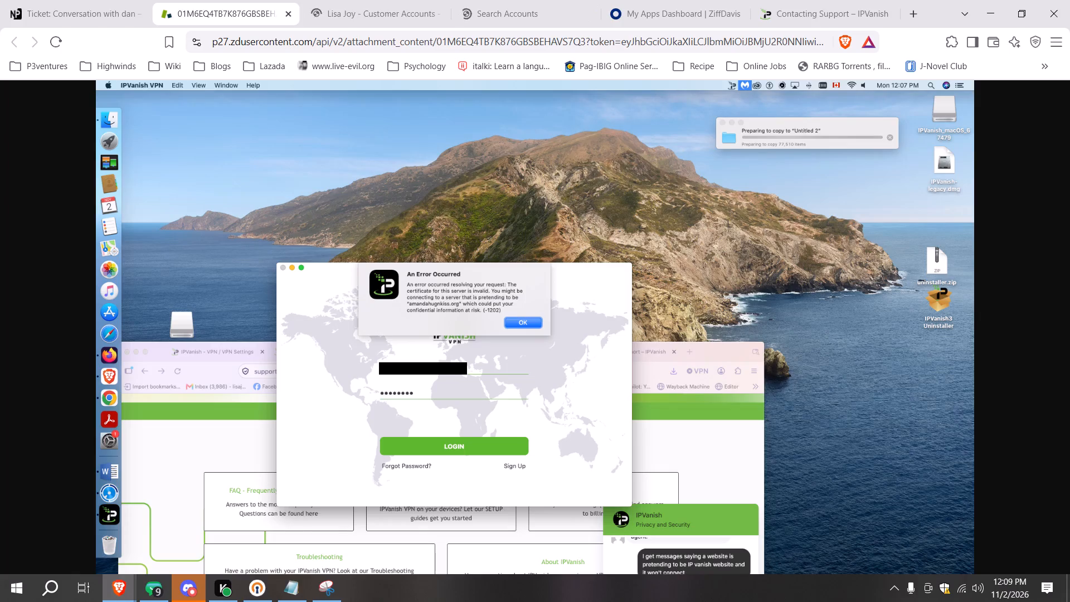
pyautogui.click(391, 319)
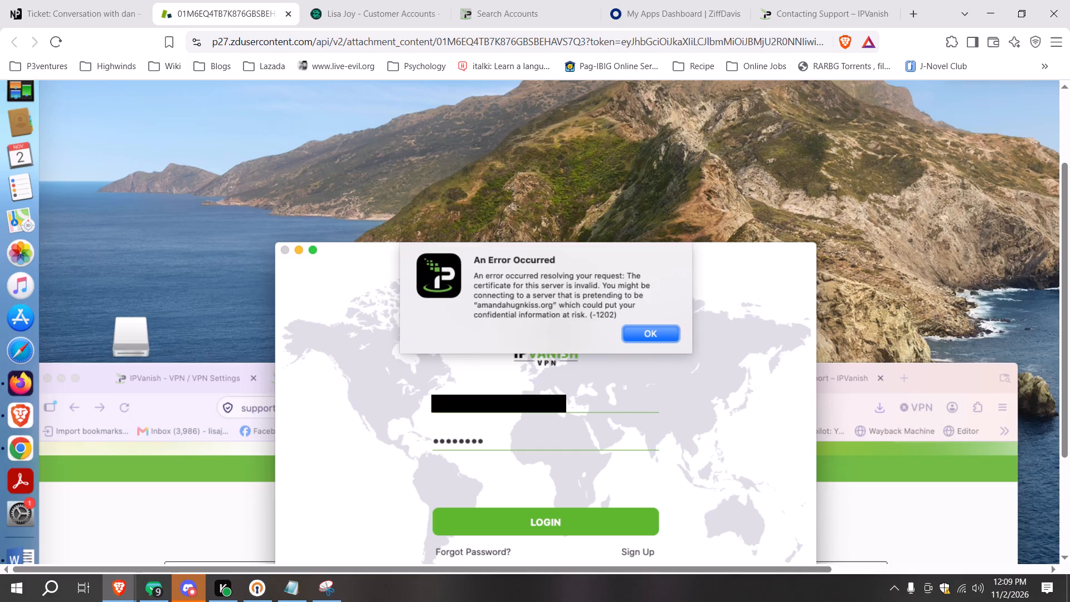
# Open the requester's account from the IPVanish Admin search results and review its subscription status and payment history.
pyautogui.click(485, 0)
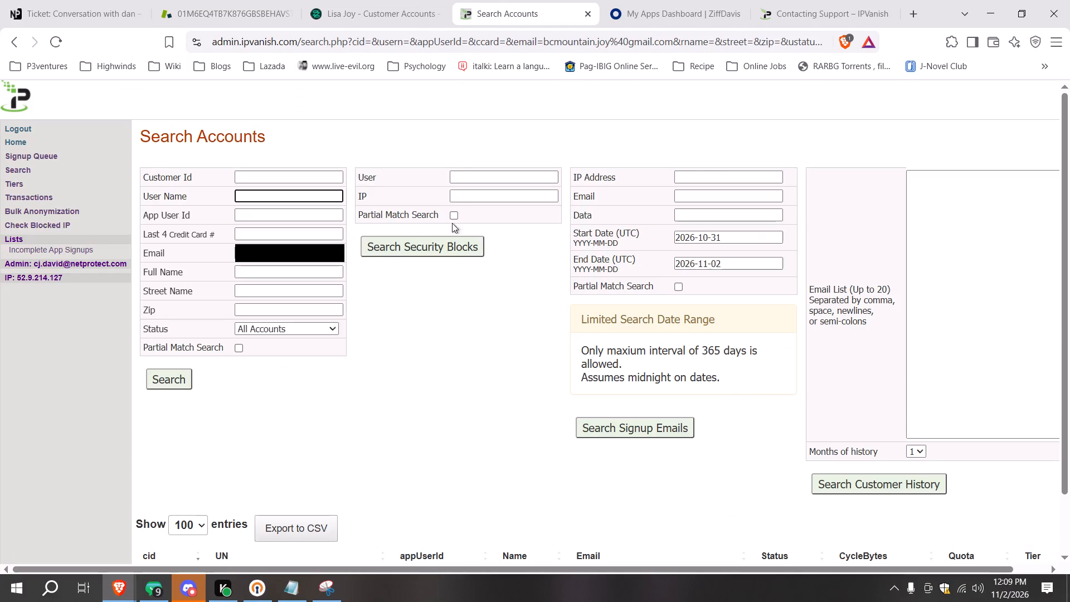
pyautogui.scroll(-4, 452, 259)
pyautogui.click(278, 510)
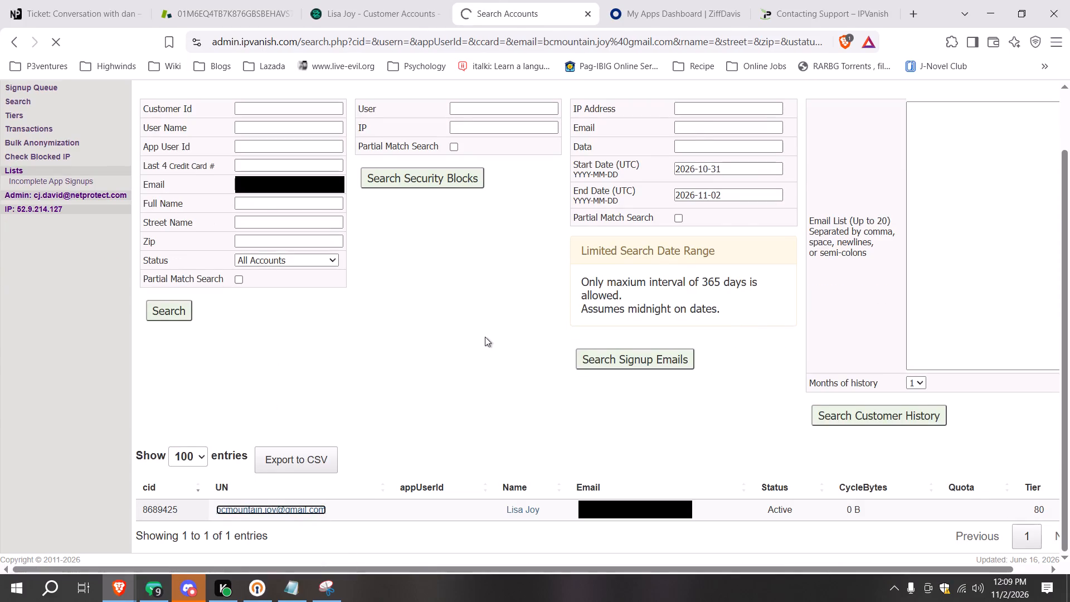
pyautogui.scroll(-3, 642, 331)
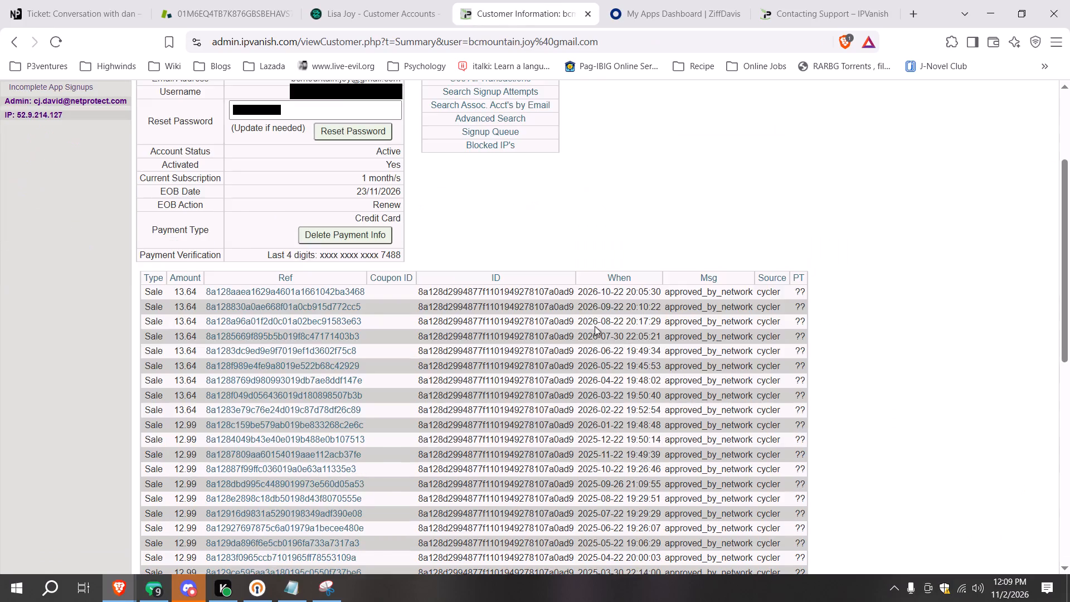
pyautogui.scroll(-4, 591, 317)
# Look again at the enlarged screenshot of the customer's login error.
pyautogui.click(237, 0)
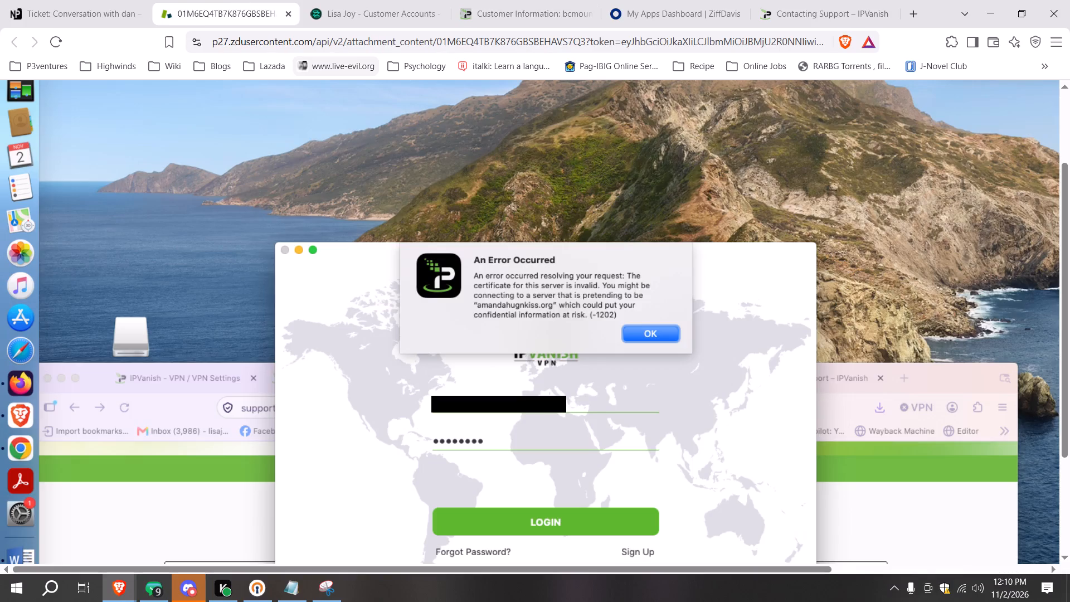
pyautogui.click(0, 0)
pyautogui.scroll(-2, 550, 315)
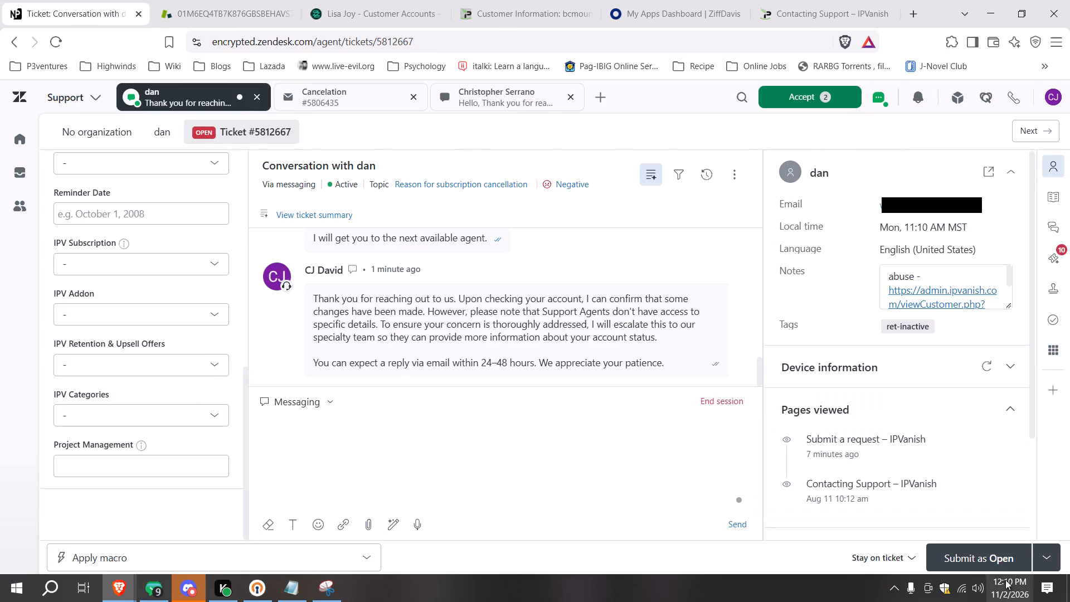
pyautogui.click(997, 562)
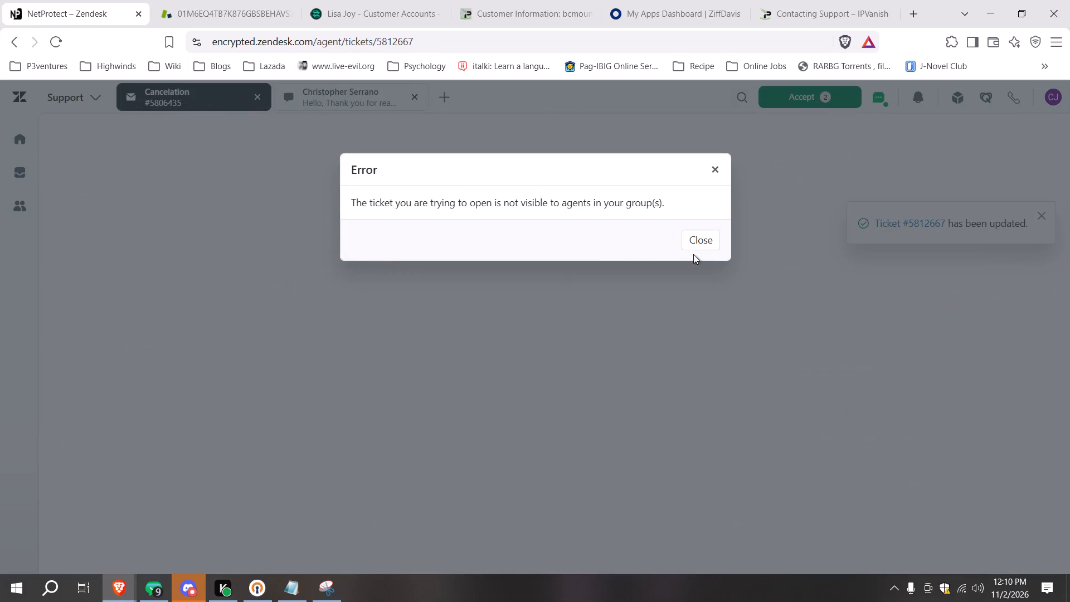
pyautogui.click(702, 237)
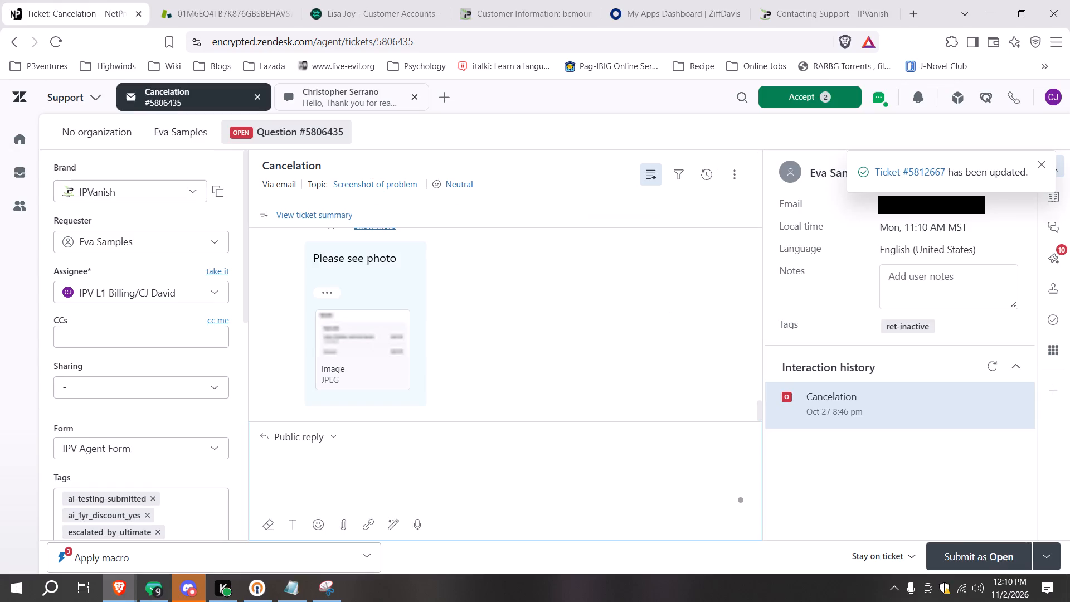
pyautogui.click(527, 482)
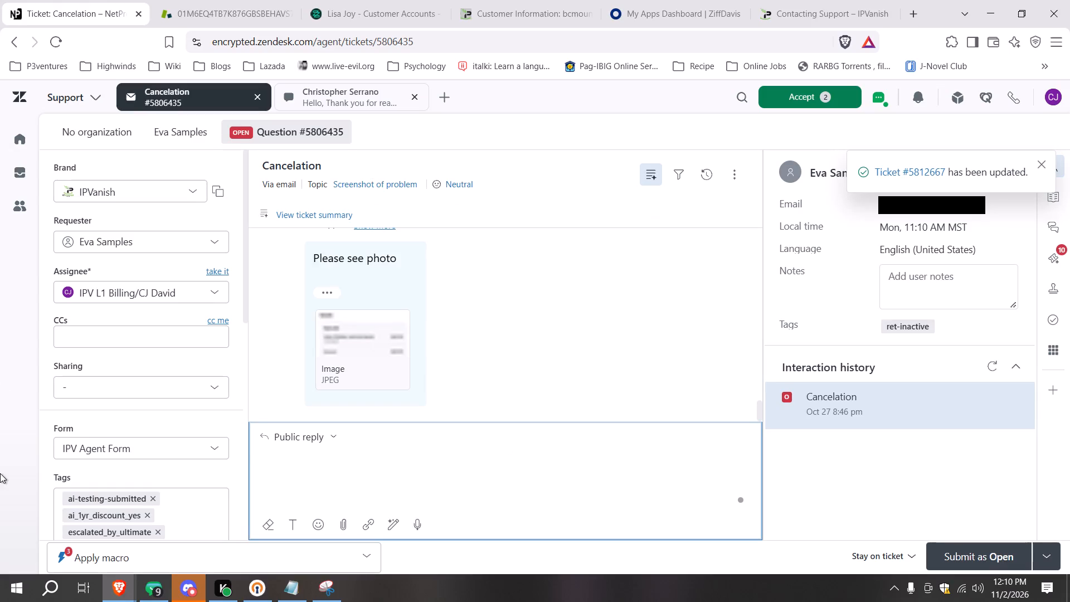
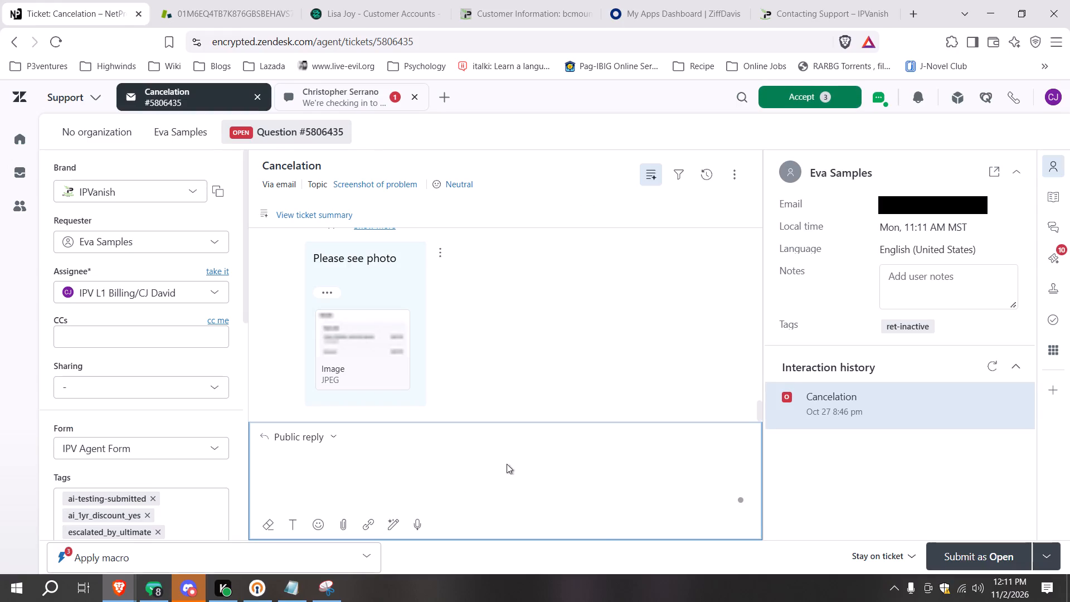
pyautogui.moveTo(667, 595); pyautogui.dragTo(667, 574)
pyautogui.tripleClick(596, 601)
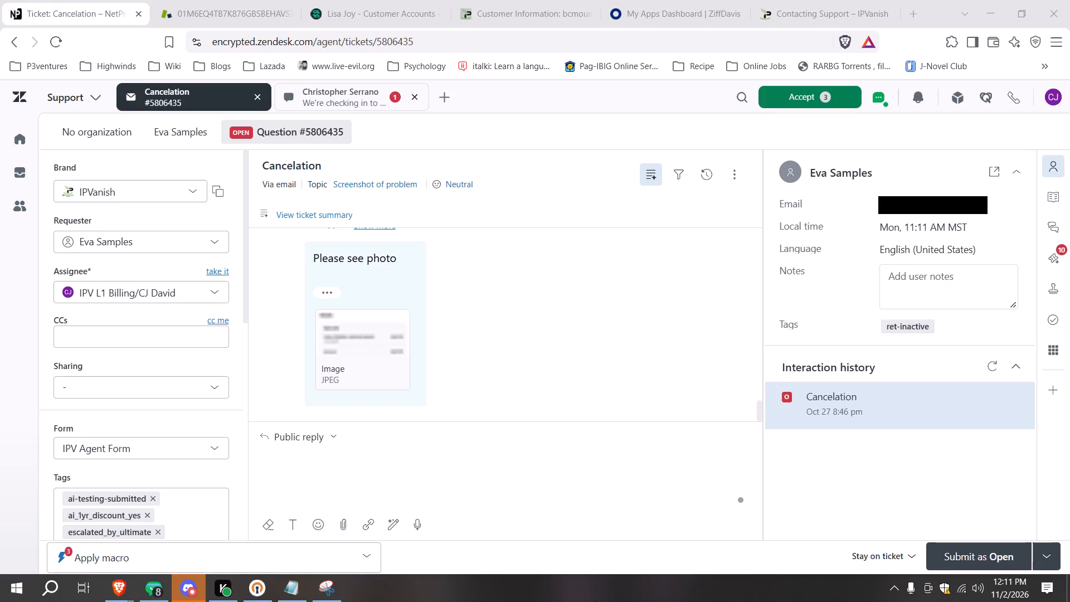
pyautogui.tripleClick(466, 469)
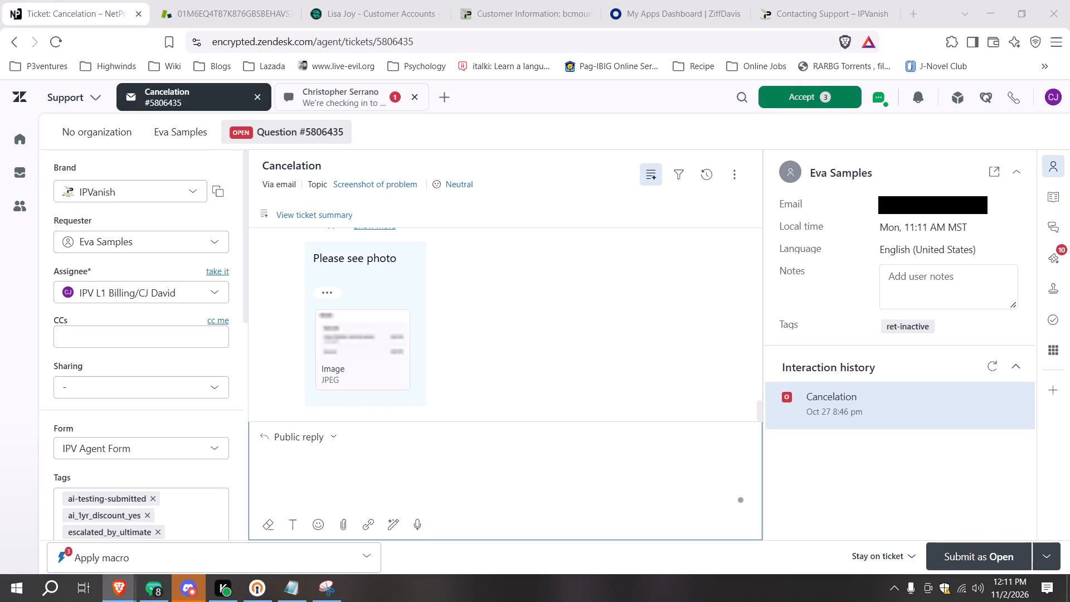
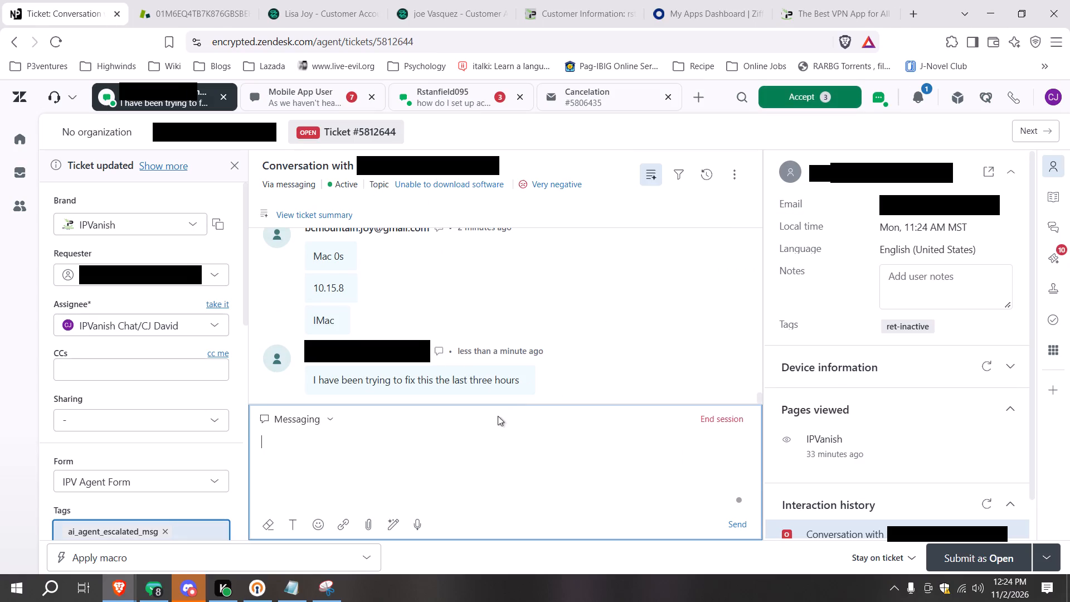
# Reply in ticket #5812644: "Have you already uninstalled the app?".
pyautogui.click(484, 450)
pyautogui.press('BackSpace')
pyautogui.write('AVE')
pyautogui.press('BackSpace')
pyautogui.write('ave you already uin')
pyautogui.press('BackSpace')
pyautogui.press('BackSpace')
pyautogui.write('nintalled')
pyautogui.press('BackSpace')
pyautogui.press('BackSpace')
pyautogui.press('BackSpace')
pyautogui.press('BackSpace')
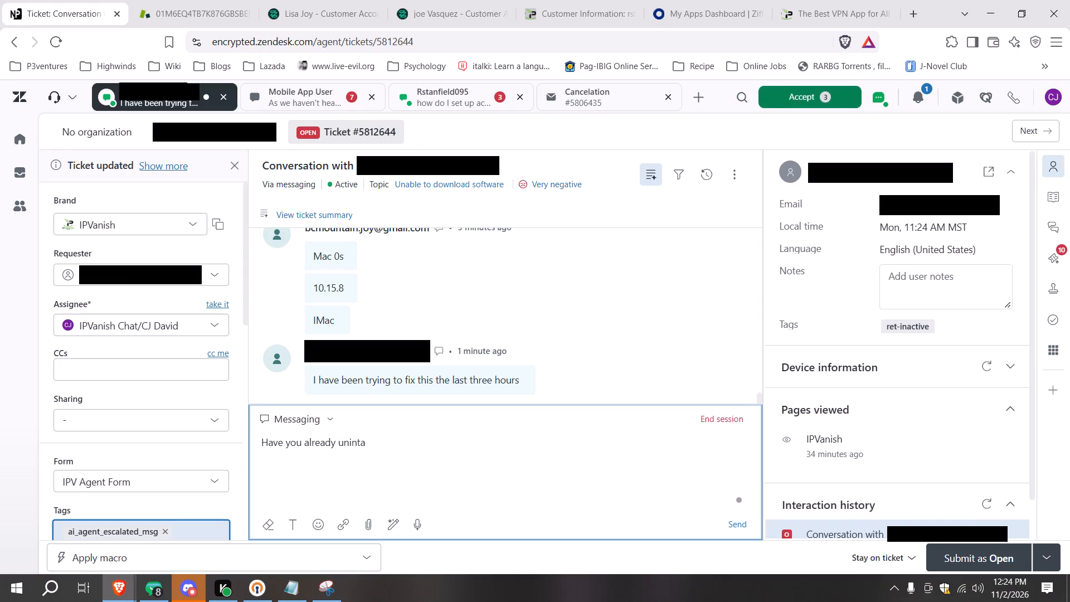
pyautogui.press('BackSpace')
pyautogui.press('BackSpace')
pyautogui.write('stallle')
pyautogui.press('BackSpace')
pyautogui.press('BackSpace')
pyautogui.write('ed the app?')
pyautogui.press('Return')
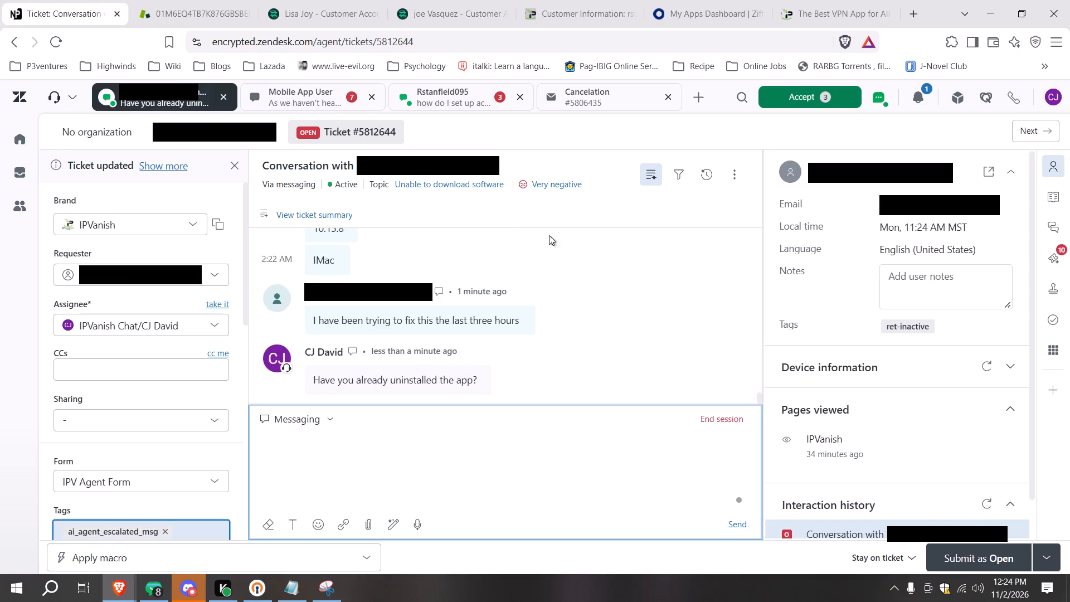
# Open the IPVanish Support Center at support.ipvanish.com/hc/en-us and close the second customer account page.
pyautogui.click(805, 0)
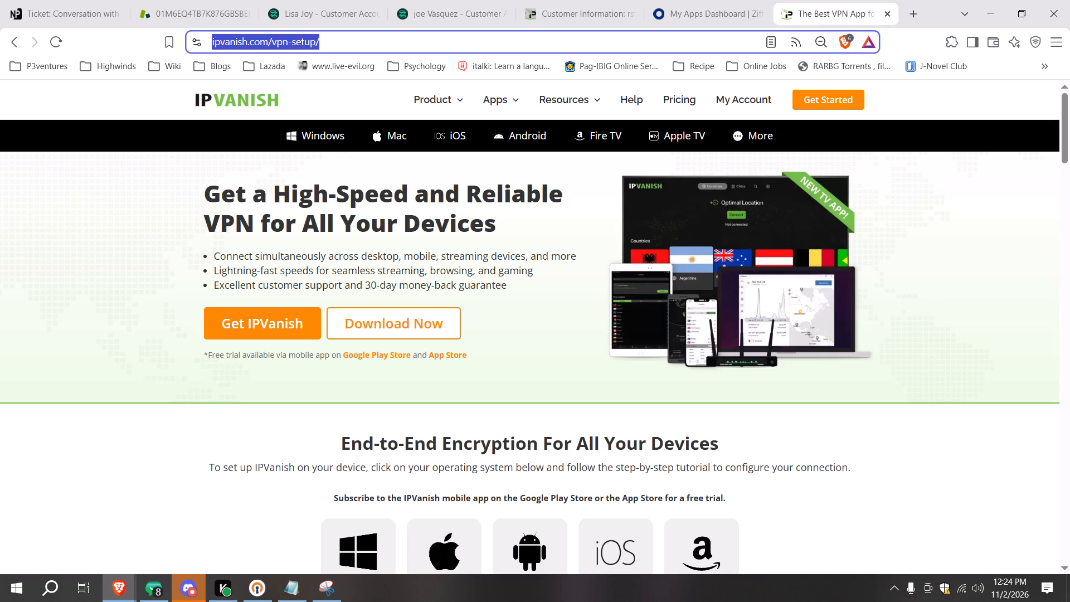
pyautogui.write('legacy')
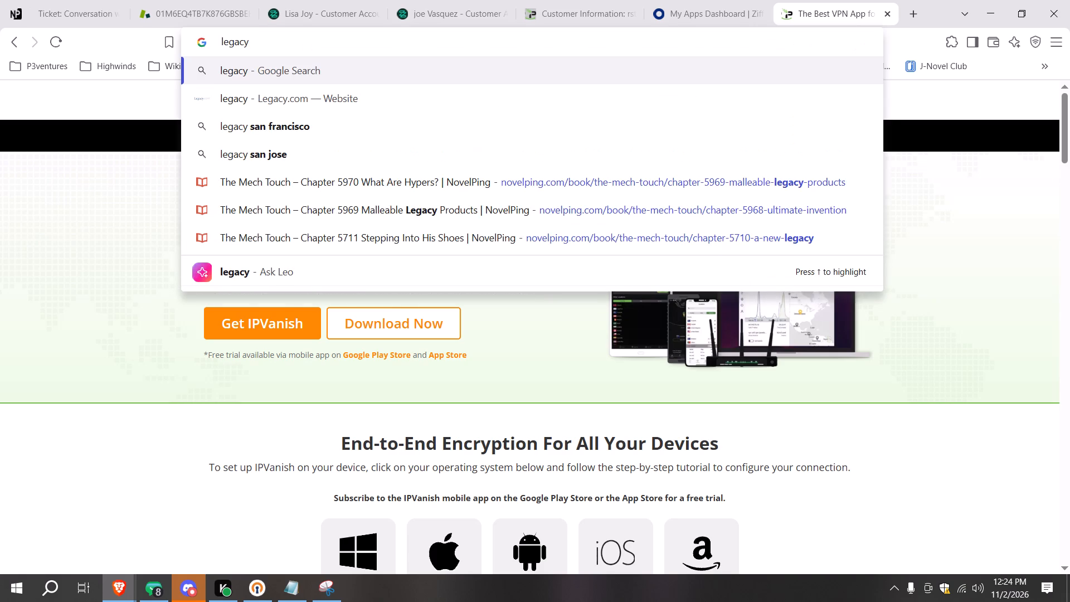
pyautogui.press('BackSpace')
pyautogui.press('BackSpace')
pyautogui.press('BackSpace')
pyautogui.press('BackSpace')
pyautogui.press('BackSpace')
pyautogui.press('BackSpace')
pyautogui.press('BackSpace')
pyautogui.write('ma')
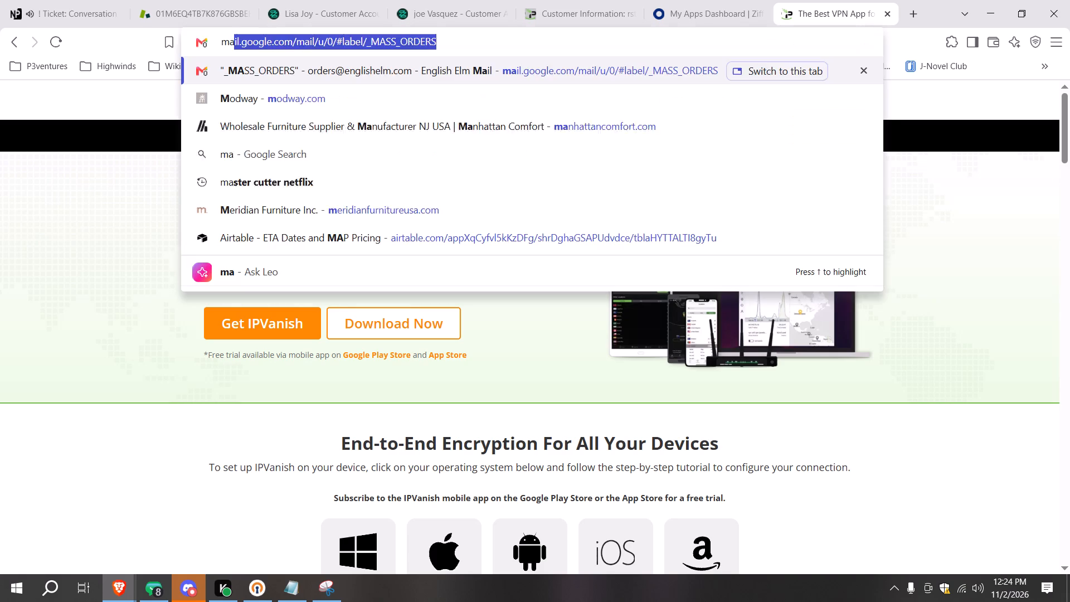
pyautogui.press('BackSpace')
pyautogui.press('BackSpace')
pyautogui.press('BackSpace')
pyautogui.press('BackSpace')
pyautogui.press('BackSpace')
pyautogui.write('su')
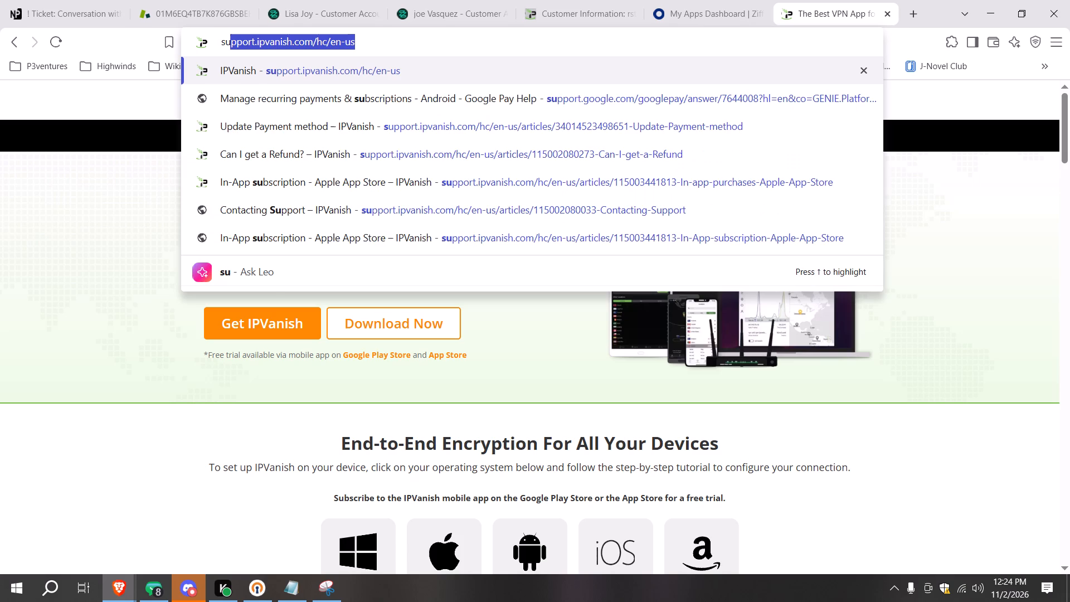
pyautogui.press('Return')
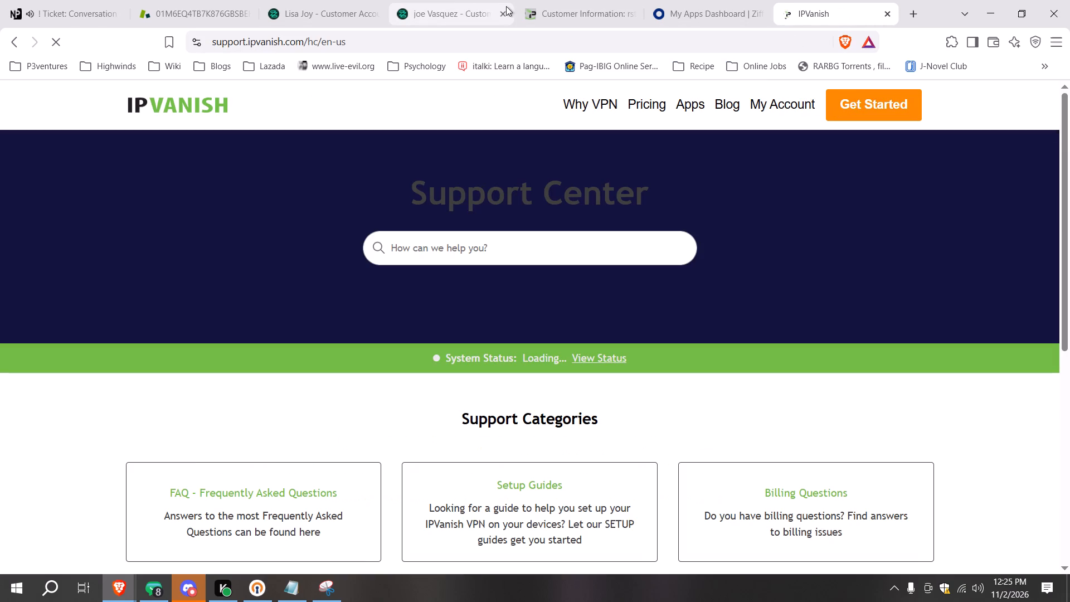
pyautogui.click(504, 12)
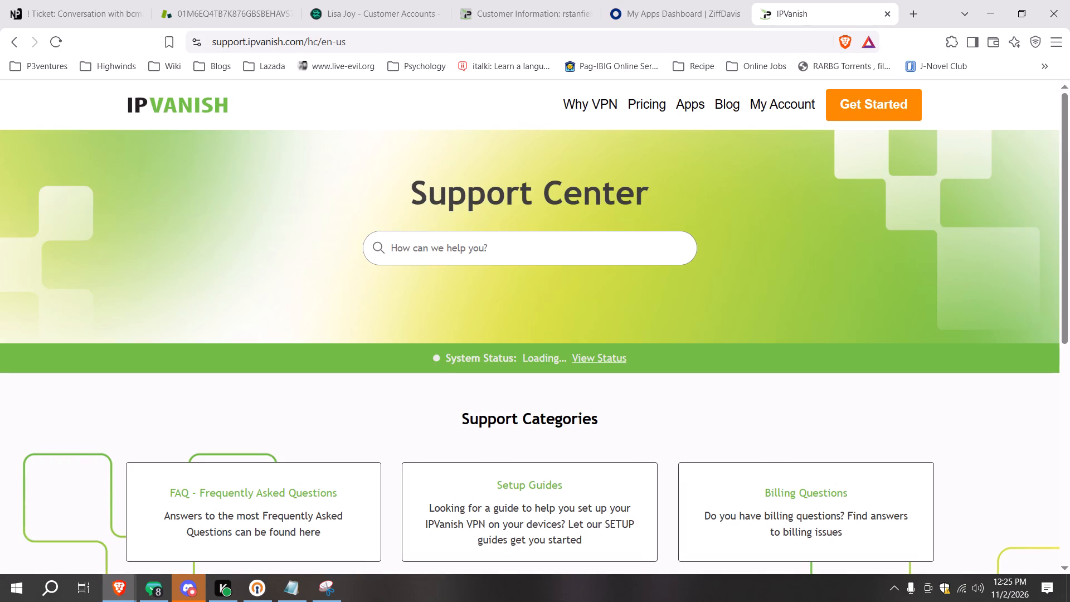
# Search the Support Center for "Mac Legacy", open the IPVanish (Legacy v3 app) for macOS guide and copy its link.
pyautogui.doubleClick(549, 241)
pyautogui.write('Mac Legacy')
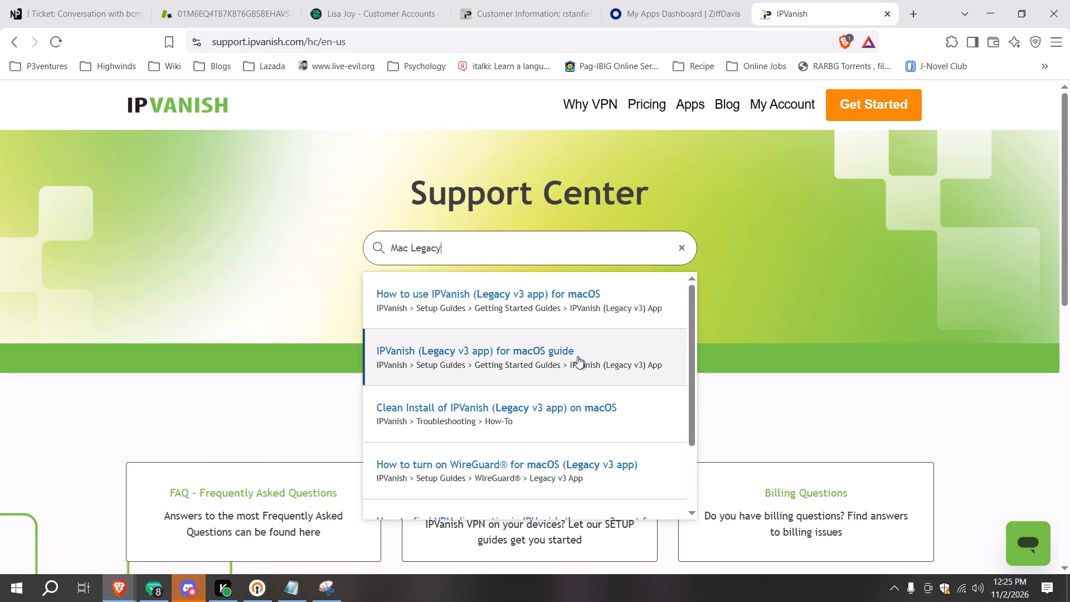
pyautogui.click(577, 356)
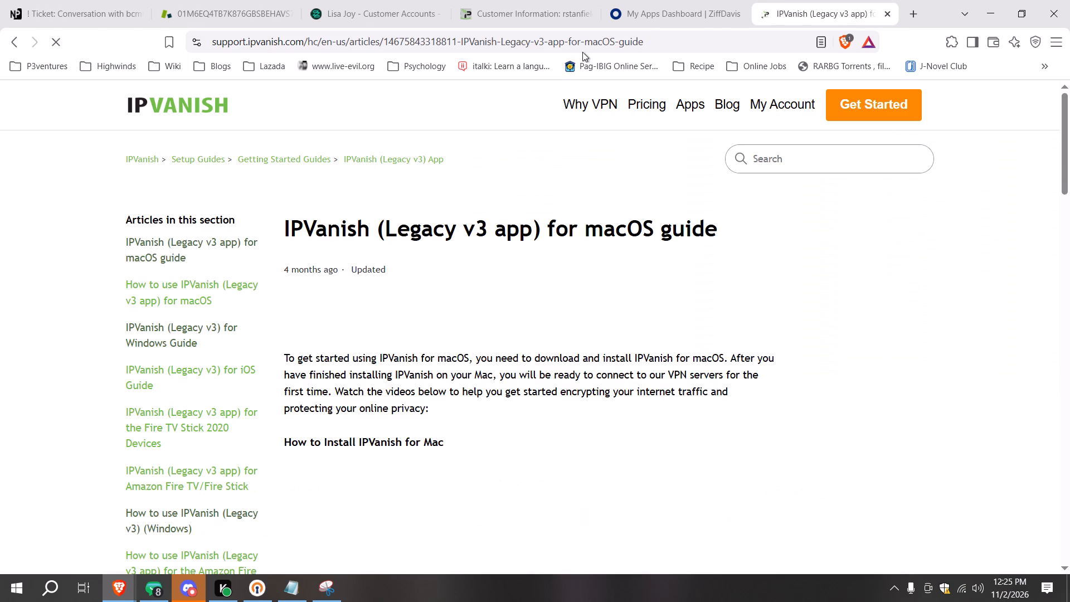
pyautogui.click(619, 42)
pyautogui.hotkey('ctrl', 'c')
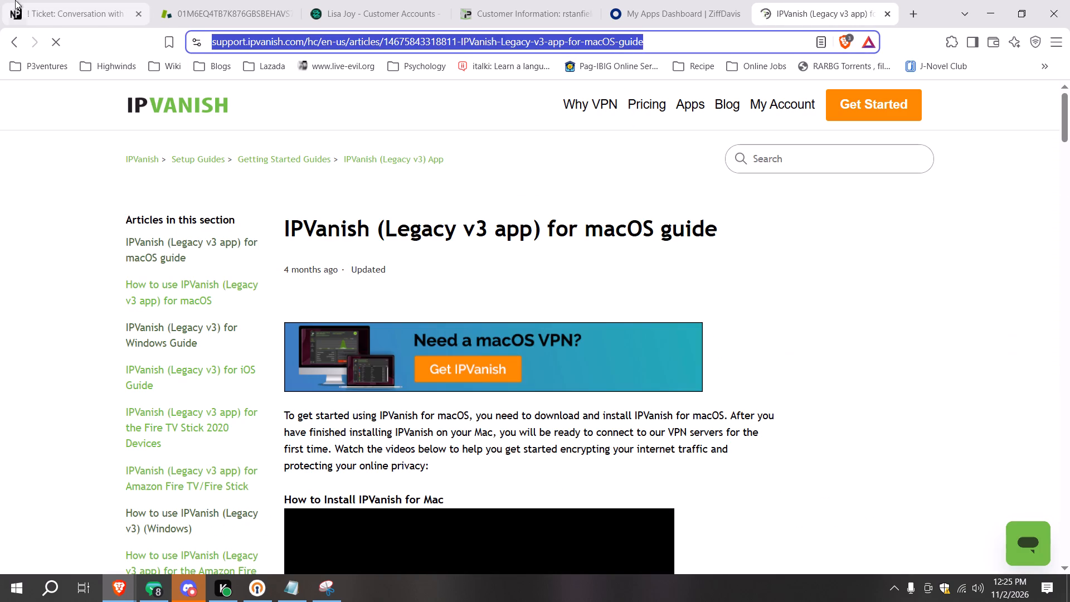
# Return to ticket #5812644 and send "What version of IPVanish did you install? Where did you get it?".
pyautogui.click(12, 0)
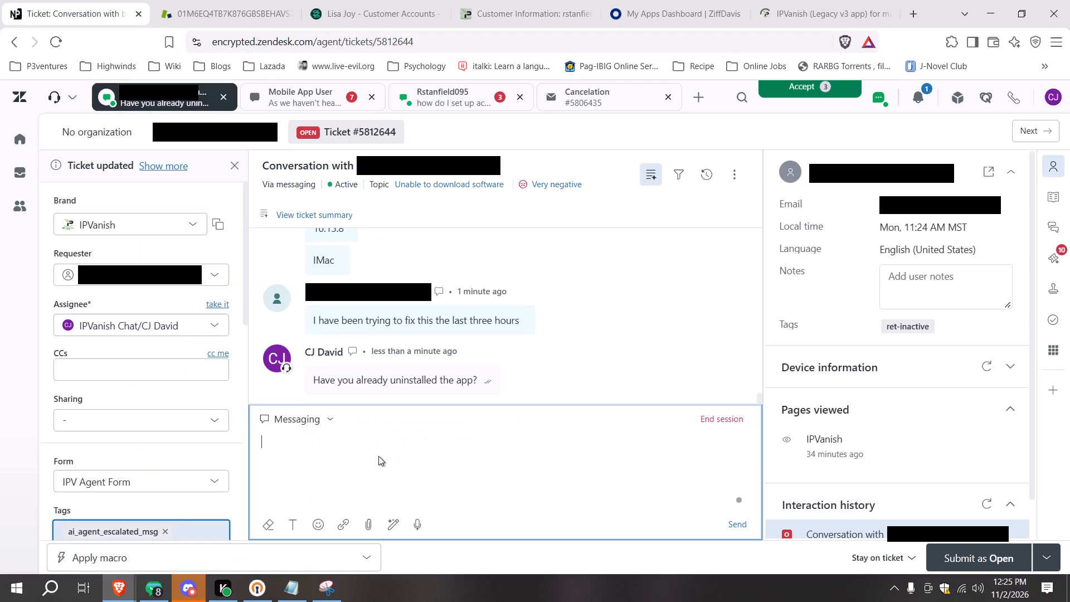
pyautogui.click(378, 456)
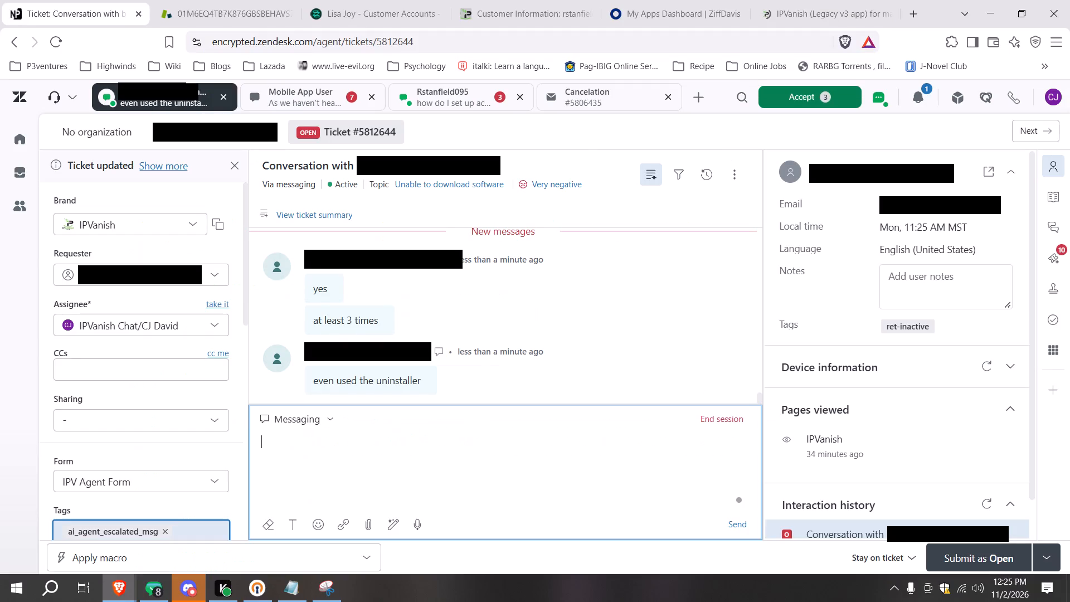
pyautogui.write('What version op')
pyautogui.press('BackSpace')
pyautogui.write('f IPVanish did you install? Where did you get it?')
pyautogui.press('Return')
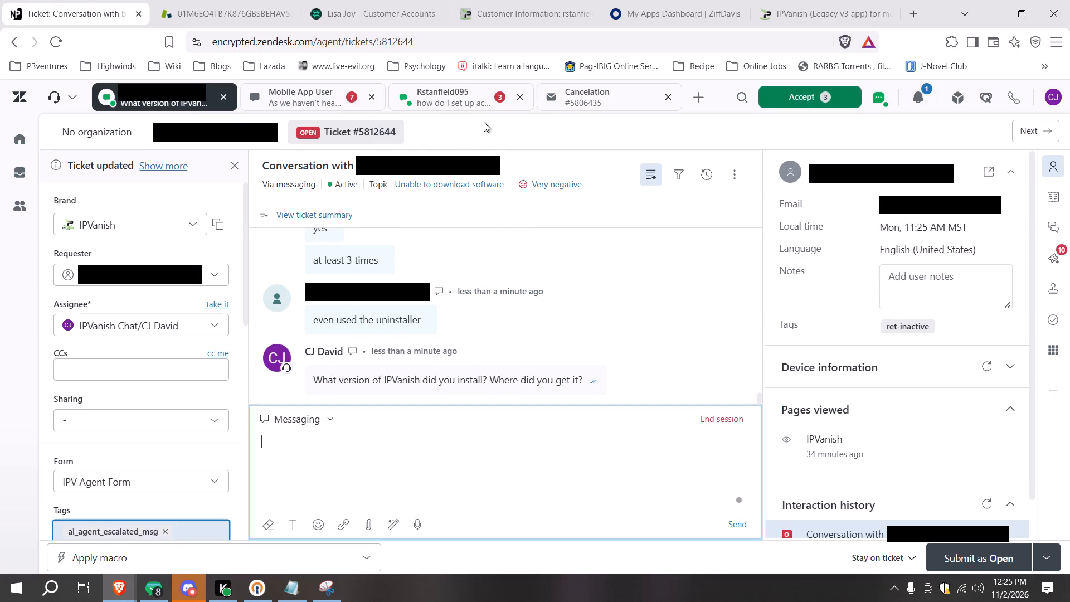
pyautogui.click(474, 106)
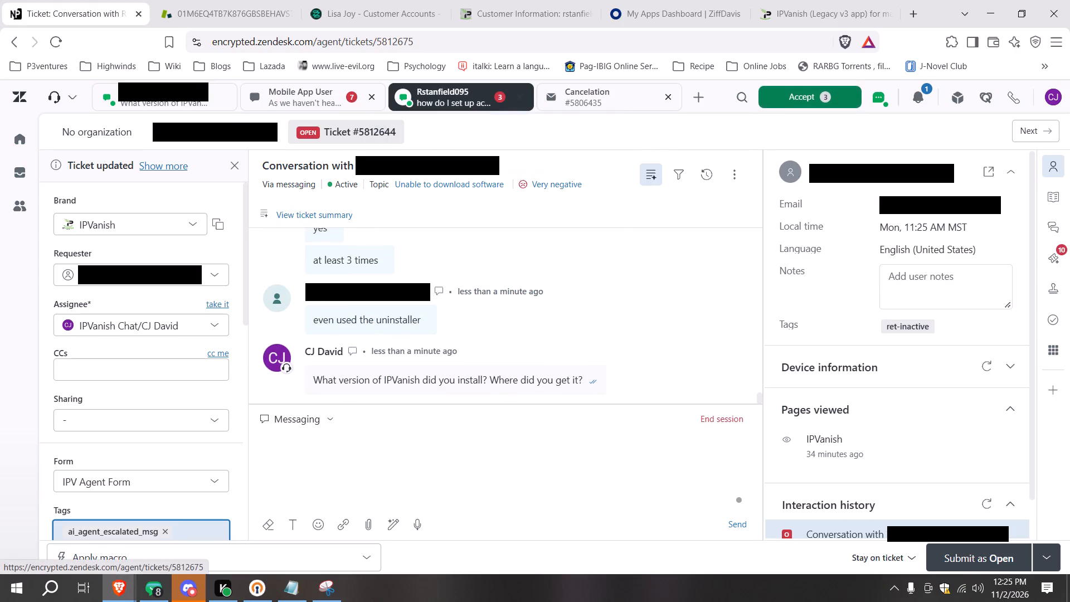
pyautogui.click(529, 463)
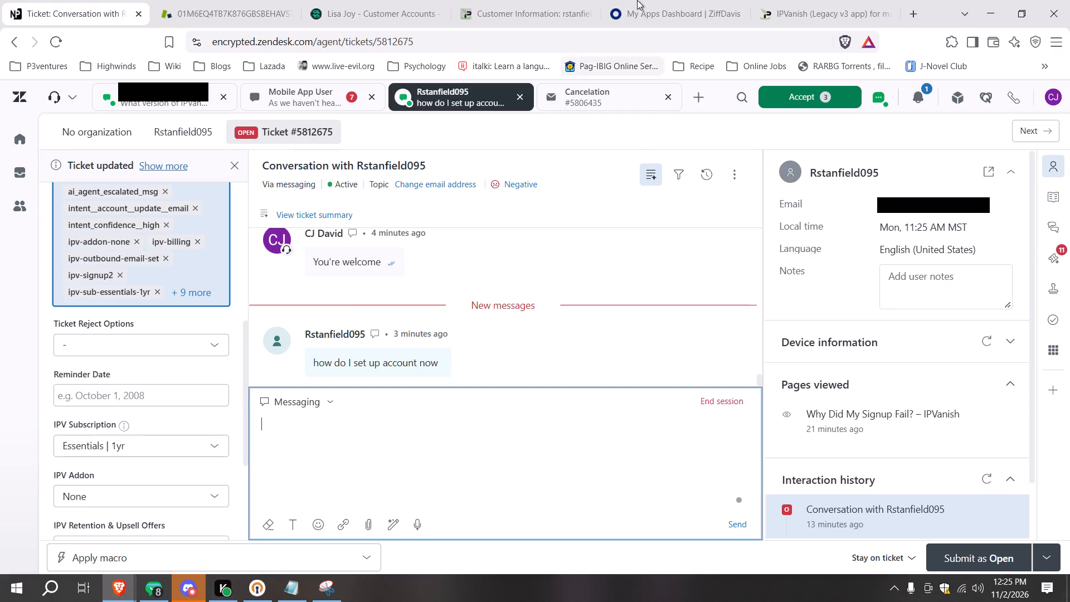
pyautogui.click(790, 0)
pyautogui.click(0, 0)
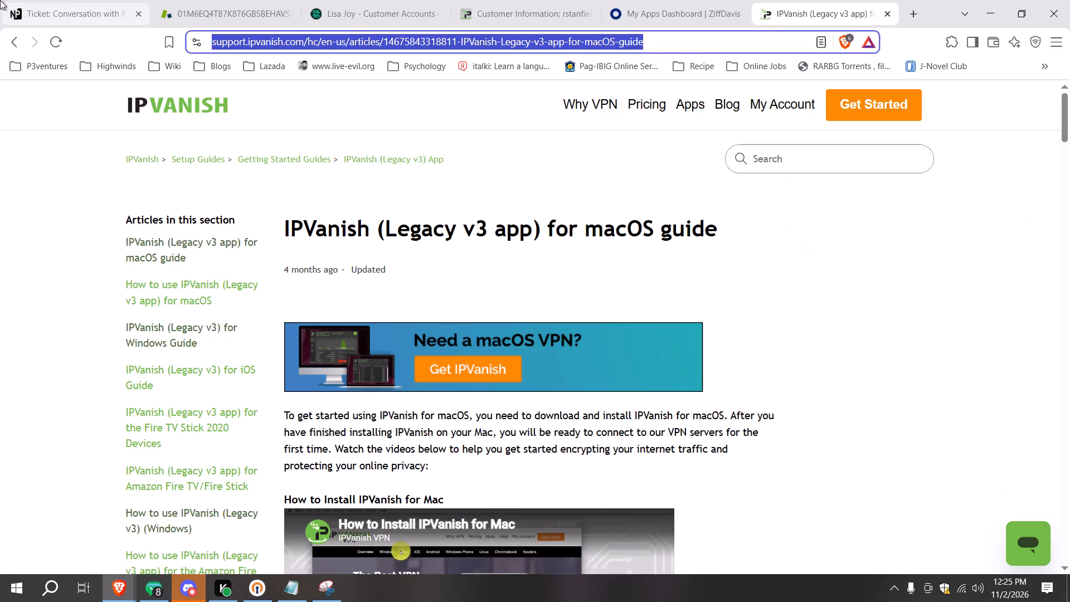
pyautogui.moveTo(446, 474); pyautogui.dragTo(444, 468)
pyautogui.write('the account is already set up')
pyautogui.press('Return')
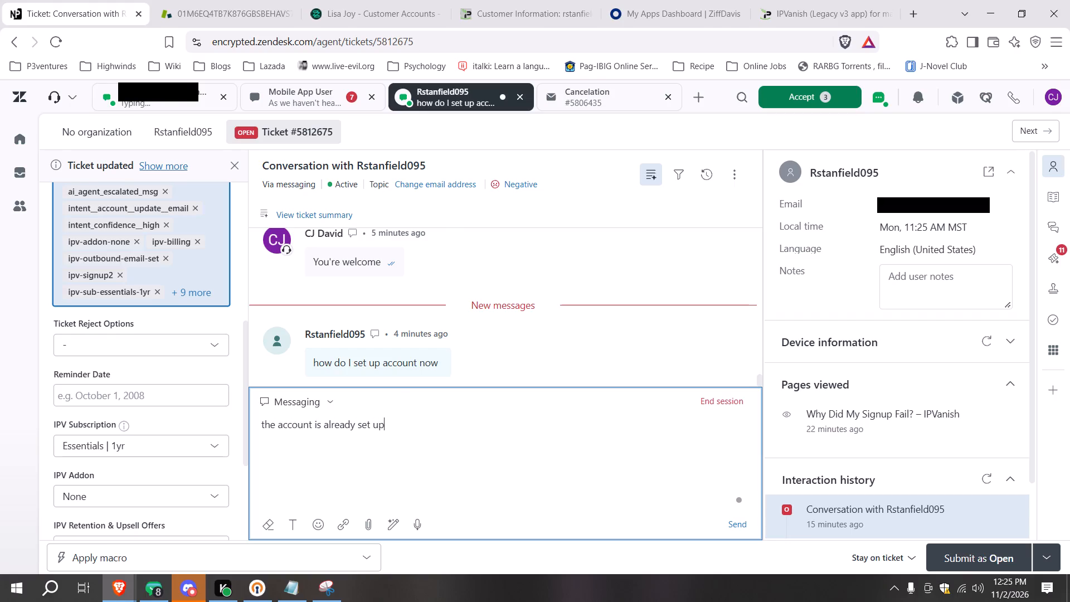
# Send a follow-up in ticket #5812675: "Just download the app to your devices, login and connect".
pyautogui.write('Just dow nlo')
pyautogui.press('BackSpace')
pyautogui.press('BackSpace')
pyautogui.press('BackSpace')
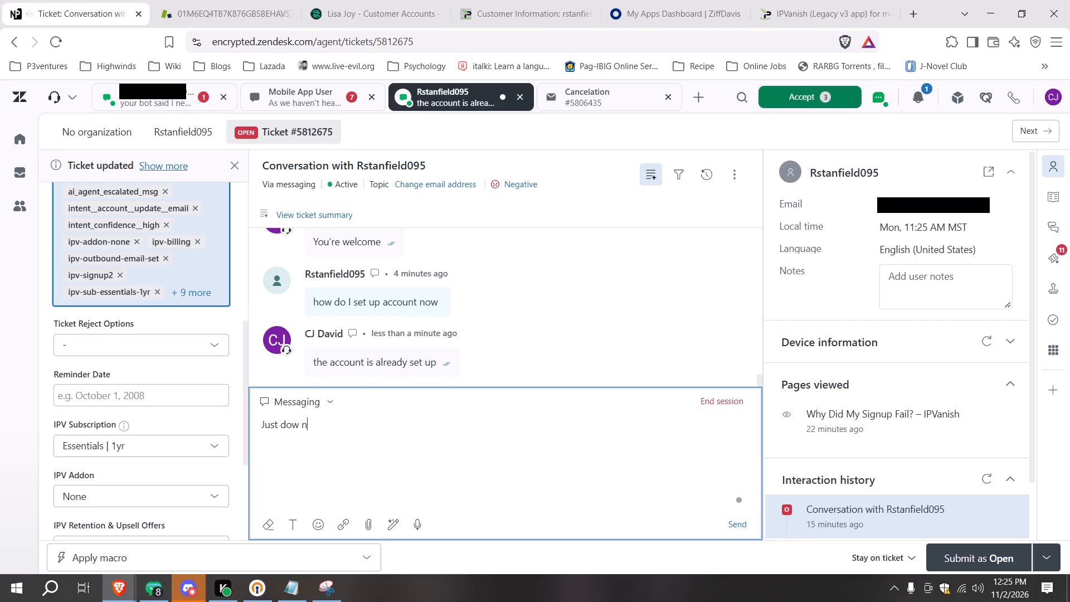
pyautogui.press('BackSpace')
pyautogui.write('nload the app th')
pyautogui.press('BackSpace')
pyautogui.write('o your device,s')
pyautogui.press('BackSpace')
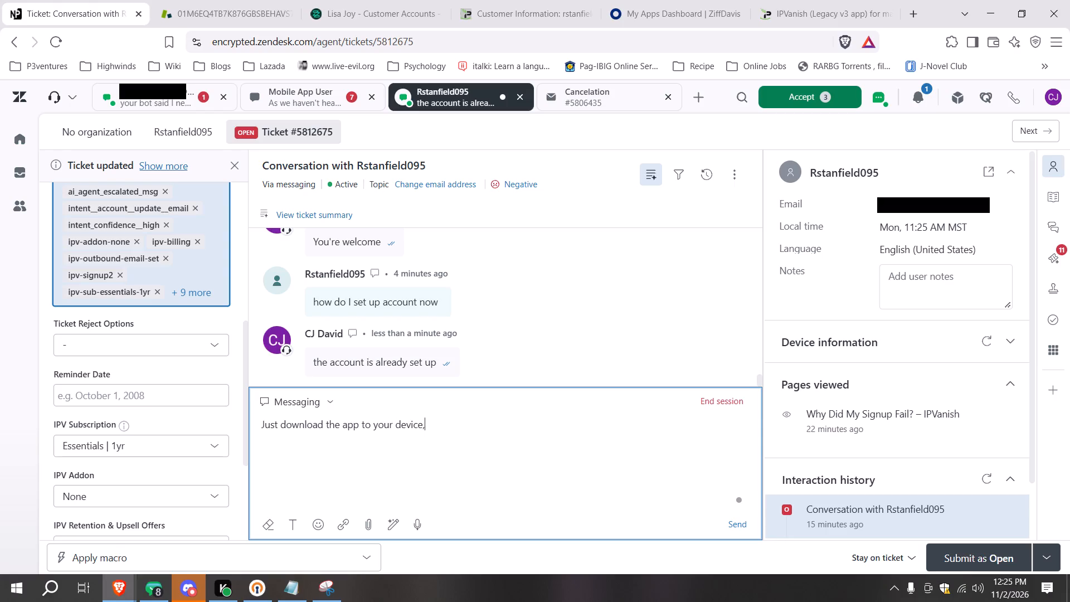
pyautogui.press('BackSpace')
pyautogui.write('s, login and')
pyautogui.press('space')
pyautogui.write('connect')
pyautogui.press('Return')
pyautogui.click(857, 0)
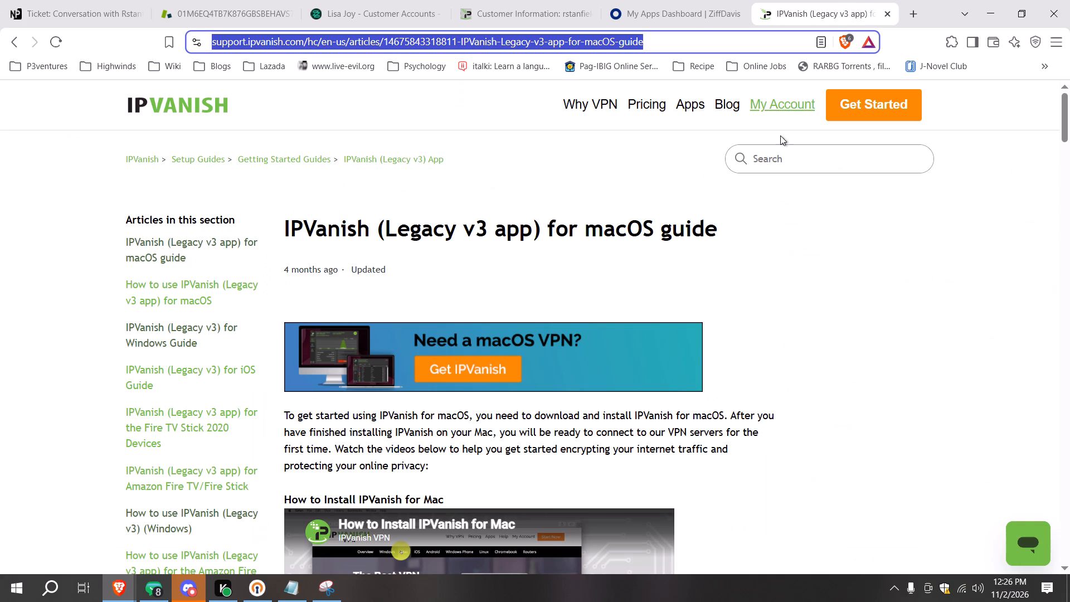
pyautogui.rightClick(689, 103)
pyautogui.click(733, 118)
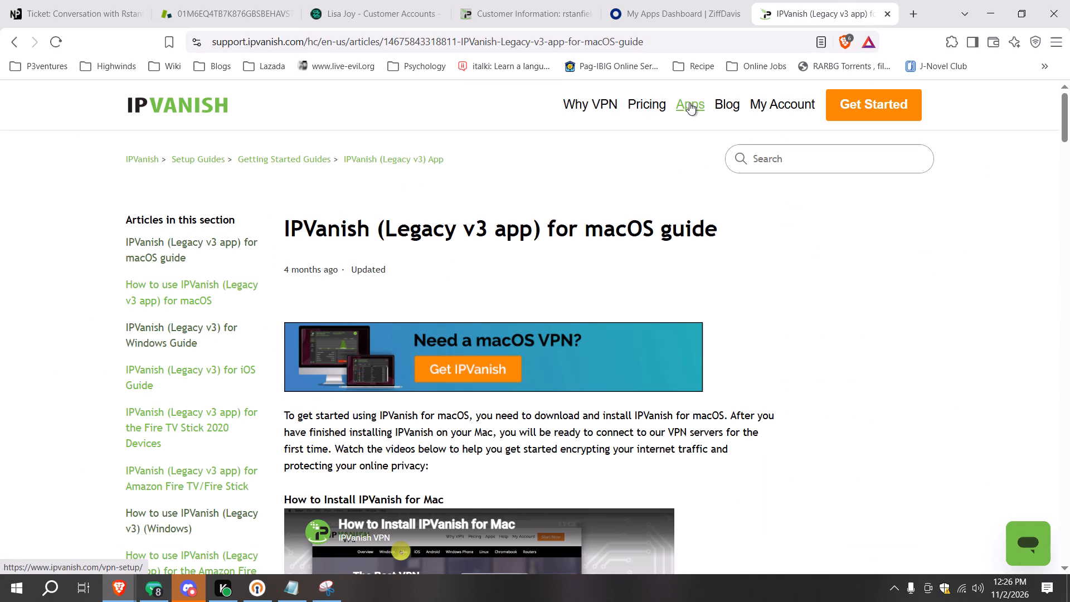
pyautogui.click(869, 0)
pyautogui.click(630, 40)
pyautogui.hotkey('ctrl', 'c')
pyautogui.click(43, 0)
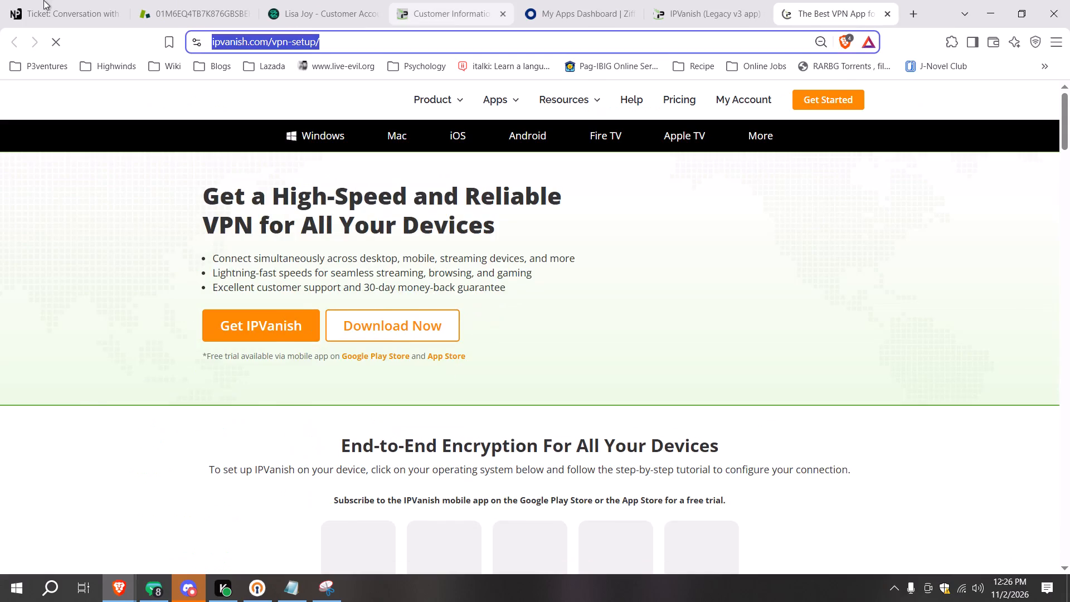
pyautogui.click(505, 428)
pyautogui.hotkey('ctrl', 'v')
pyautogui.press('Return')
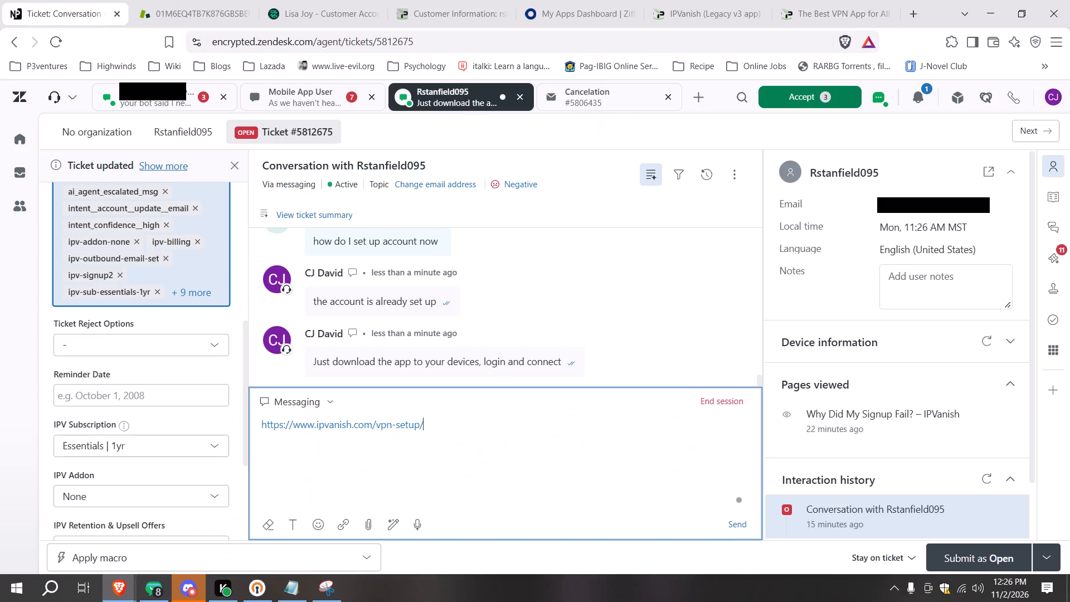
# Close the VPN setup page and the browser page directly following the Zendesk ticket.
pyautogui.click(886, 15)
pyautogui.click(252, 0)
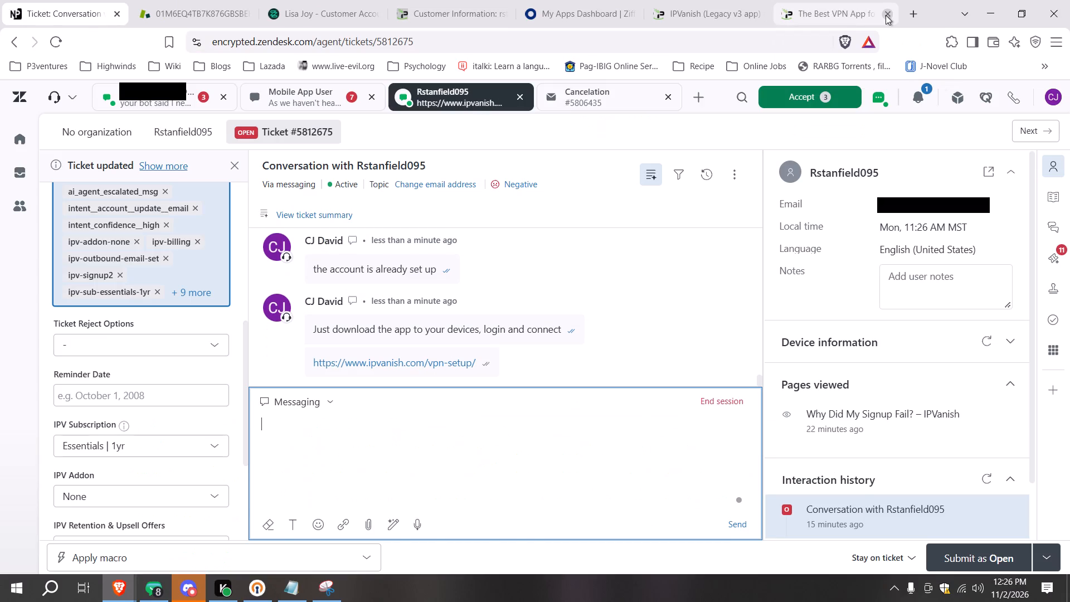
pyautogui.click(286, 15)
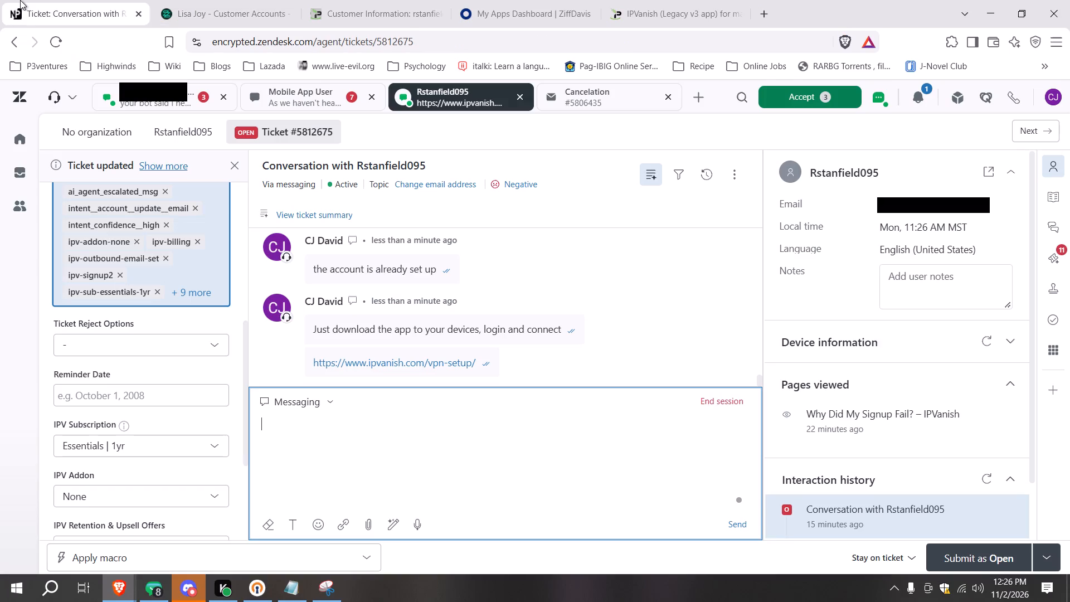
pyautogui.click(285, 88)
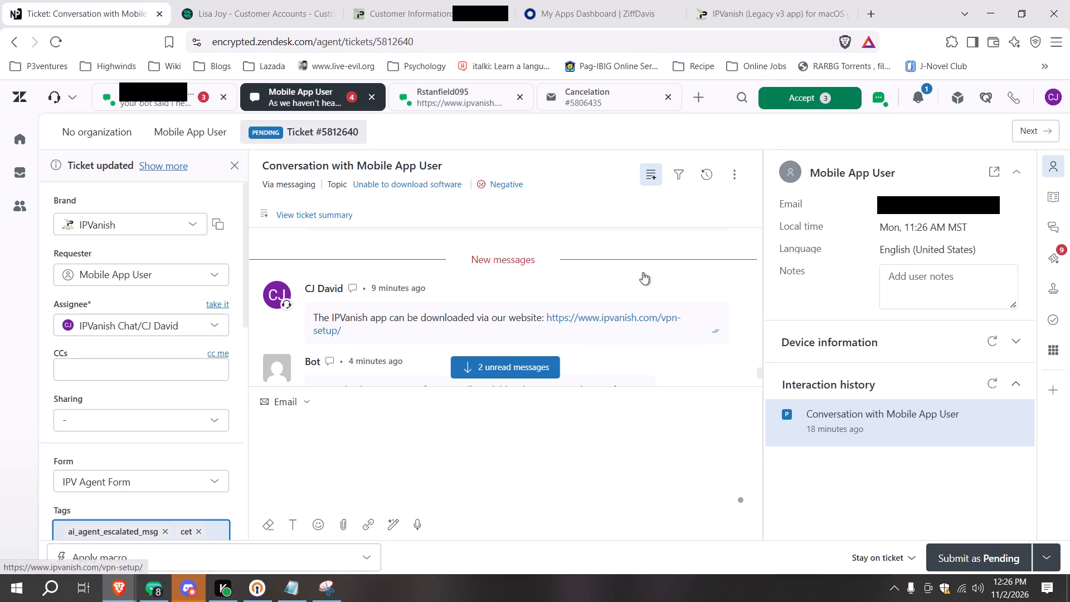
pyautogui.scroll(-5, 643, 272)
pyautogui.scroll(-2, 69, 334)
pyautogui.scroll(-9, 188, 322)
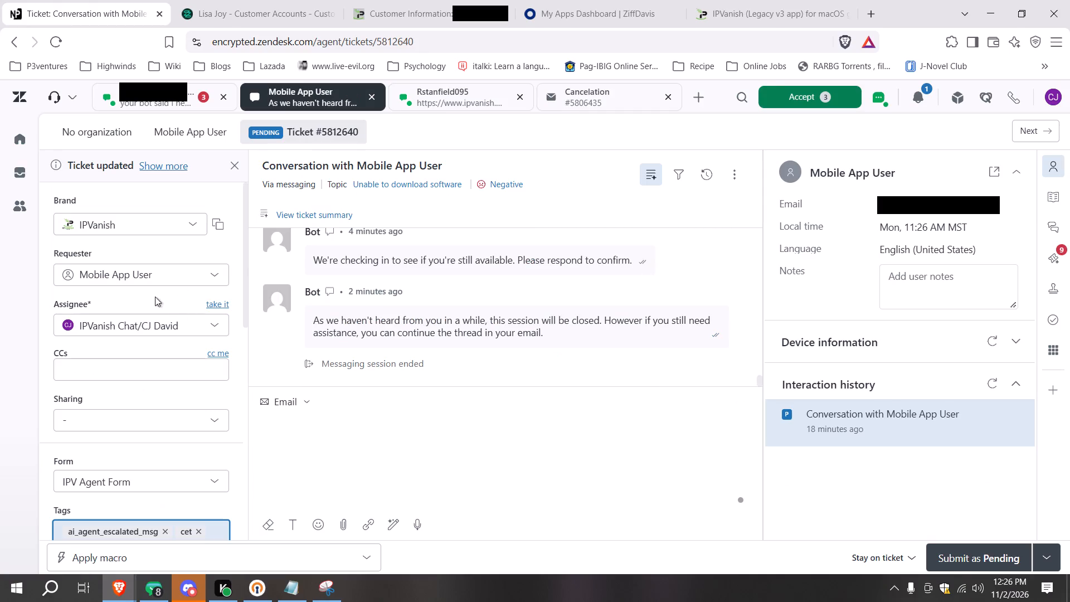
pyautogui.scroll(-20, 155, 297)
pyautogui.scroll(-7, 155, 297)
pyautogui.scroll(-14, 149, 333)
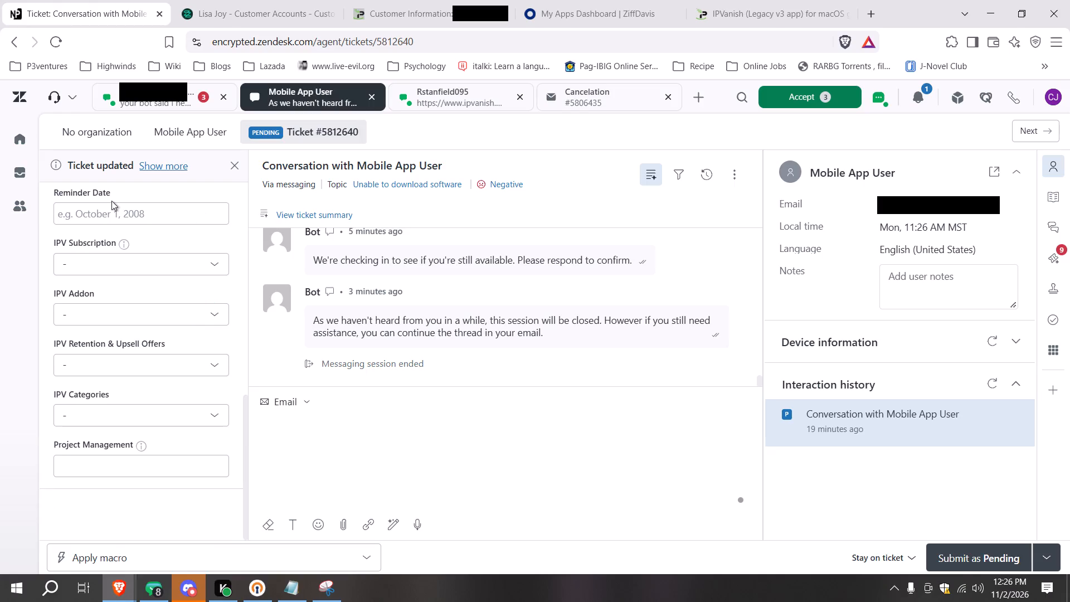
# In ticket #5812640, set the IPV Addon field to None and the IPV Subscription field to Yearly.
pyautogui.scroll(1, 463, 272)
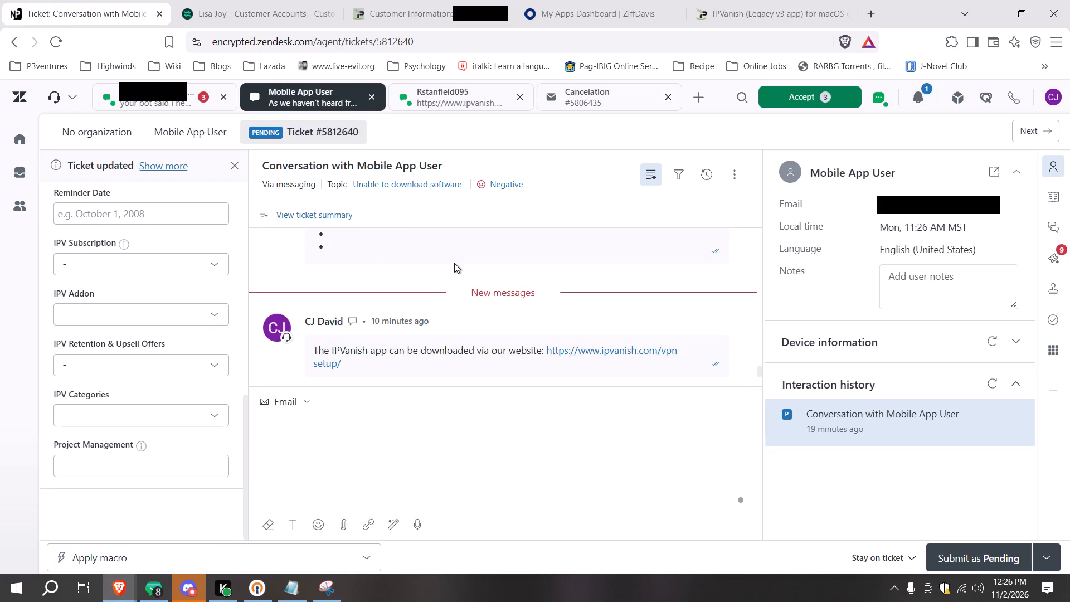
pyautogui.scroll(1, 454, 263)
pyautogui.scroll(-3, 538, 342)
pyautogui.click(153, 324)
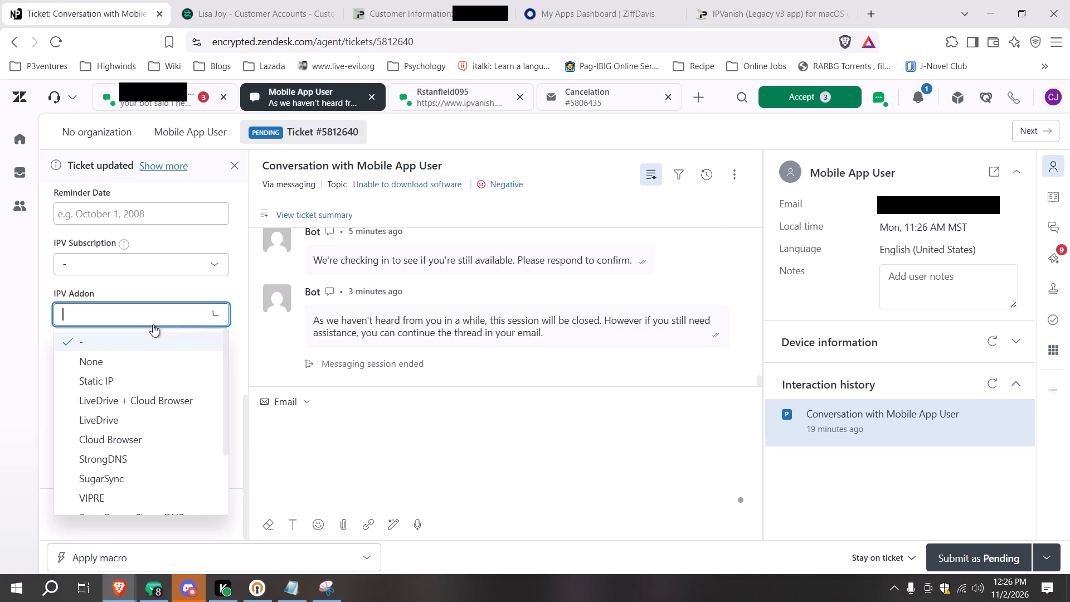
pyautogui.click(118, 360)
pyautogui.click(149, 266)
pyautogui.scroll(-3, 122, 317)
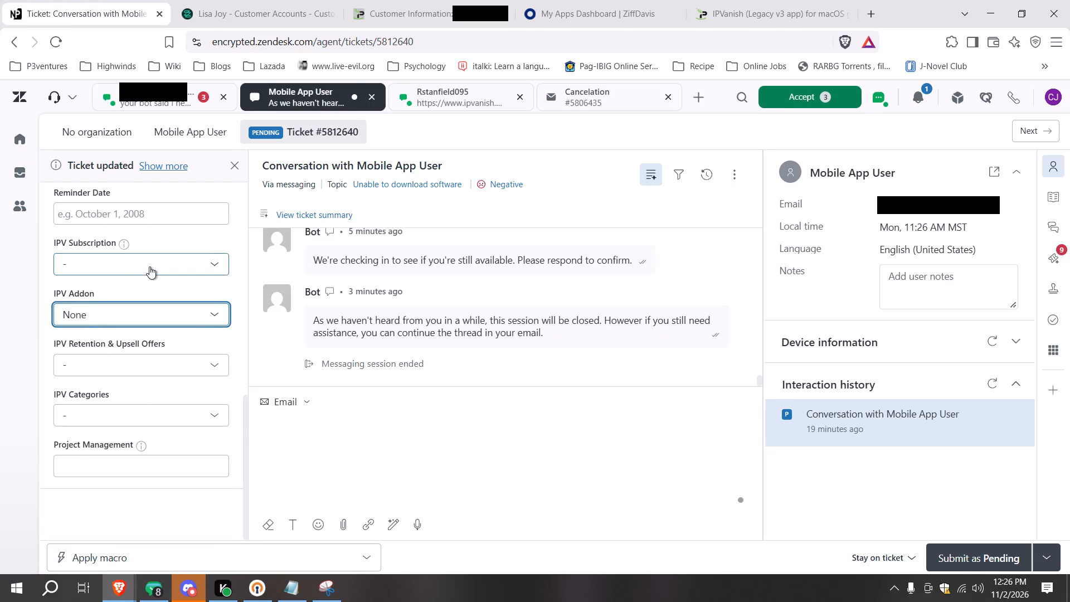
pyautogui.scroll(1, 134, 366)
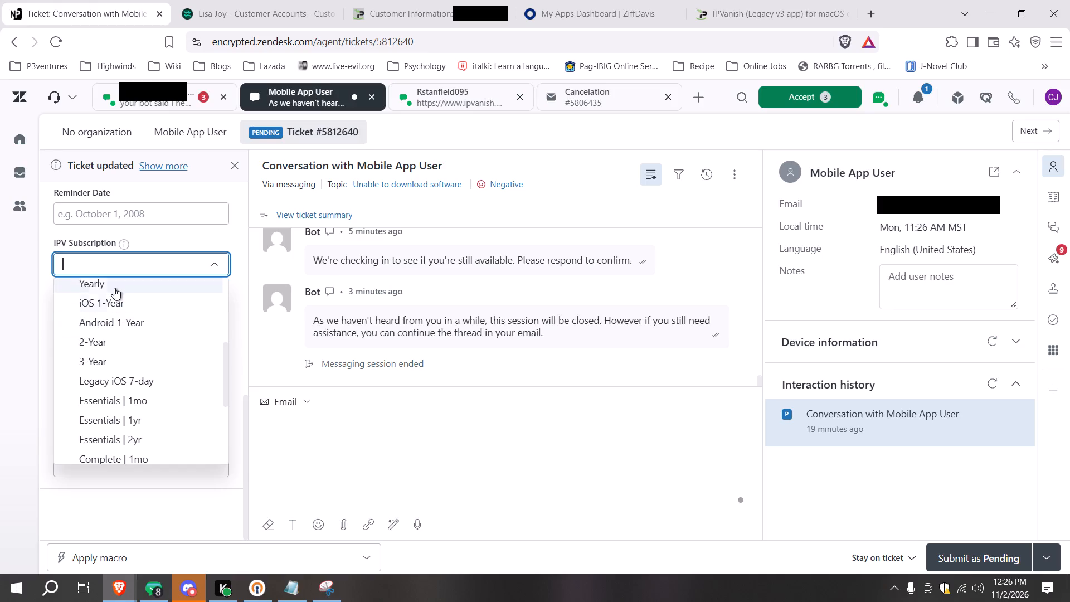
pyautogui.click(114, 286)
# Set the IPV Categories field of ticket #5812640 to Client Configuration.
pyautogui.click(167, 408)
pyautogui.click(155, 464)
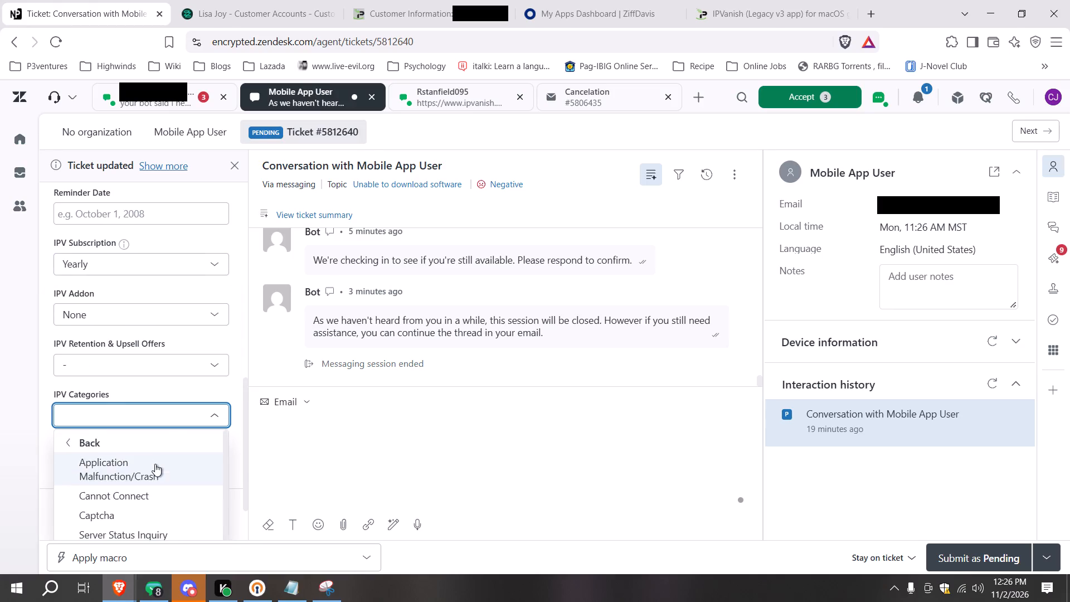
pyautogui.scroll(-1, 155, 458)
pyautogui.scroll(1, 172, 453)
pyautogui.moveTo(223, 470); pyautogui.dragTo(216, 503)
pyautogui.click(195, 500)
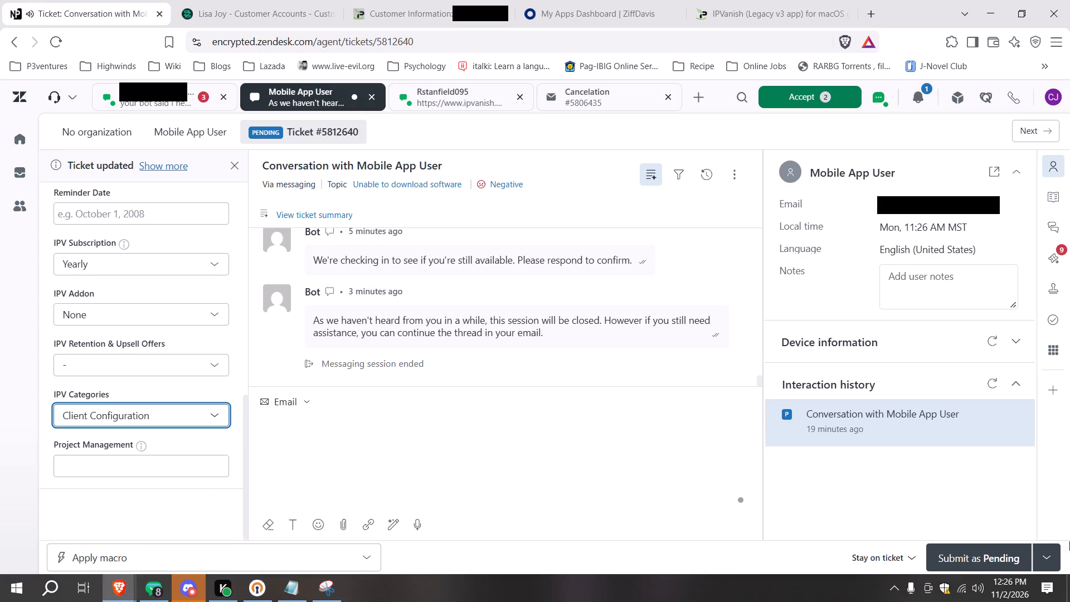
pyautogui.click(1047, 560)
pyautogui.click(1030, 532)
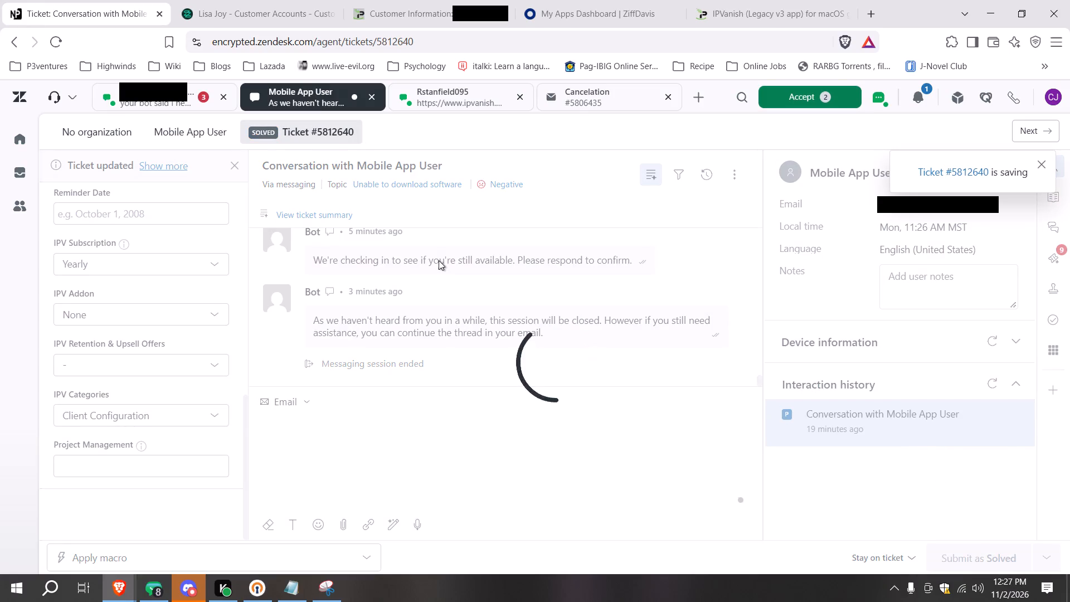
pyautogui.click(377, 99)
# Open ticket #5812644 and reply to the customer about the legacy app with "where did you get it?".
pyautogui.click(154, 102)
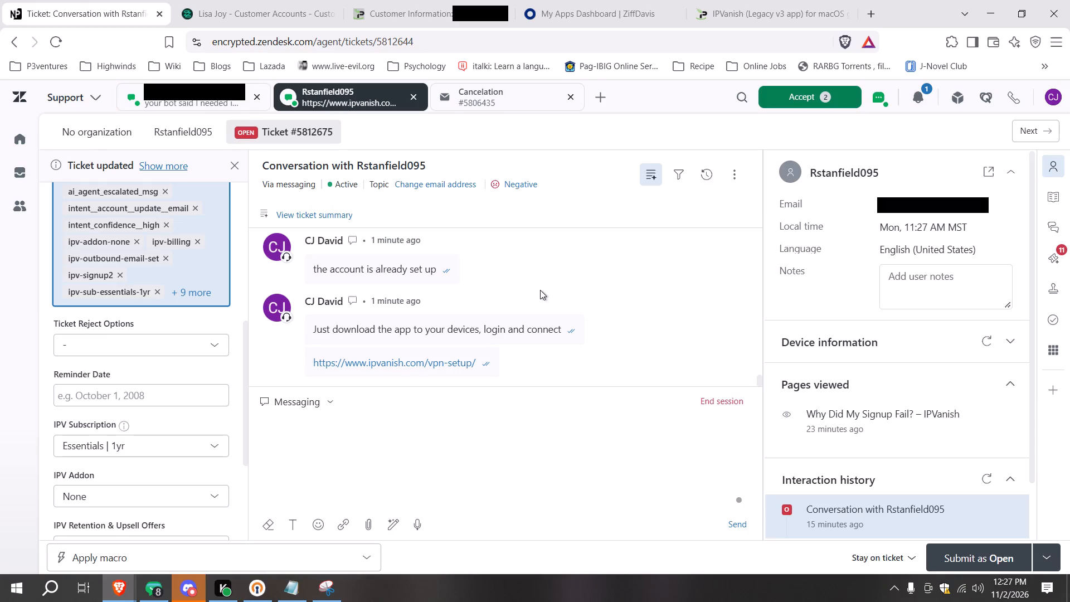
pyautogui.click(178, 109)
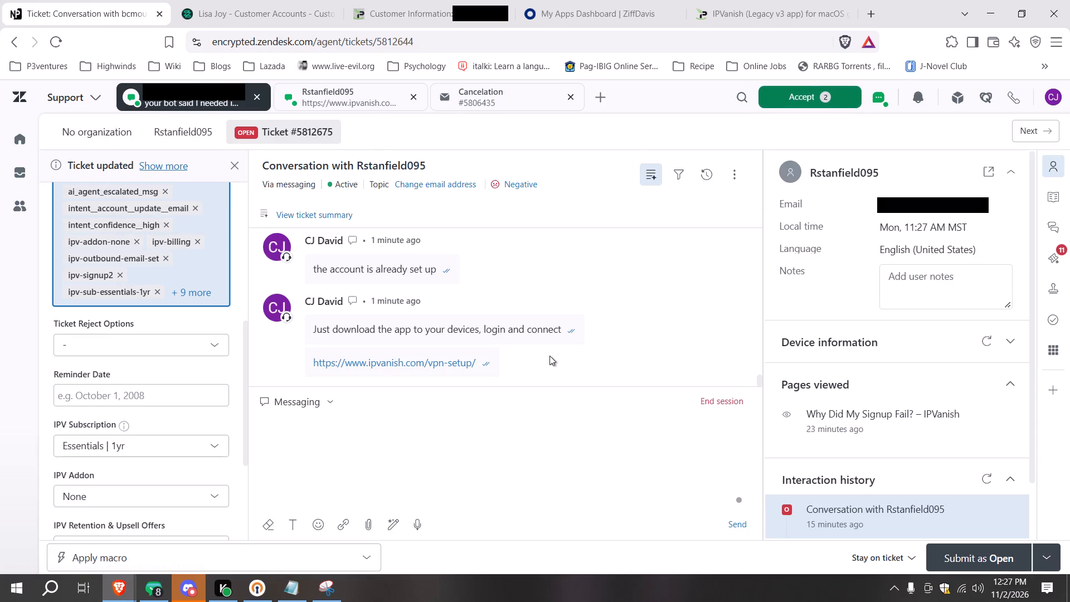
pyautogui.click(487, 452)
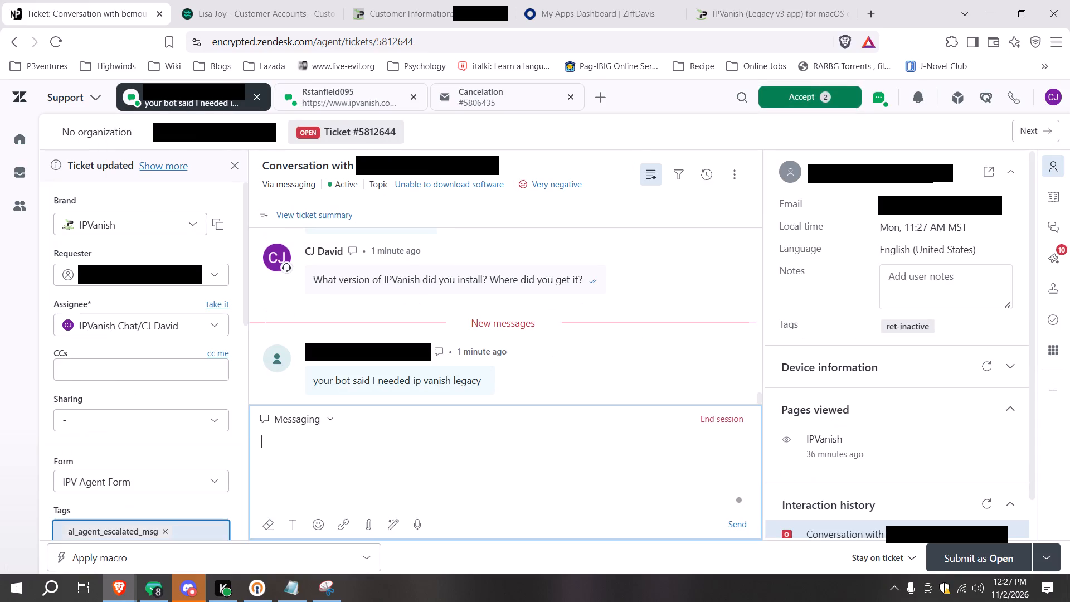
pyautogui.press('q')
pyautogui.press('BackSpace')
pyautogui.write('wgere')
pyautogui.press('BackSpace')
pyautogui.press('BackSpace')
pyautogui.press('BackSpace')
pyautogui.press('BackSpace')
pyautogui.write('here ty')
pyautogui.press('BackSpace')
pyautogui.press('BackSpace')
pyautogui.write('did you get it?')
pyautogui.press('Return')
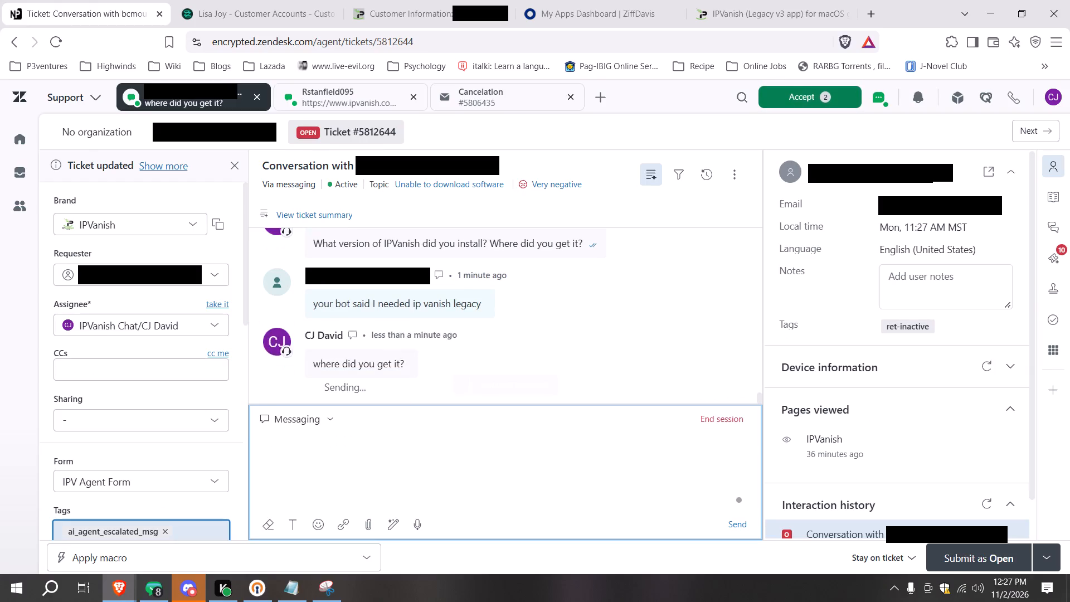
# Review the earlier messages in ticket #5812644 for the reported sign-in error and the bot's Mac download instructions.
pyautogui.scroll(2, 545, 347)
pyautogui.scroll(4, 646, 253)
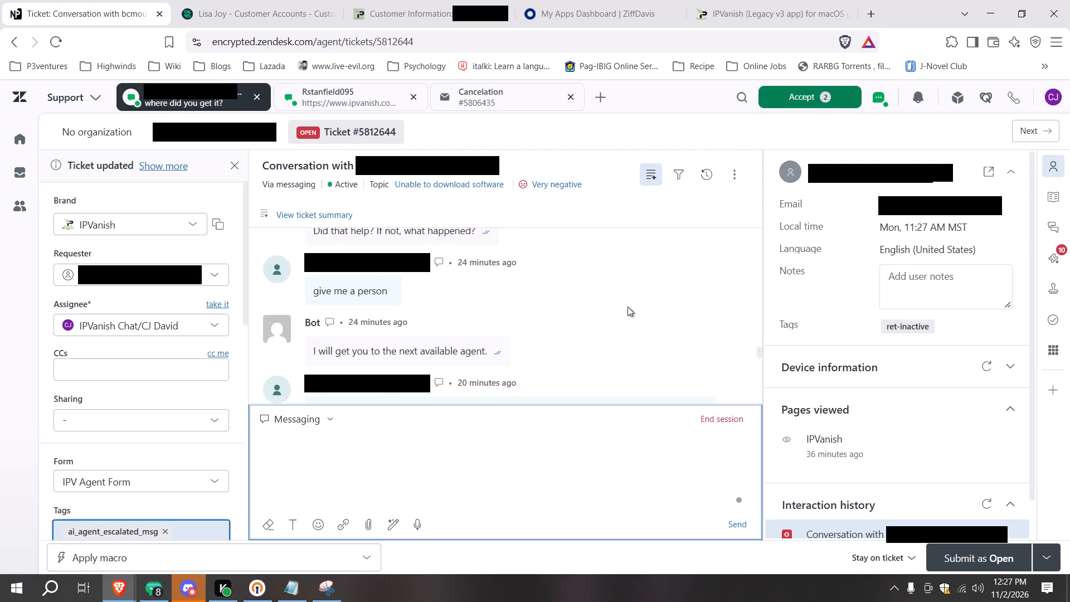
pyautogui.scroll(3, 624, 312)
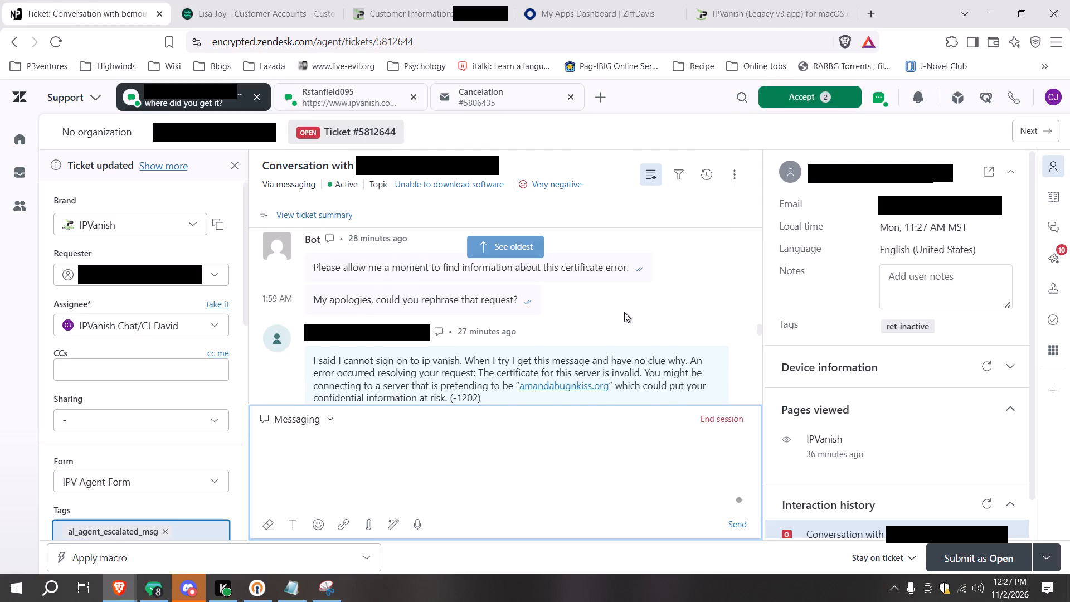
pyautogui.scroll(2, 624, 312)
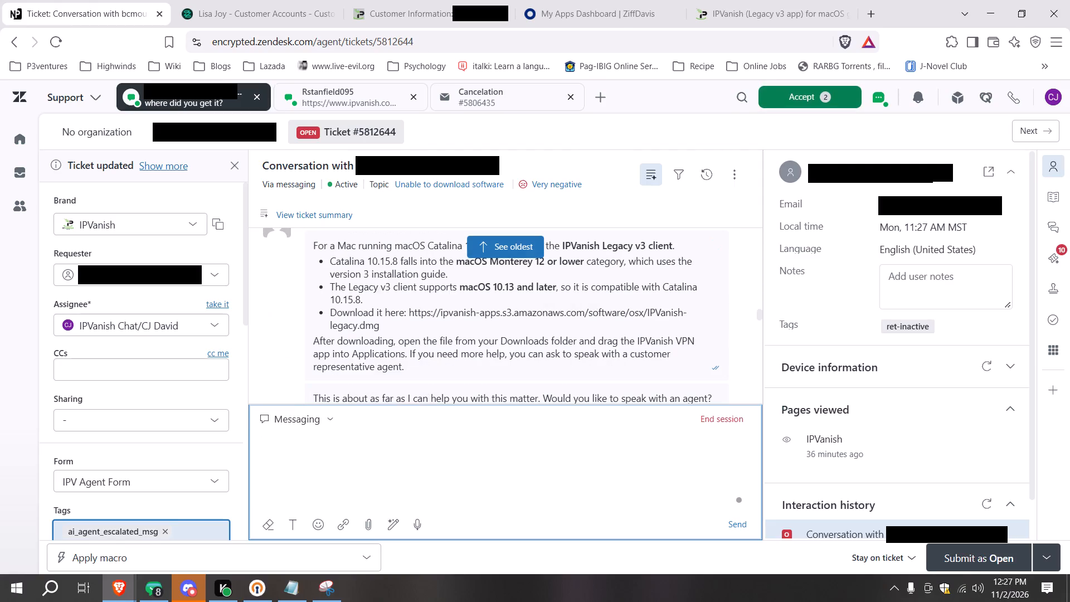
pyautogui.click(601, 310)
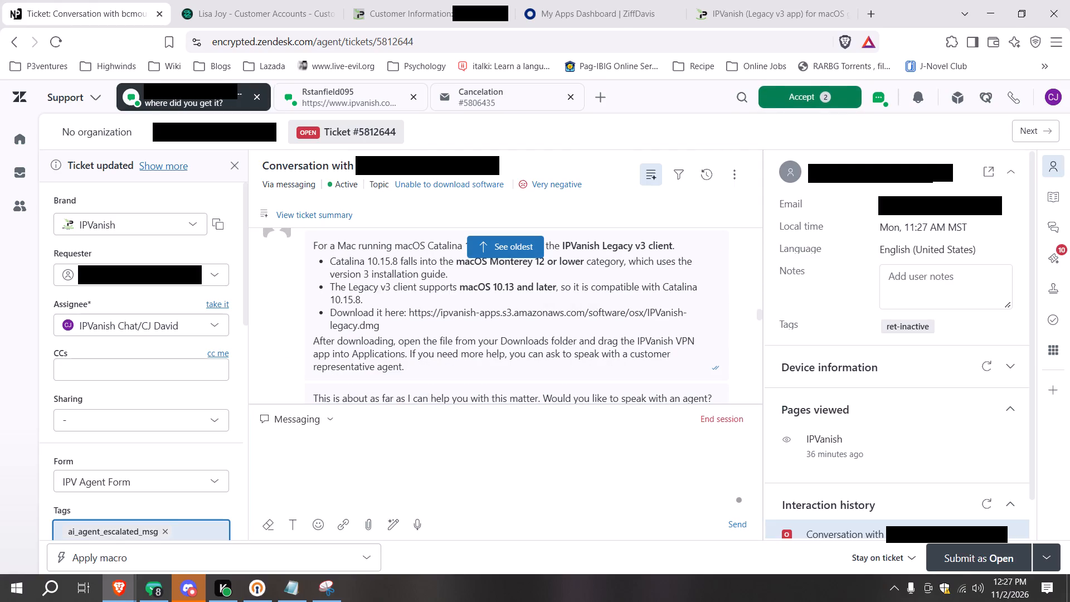
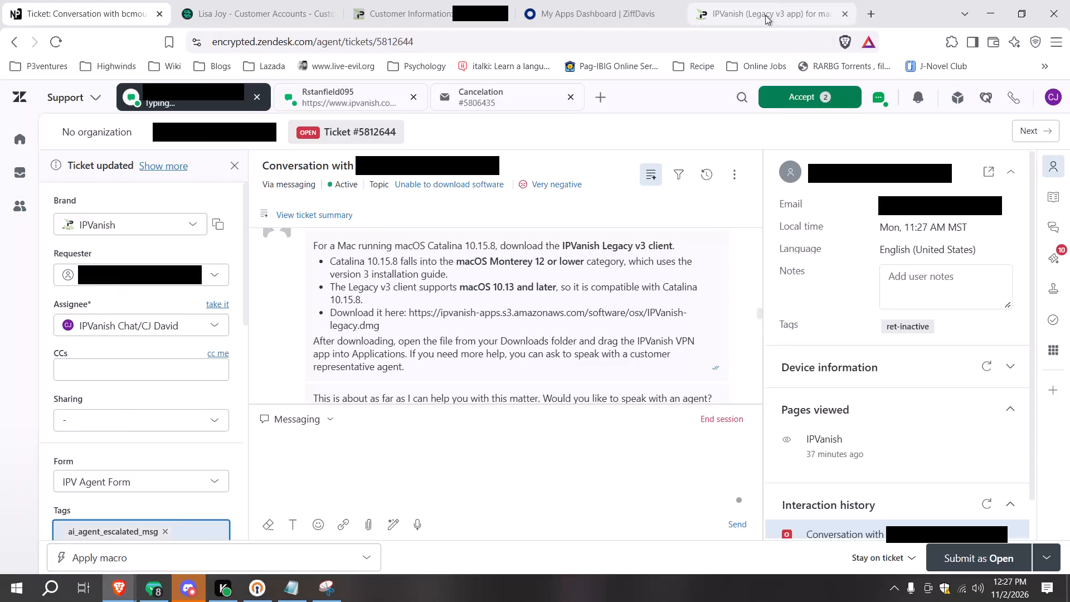
pyautogui.scroll(-6, 636, 266)
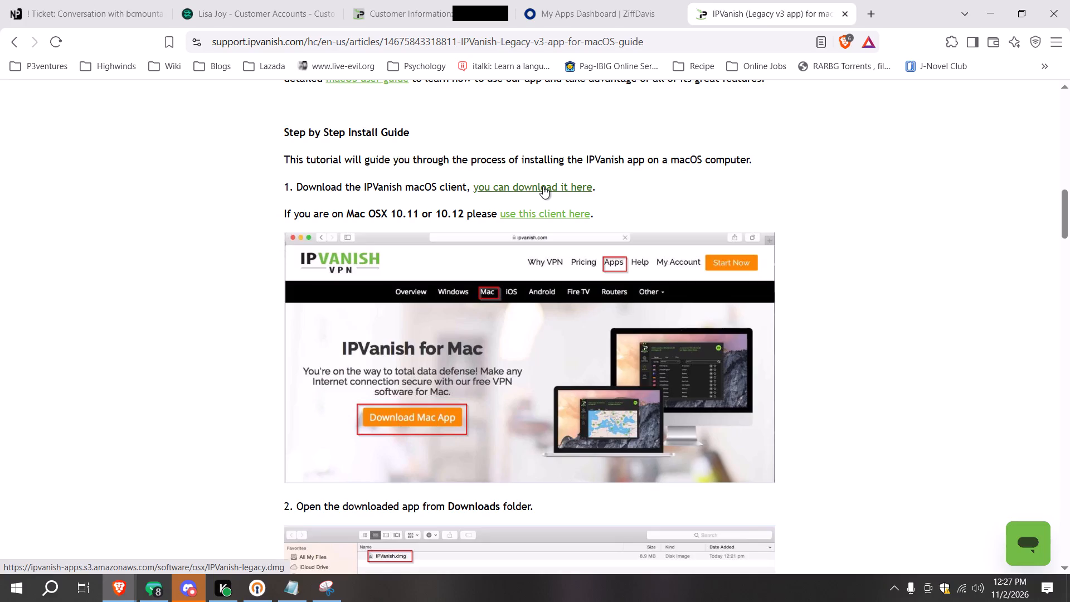
pyautogui.click(2, 0)
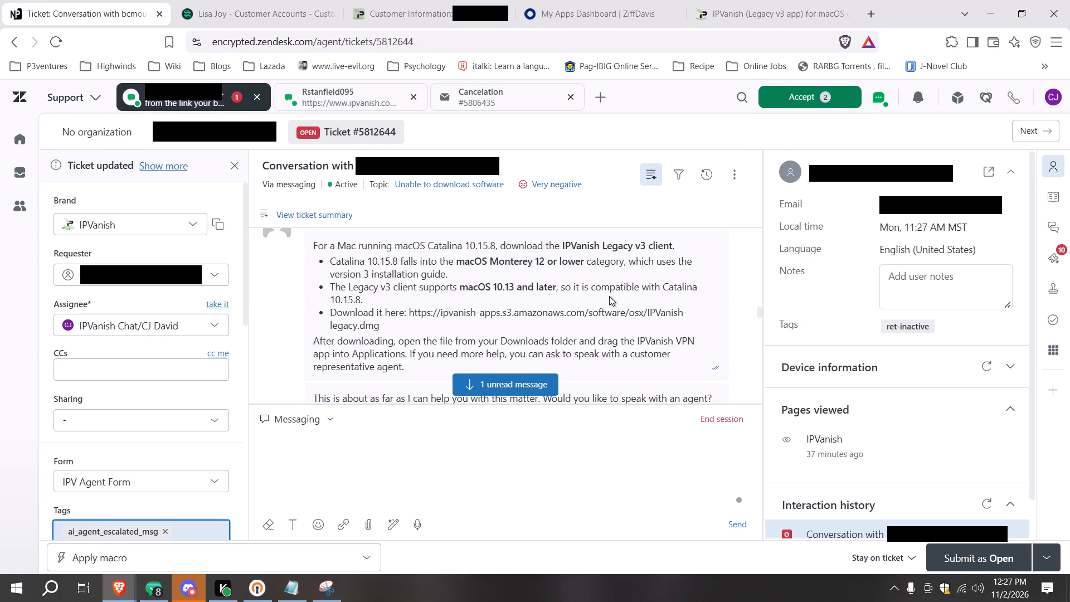
pyautogui.click(639, 0)
pyautogui.click(782, 0)
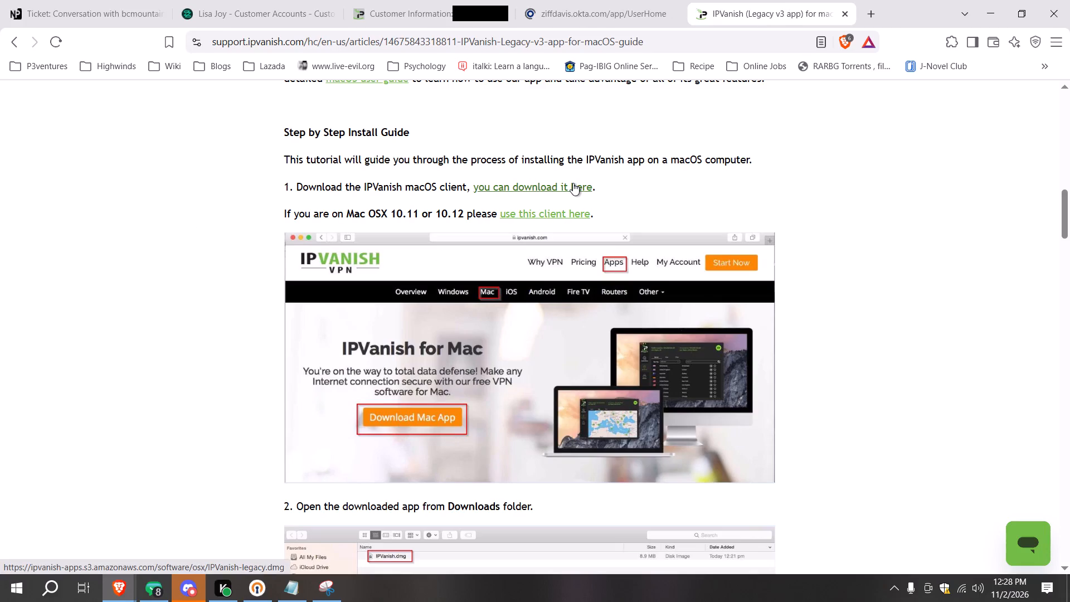
pyautogui.click(0, 0)
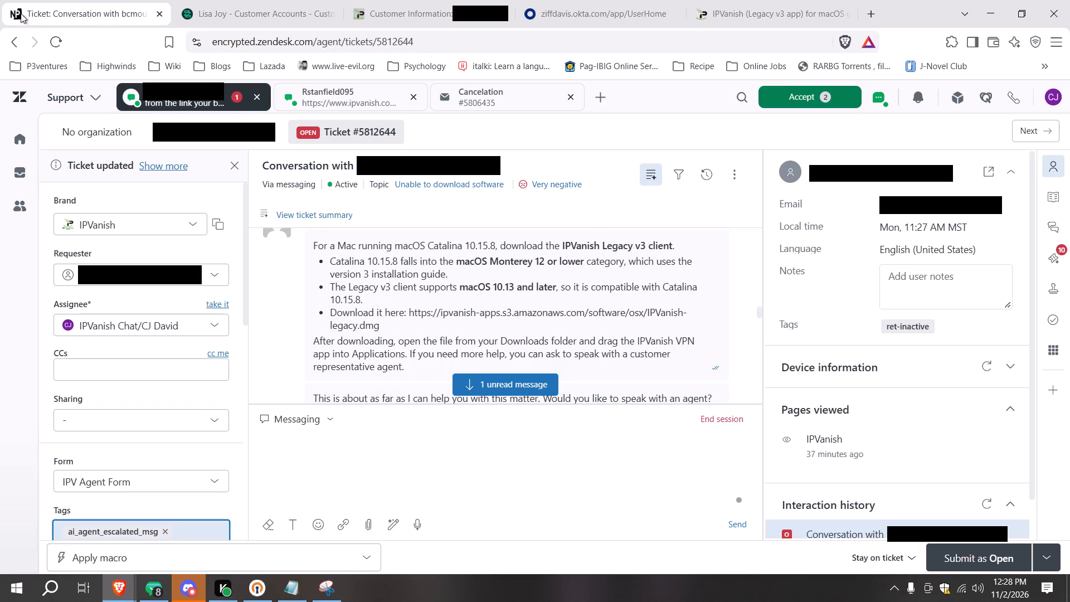
pyautogui.click(638, 304)
pyautogui.press('Down')
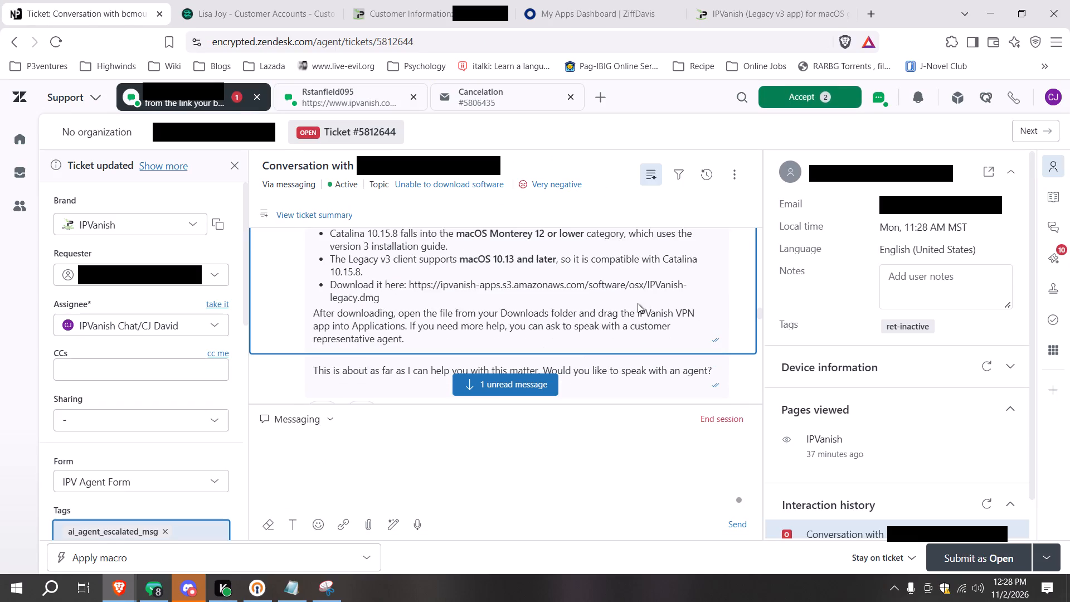
pyautogui.press('Down')
pyautogui.press('Down')
pyautogui.press('Down')
pyautogui.press('Down')
pyautogui.press('Down')
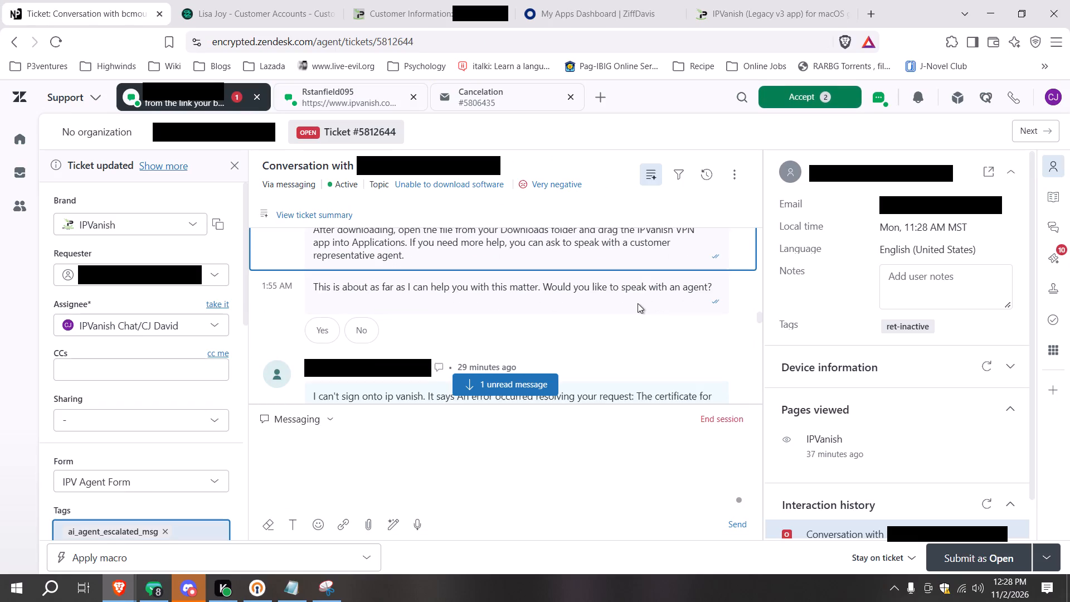
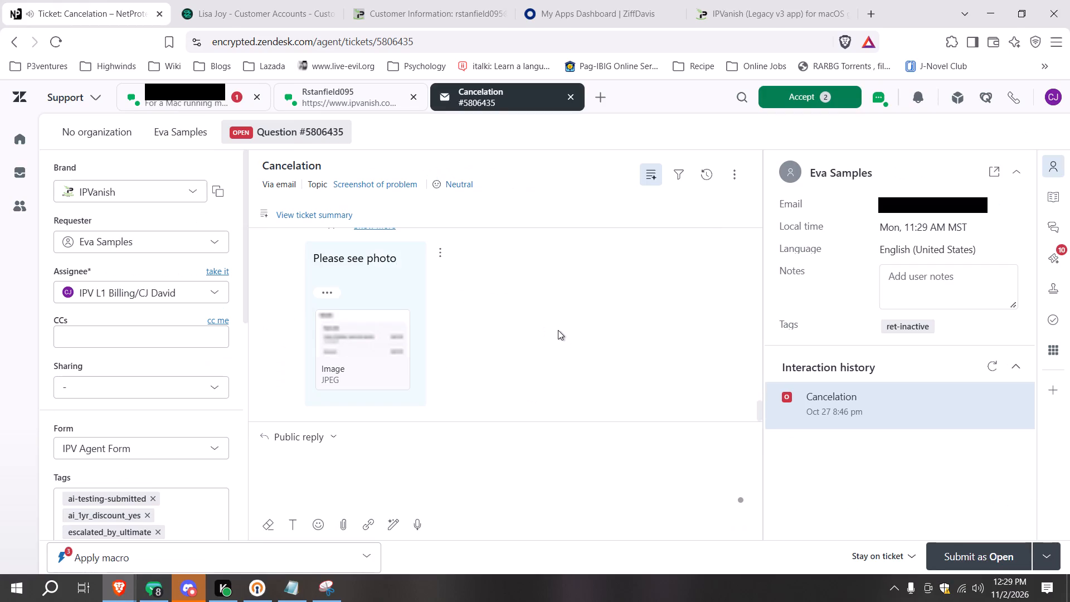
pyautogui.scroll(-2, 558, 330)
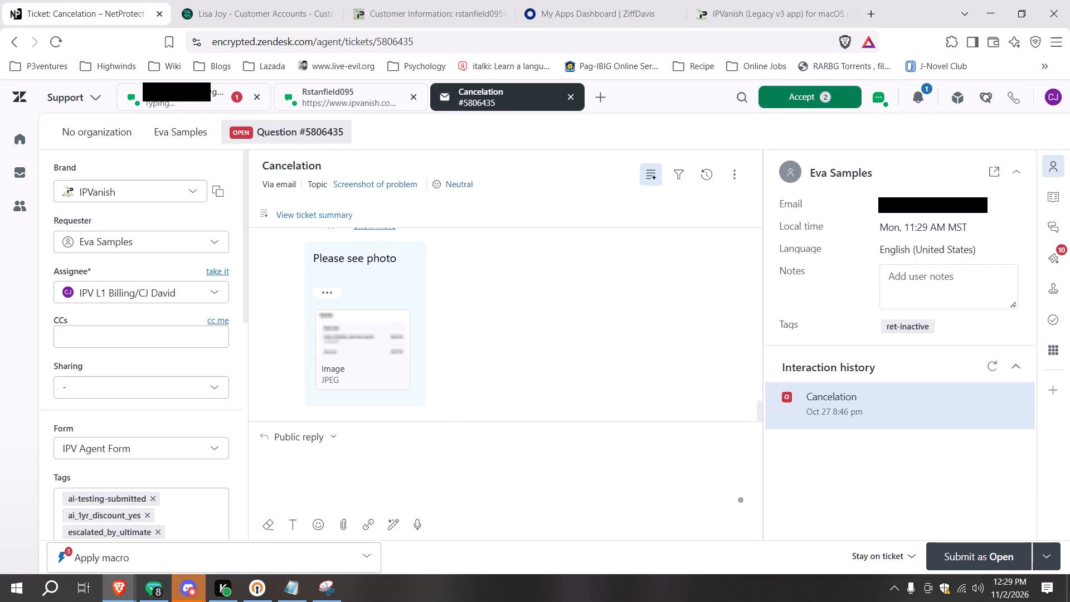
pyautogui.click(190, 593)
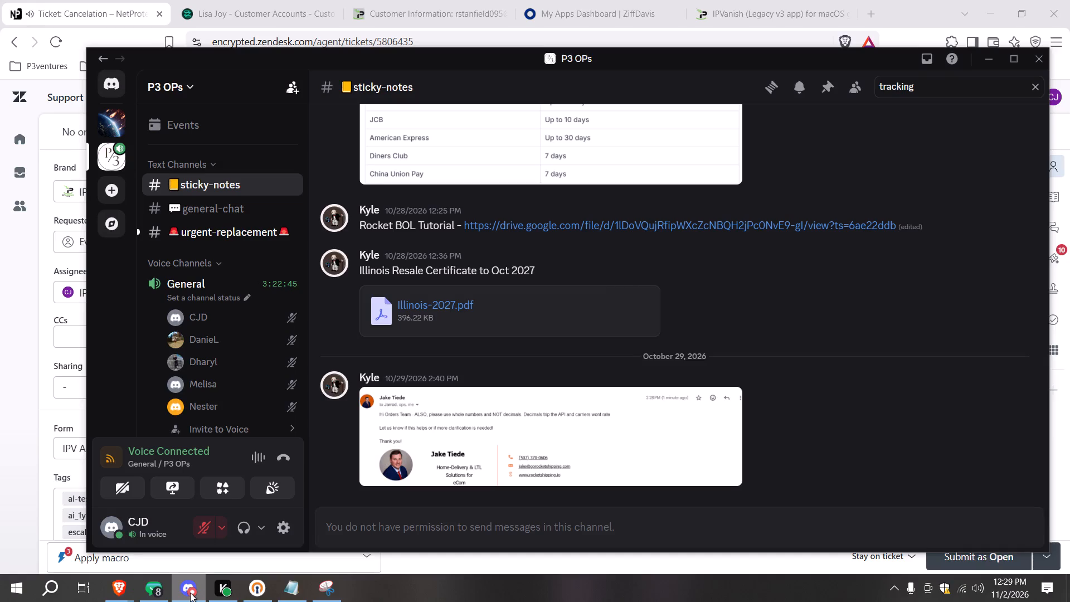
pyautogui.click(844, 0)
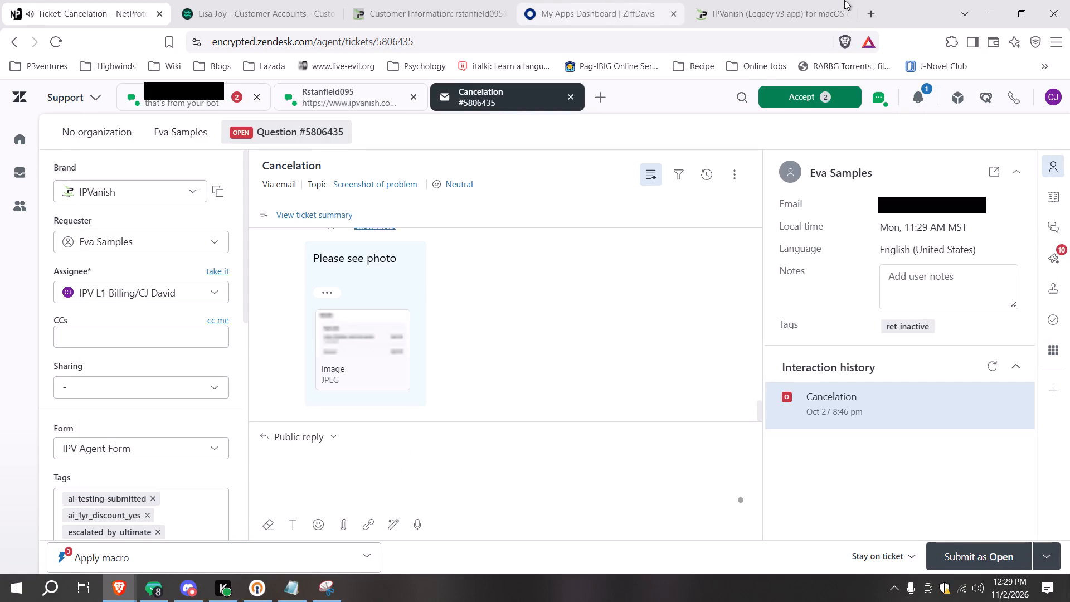
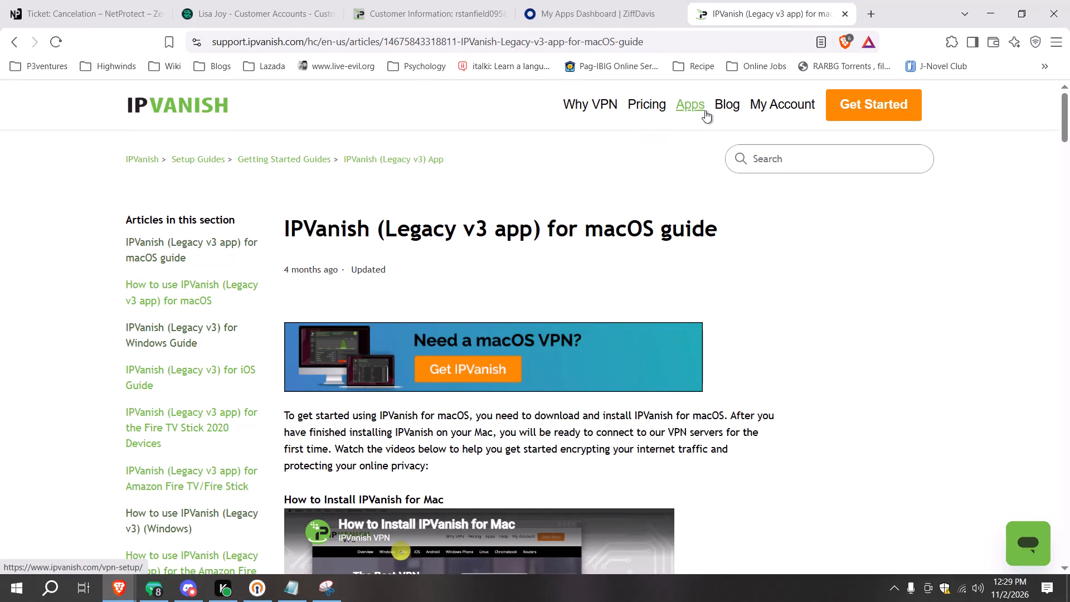
# Open the IPVanish for macOS Guide from the Setup Guides and copy the address of its "you can download it here" link.
pyautogui.scroll(-1, 220, 317)
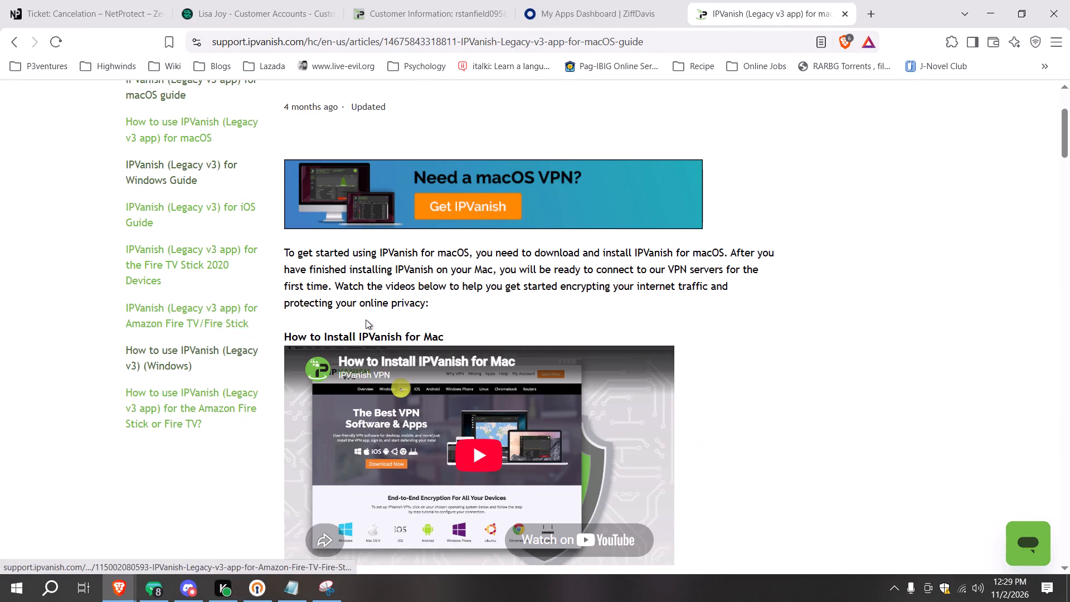
pyautogui.scroll(3, 479, 319)
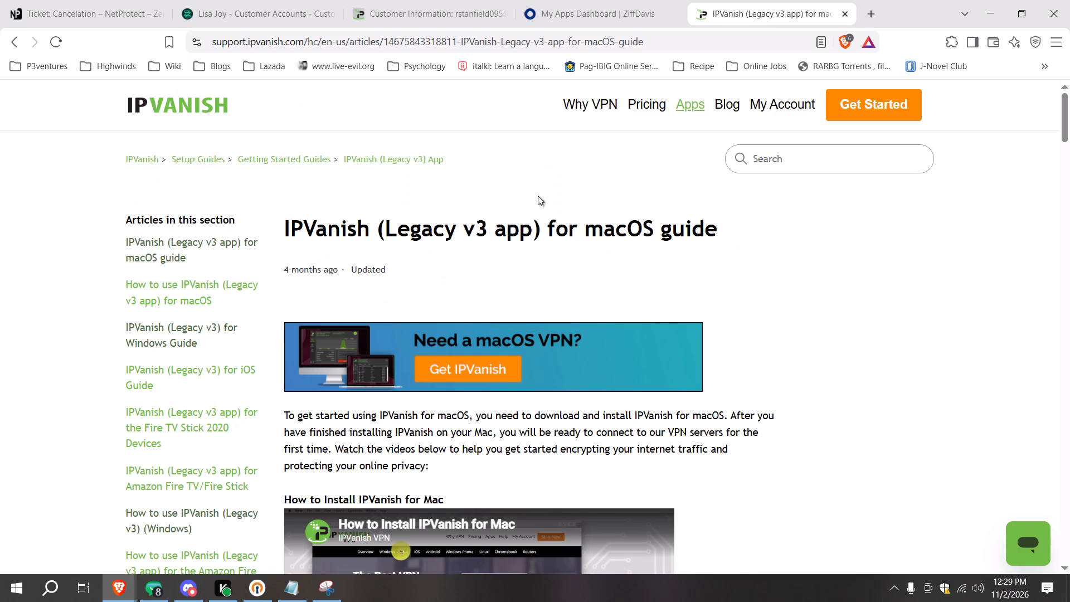
pyautogui.click(186, 158)
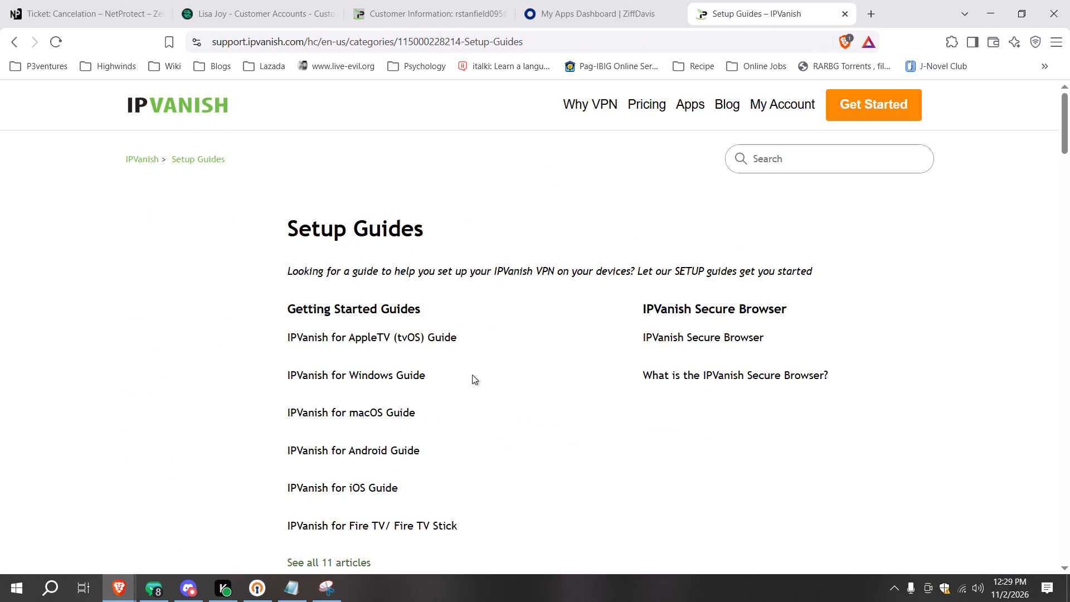
pyautogui.click(383, 410)
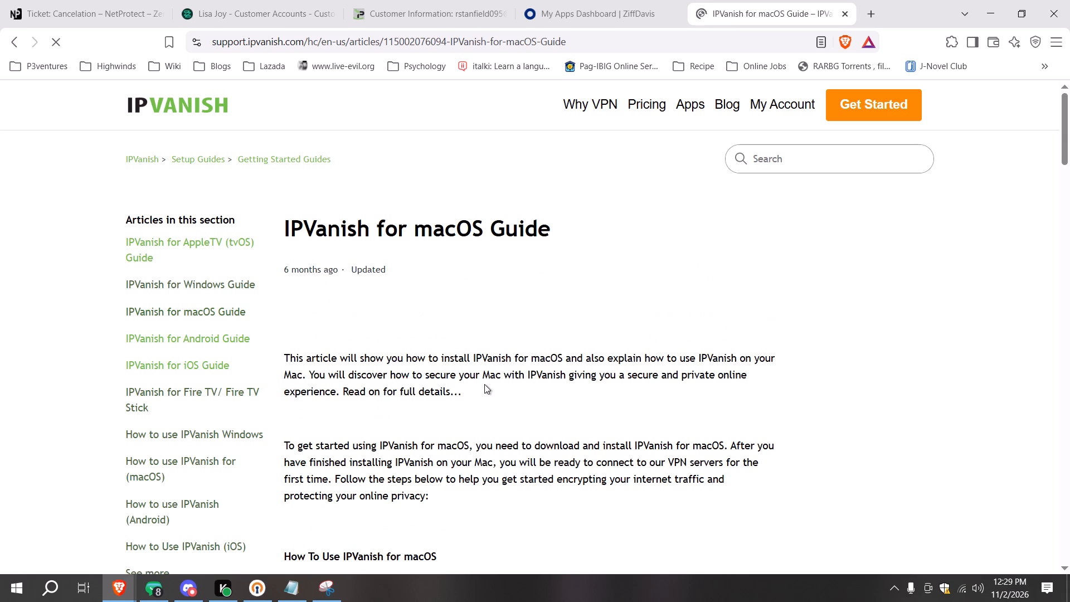
pyautogui.scroll(-2, 505, 389)
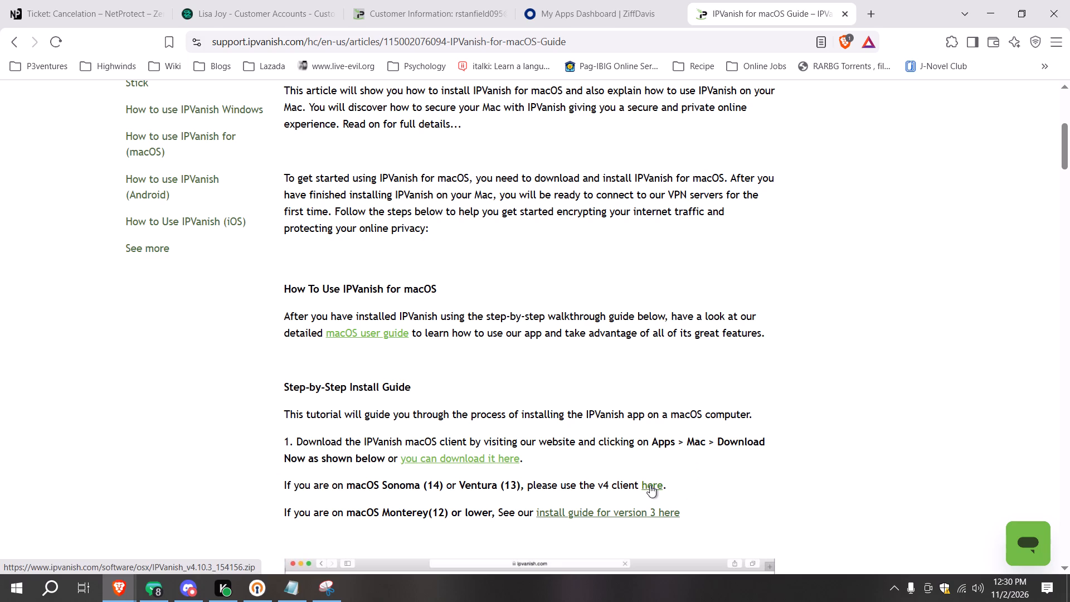
pyautogui.rightClick(475, 460)
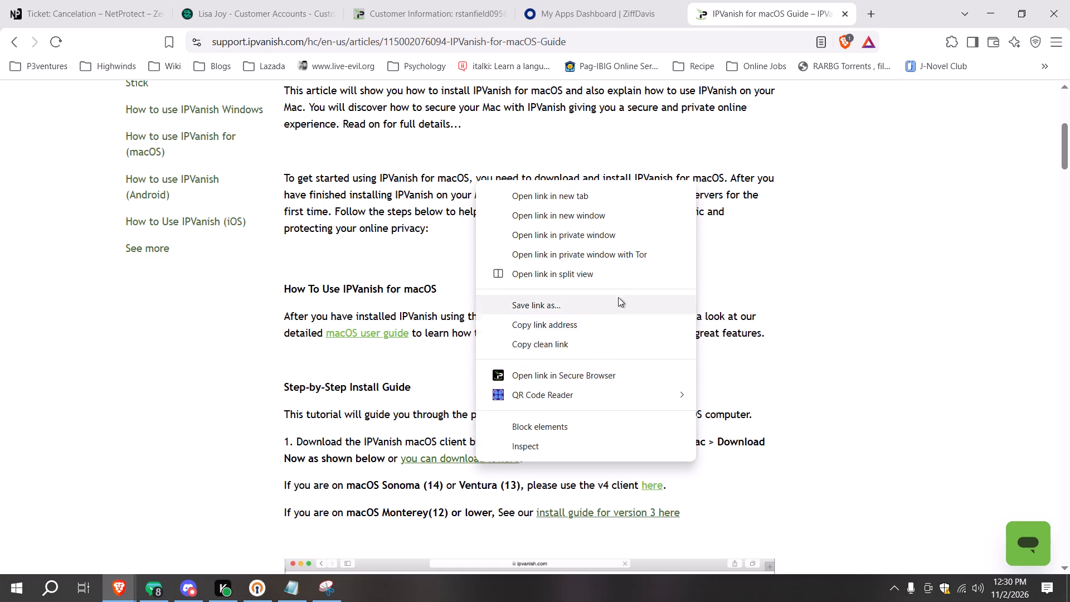
pyautogui.click(622, 326)
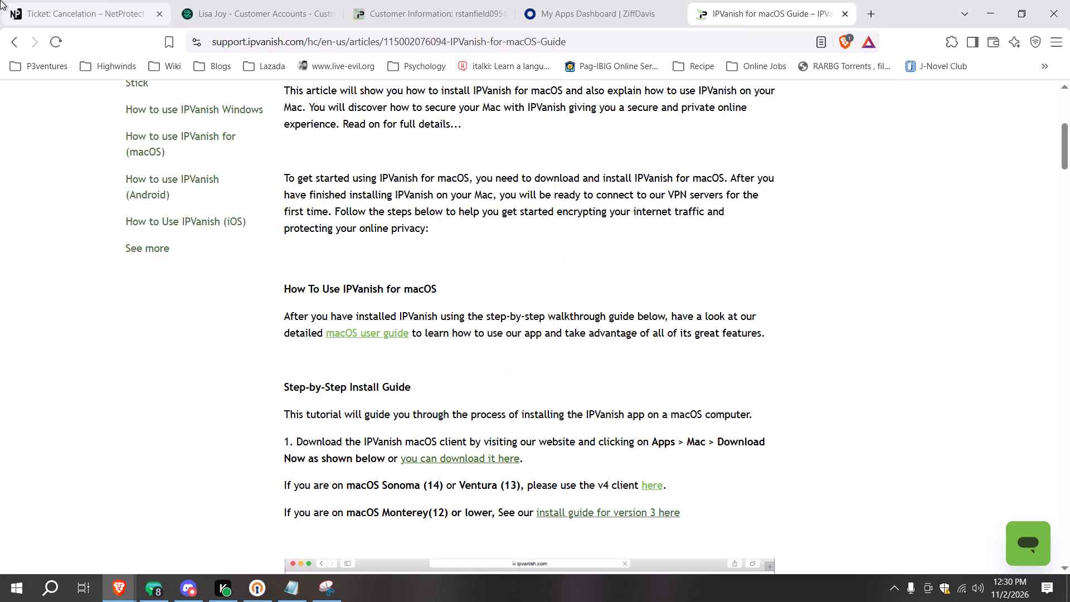
pyautogui.click(0, 0)
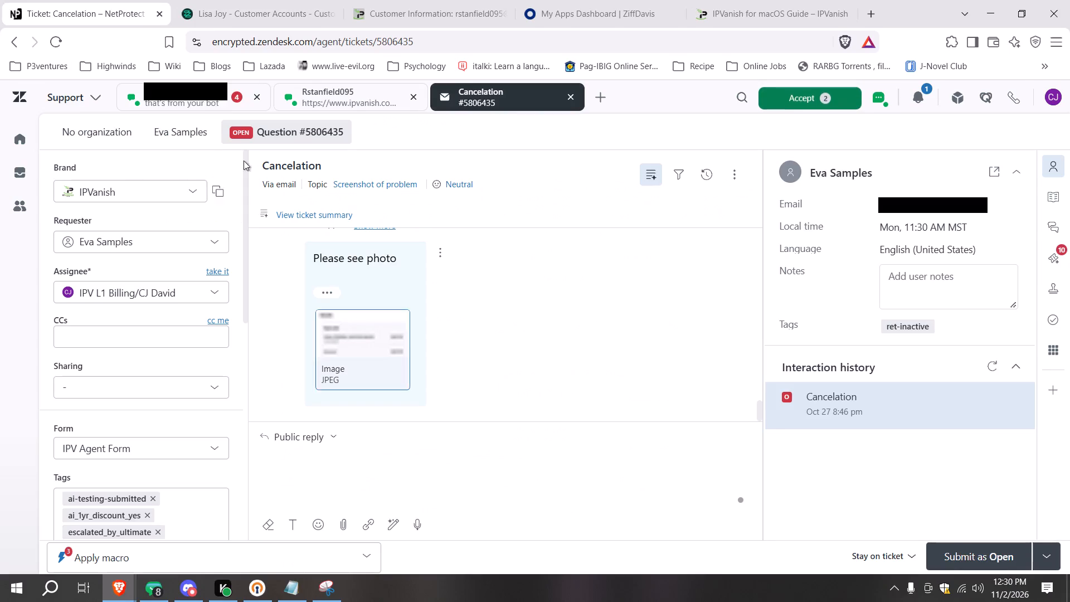
pyautogui.click(188, 101)
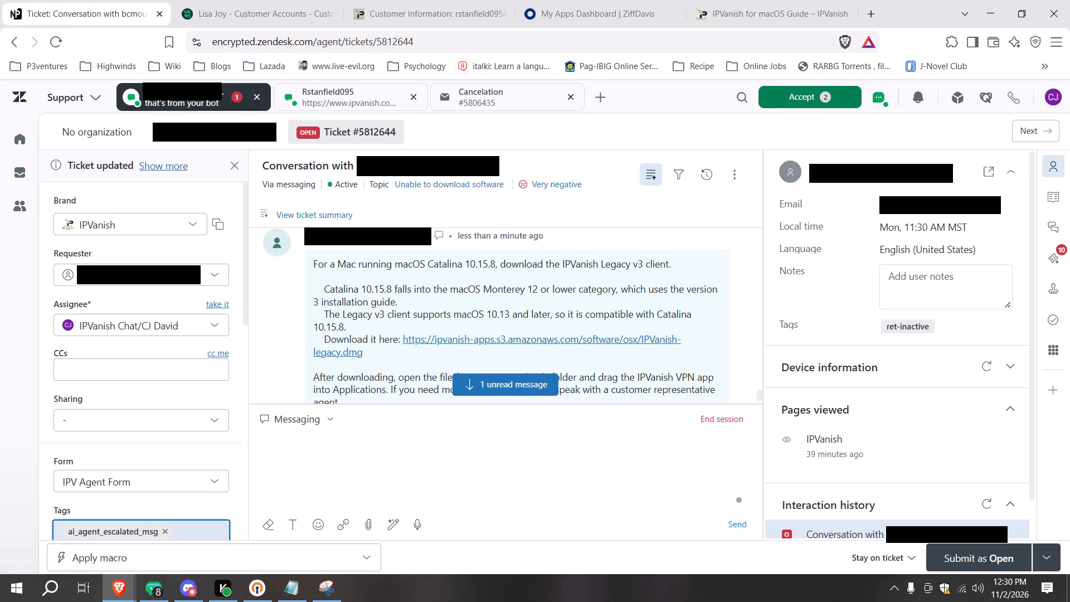
pyautogui.scroll(-3, 673, 283)
pyautogui.click(533, 440)
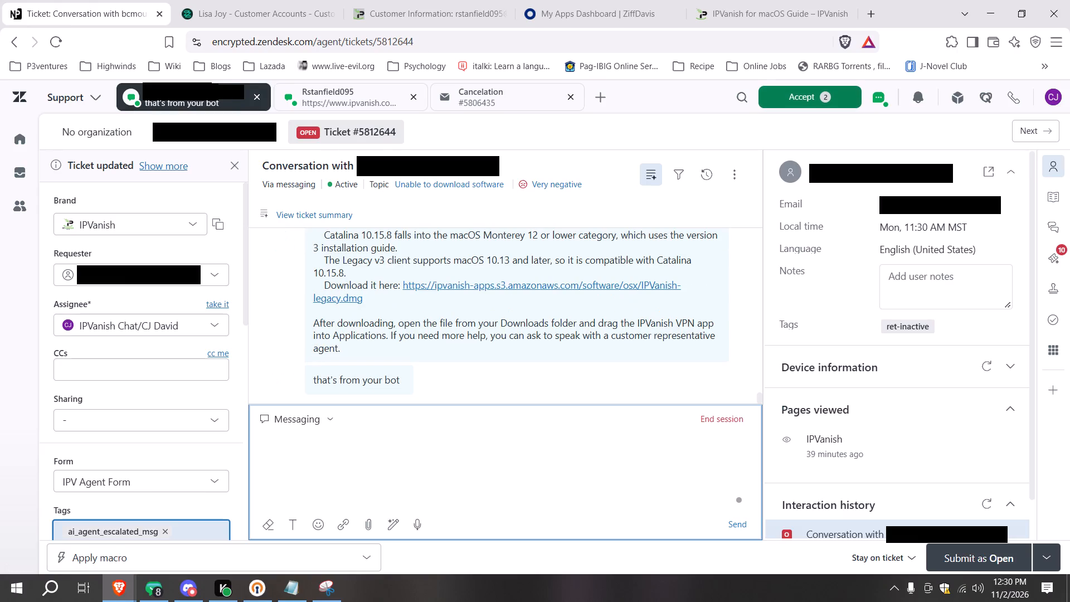
pyautogui.write('If yo')
pyautogui.press('BackSpace')
pyautogui.press('BackSpace')
pyautogui.press('BackSpace')
pyautogui.press('BackSpace')
pyautogui.press('BackSpace')
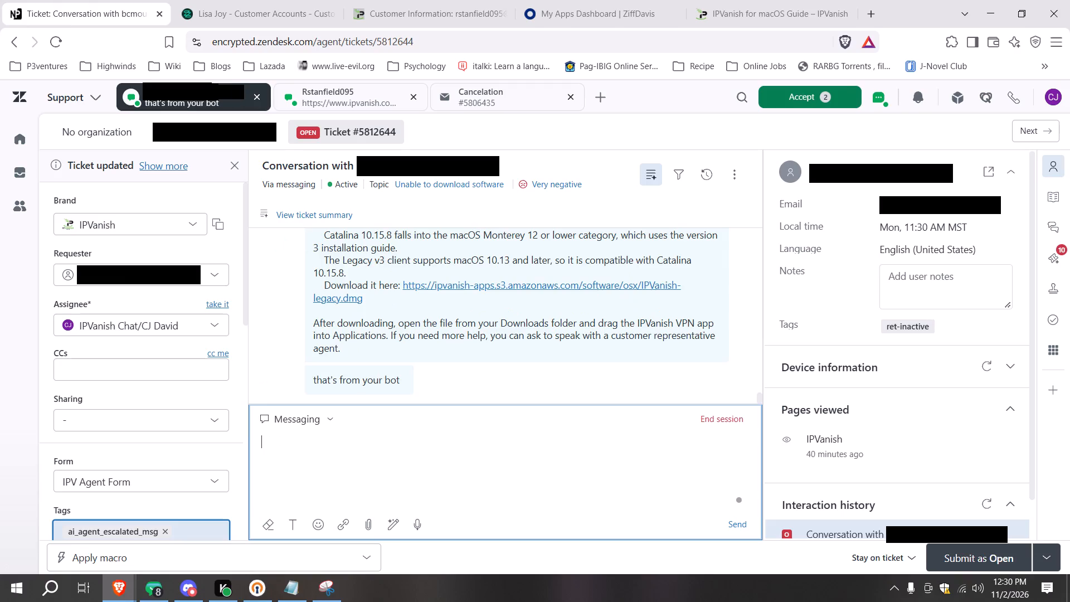
pyautogui.write('Please uninstall IPVAni')
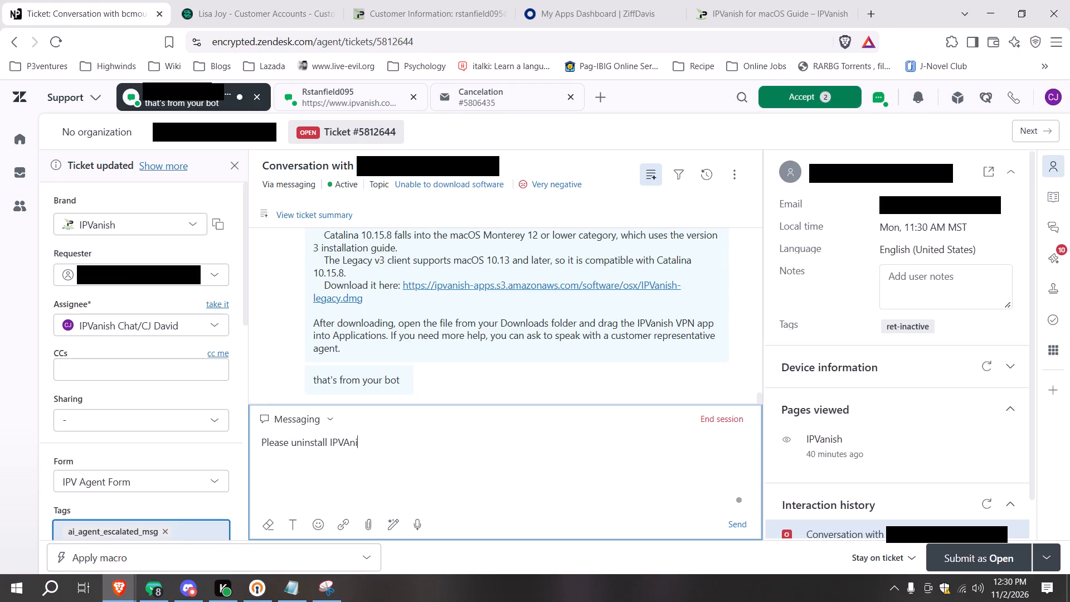
pyautogui.press('BackSpace')
pyautogui.press('BackSpace')
pyautogui.press('BackSpace')
pyautogui.press('BackSpace')
pyautogui.press('a')
pyautogui.press('BackSpace')
pyautogui.write('Vanish first')
pyautogui.press('Return')
# Draft a reply reading "download the app from either here:" with the copied IPVanish.dmg link, followed by "or".
pyautogui.write('Then')
pyautogui.press('space')
pyautogui.write('download the aopp')
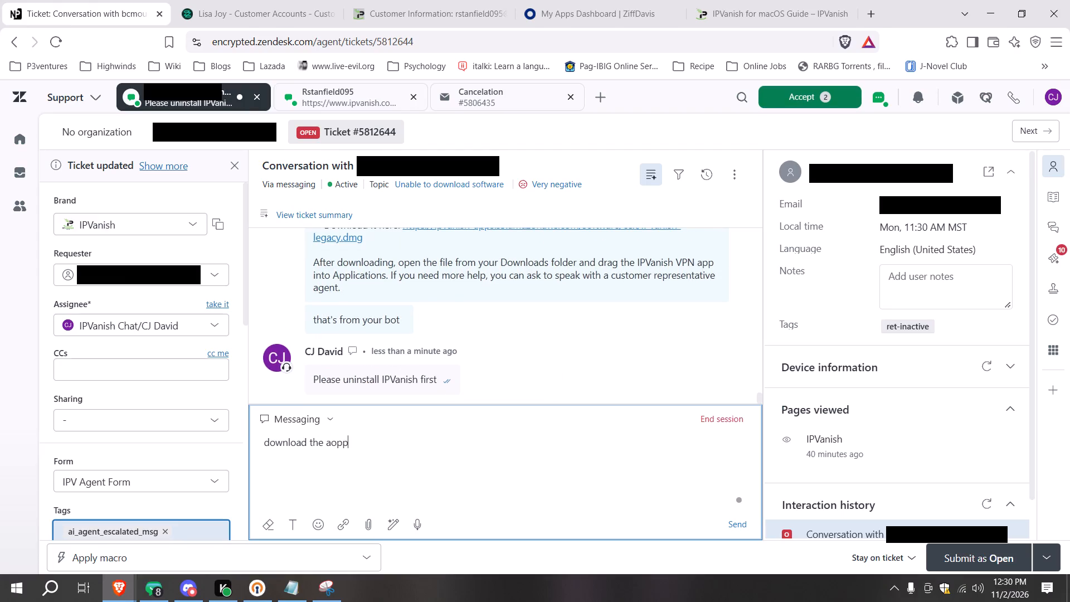
pyautogui.press('BackSpace')
pyautogui.press('BackSpace')
pyautogui.press('BackSpace')
pyautogui.write('pp from either here:')
pyautogui.press('space')
pyautogui.hotkey('ctrl', 'shift', 'v')
pyautogui.press('space')
pyautogui.write('pr')
pyautogui.press('BackSpace')
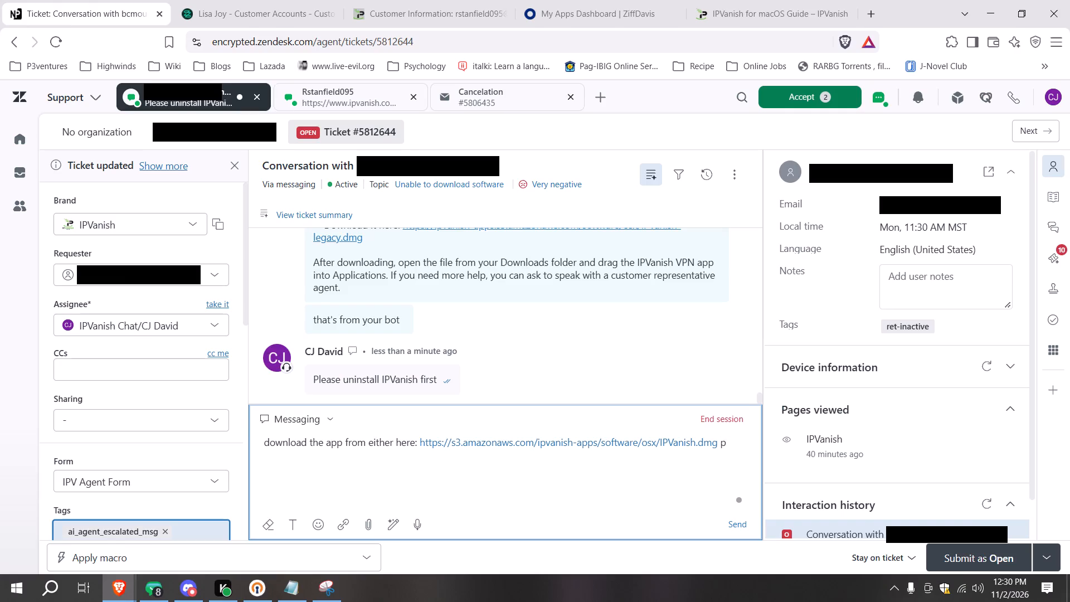
pyautogui.press('BackSpace')
pyautogui.write('or')
pyautogui.press('space')
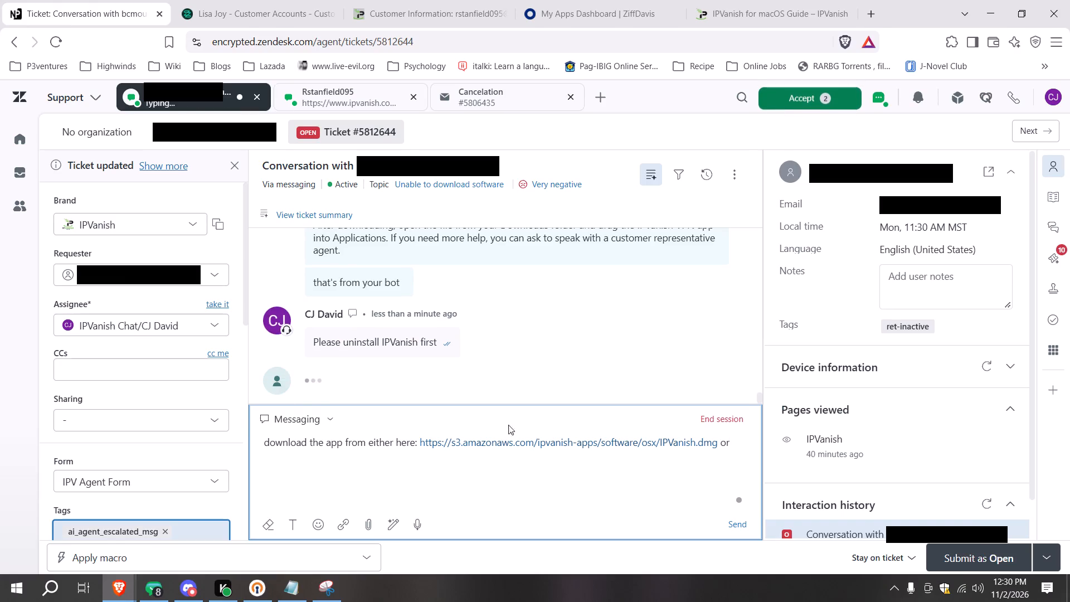
# Copy the clean link for the v4 client from the Sonoma/Ventura line of the IPVanish for macOS Guide.
pyautogui.click(757, 0)
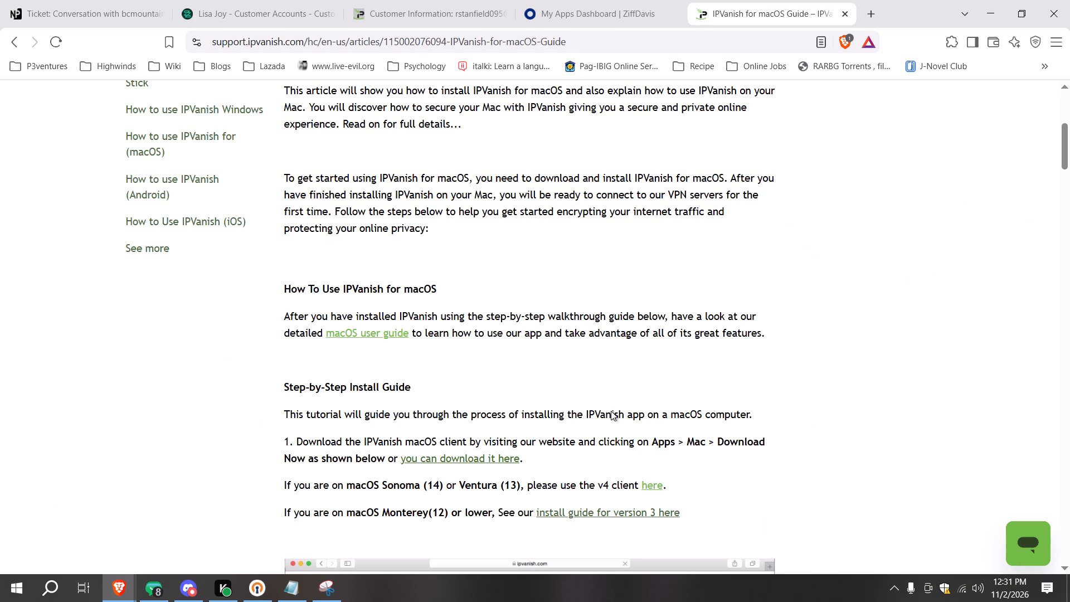
pyautogui.rightClick(656, 484)
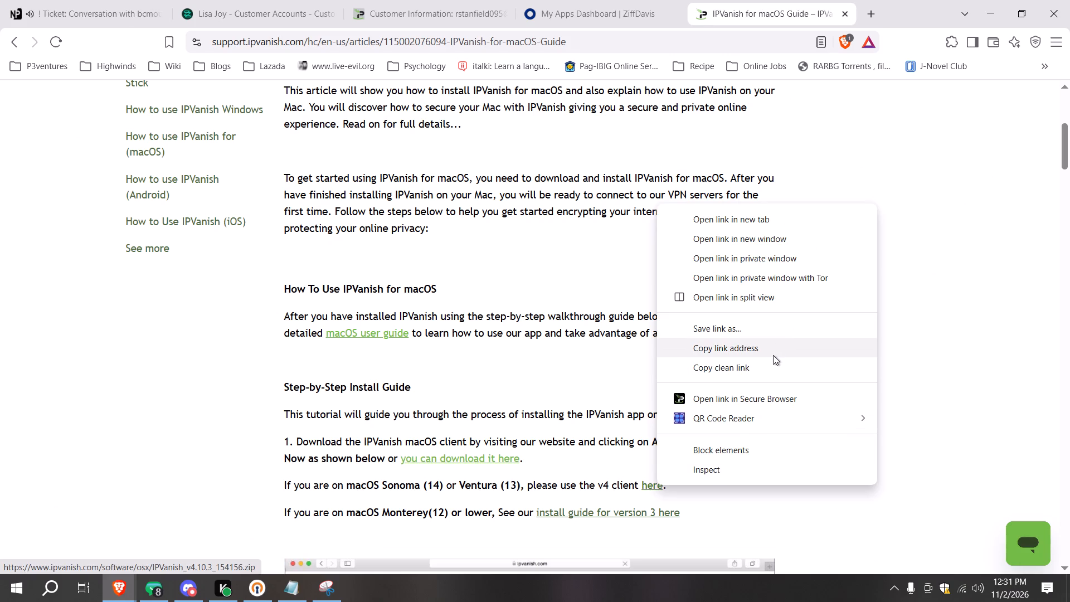
pyautogui.click(771, 363)
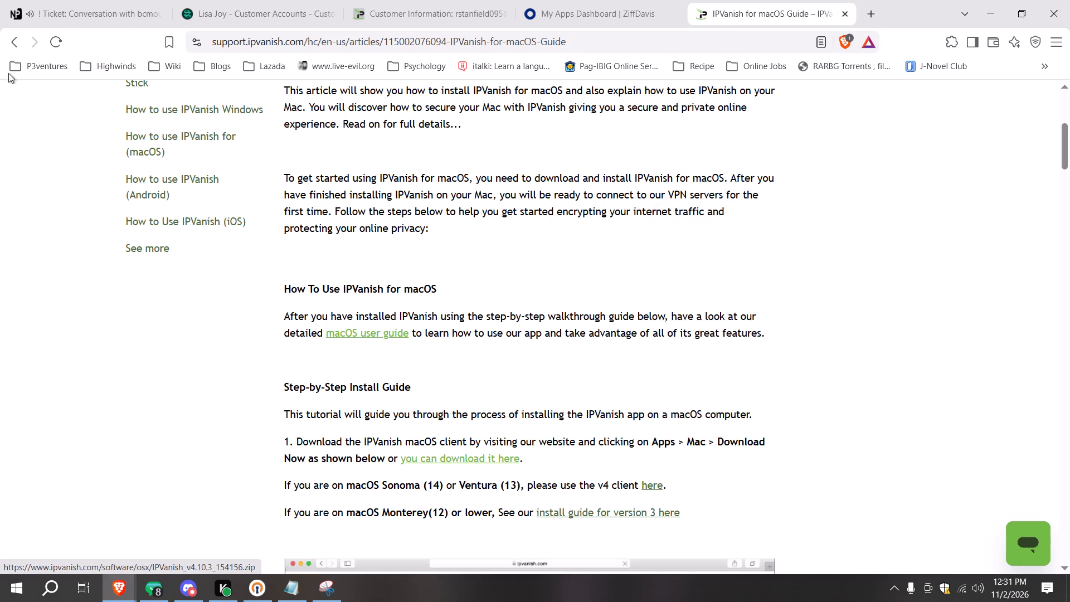
pyautogui.click(0, 0)
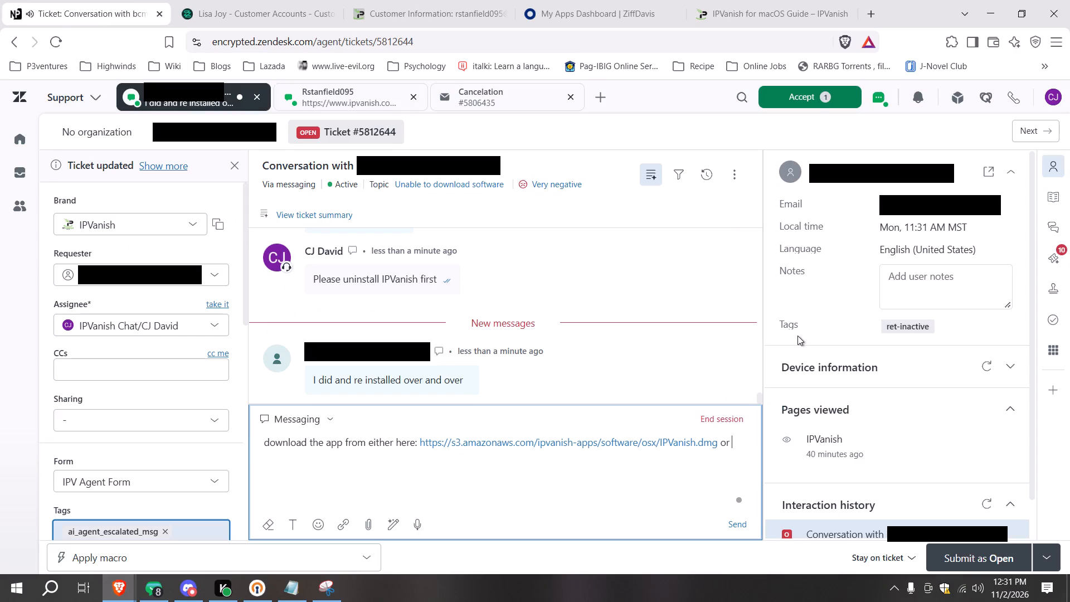
pyautogui.write('here')
pyautogui.write(':')
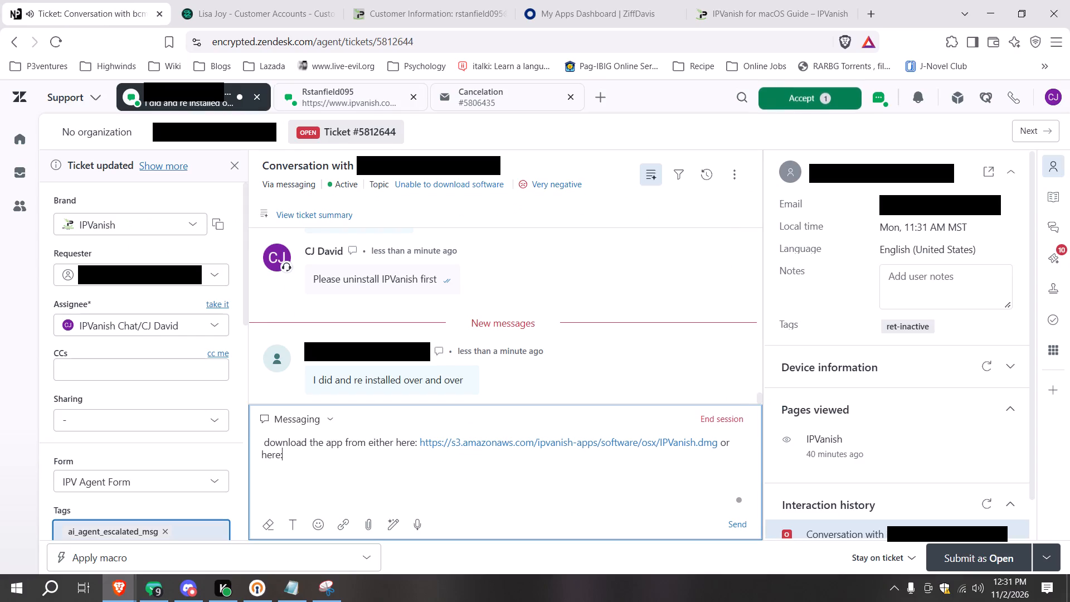
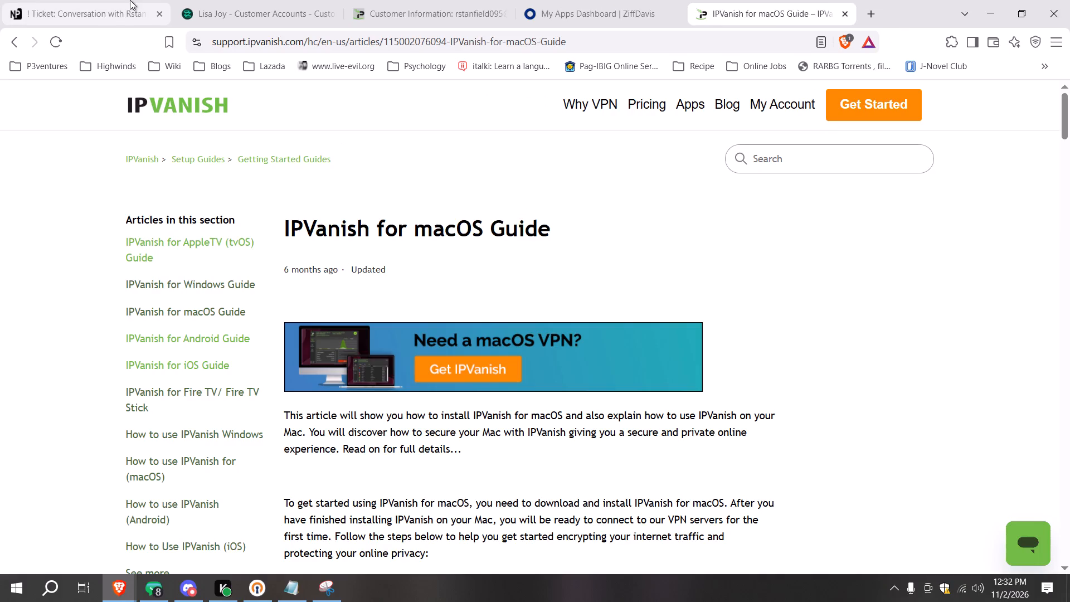
pyautogui.click(130, 0)
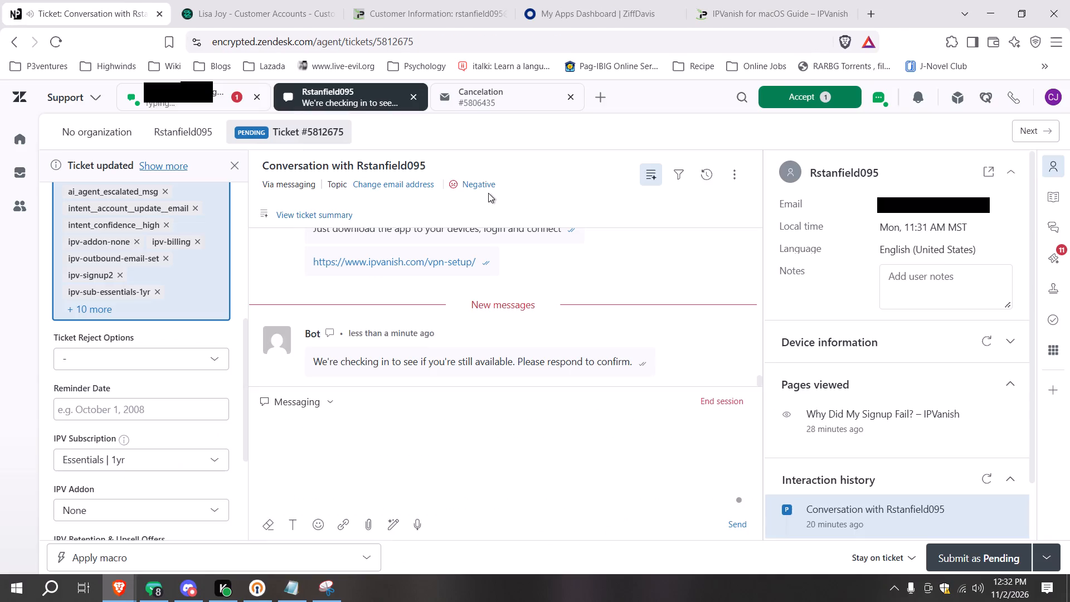
pyautogui.click(582, 477)
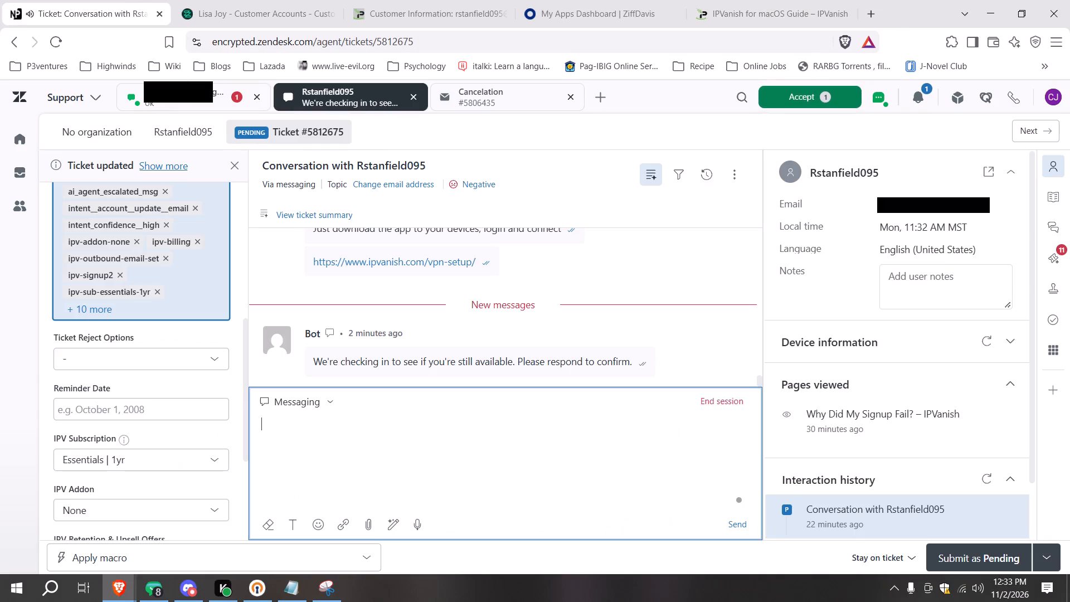
pyautogui.click(210, 103)
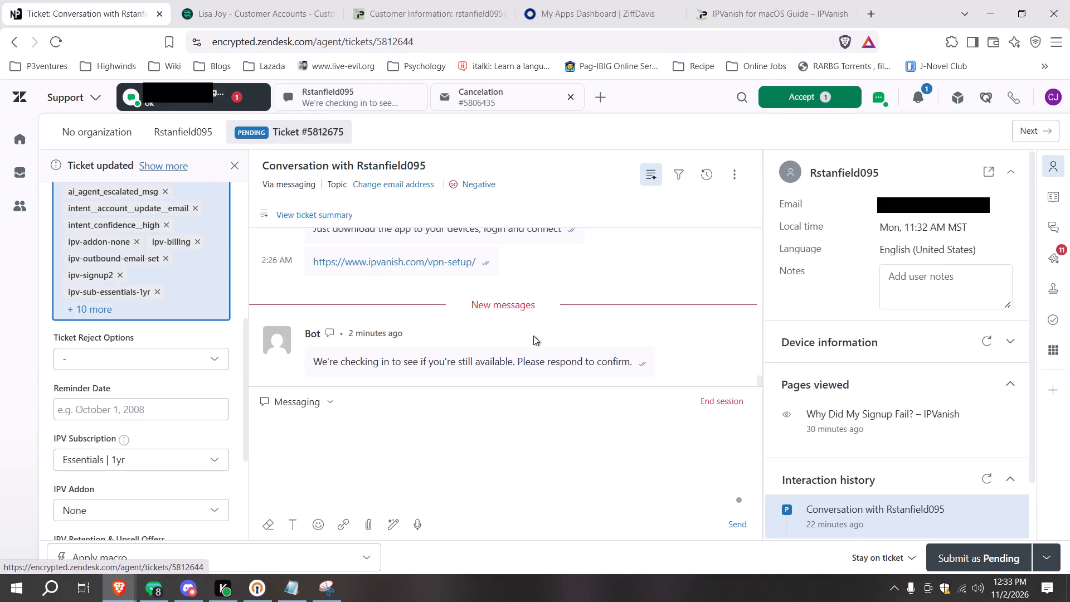
pyautogui.click(443, 449)
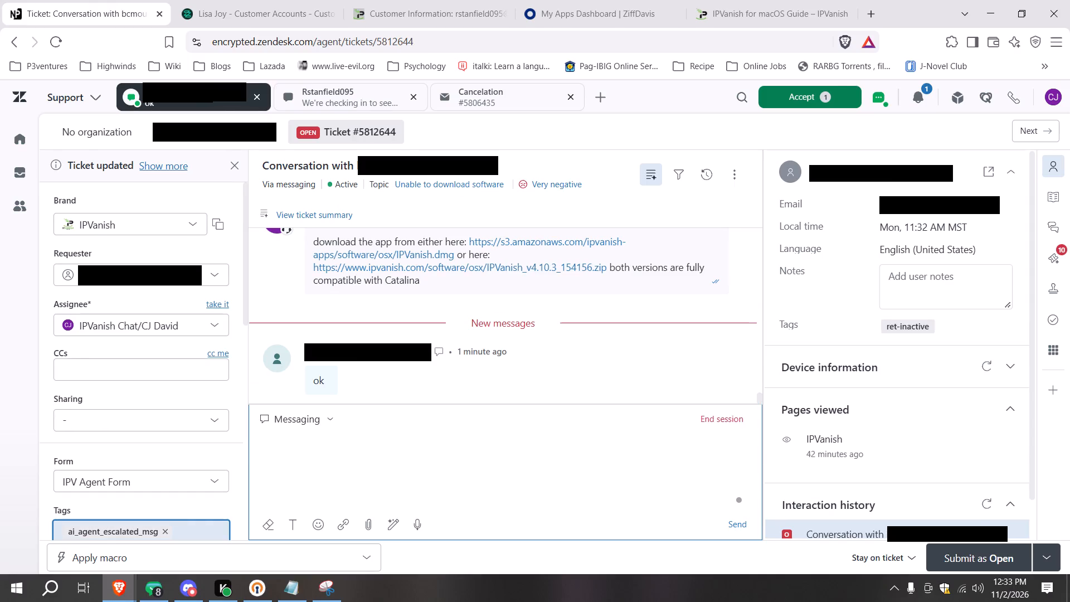
pyautogui.click(476, 484)
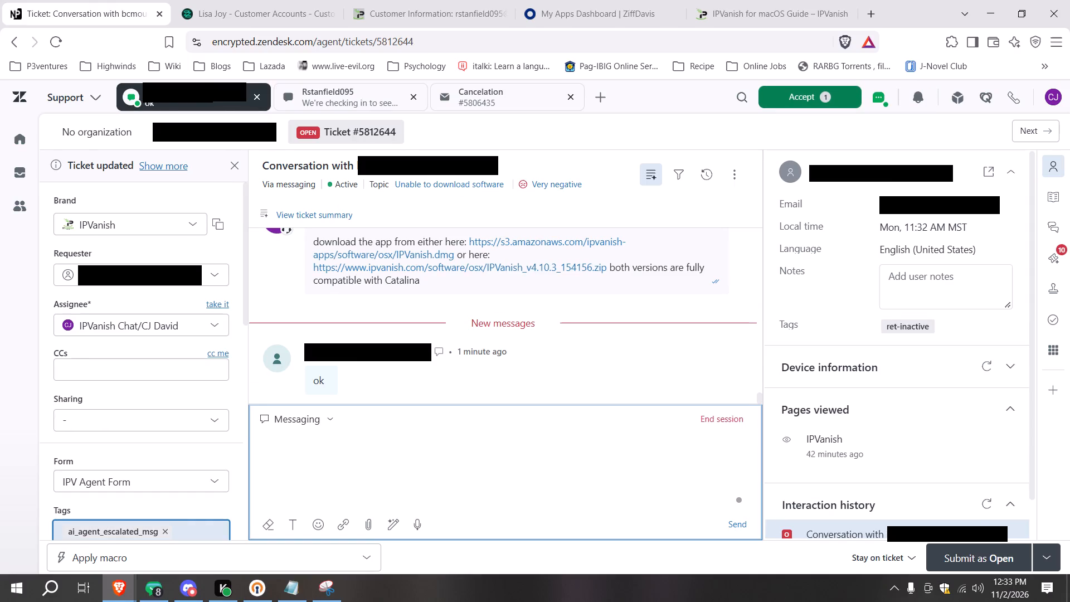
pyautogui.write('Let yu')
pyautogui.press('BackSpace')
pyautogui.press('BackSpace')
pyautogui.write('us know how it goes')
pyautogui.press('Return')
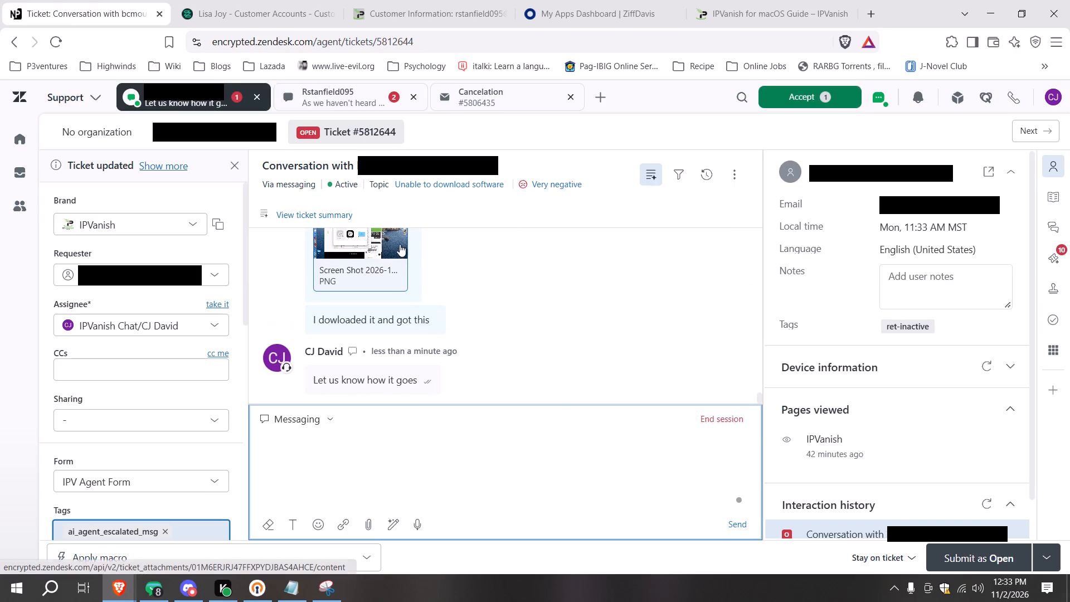
# Examine the customer's attached screenshot at full size in a separate tab, and return to the ticket conversation.
pyautogui.click(400, 244)
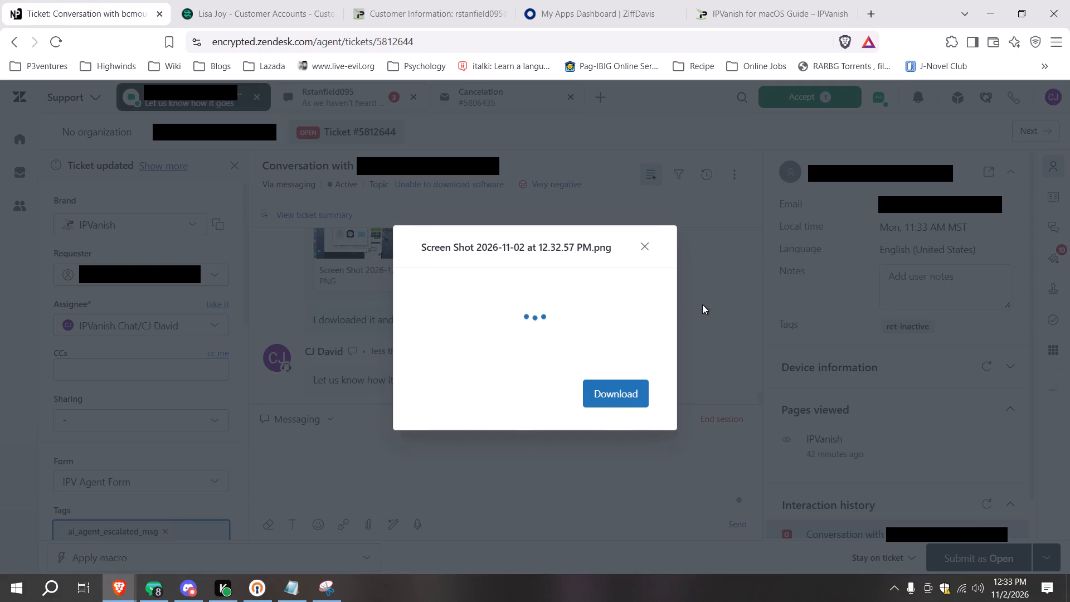
pyautogui.rightClick(490, 312)
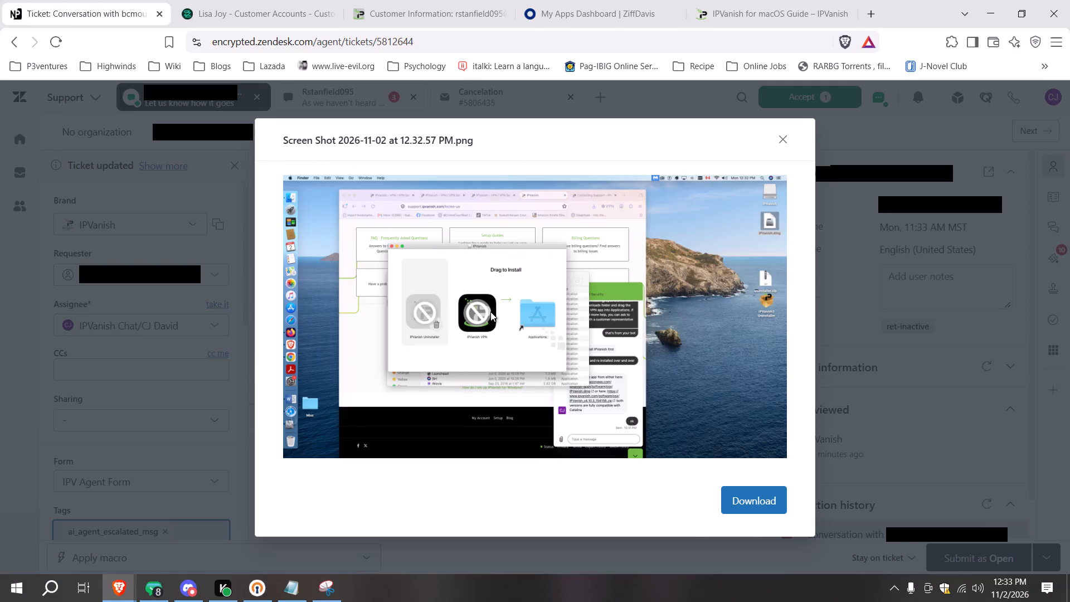
pyautogui.click(589, 332)
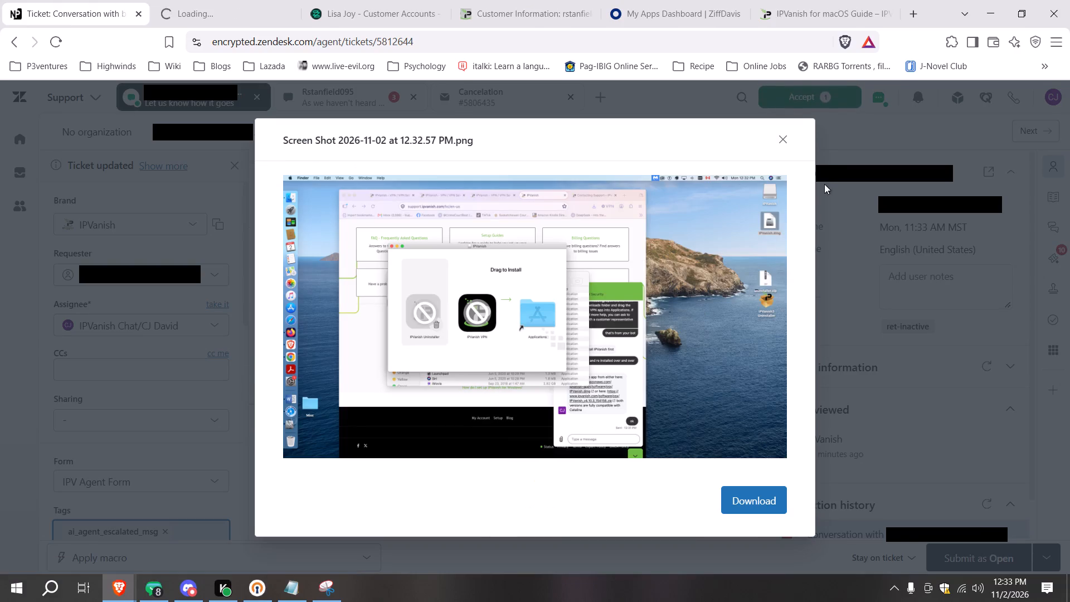
pyautogui.click(236, 3)
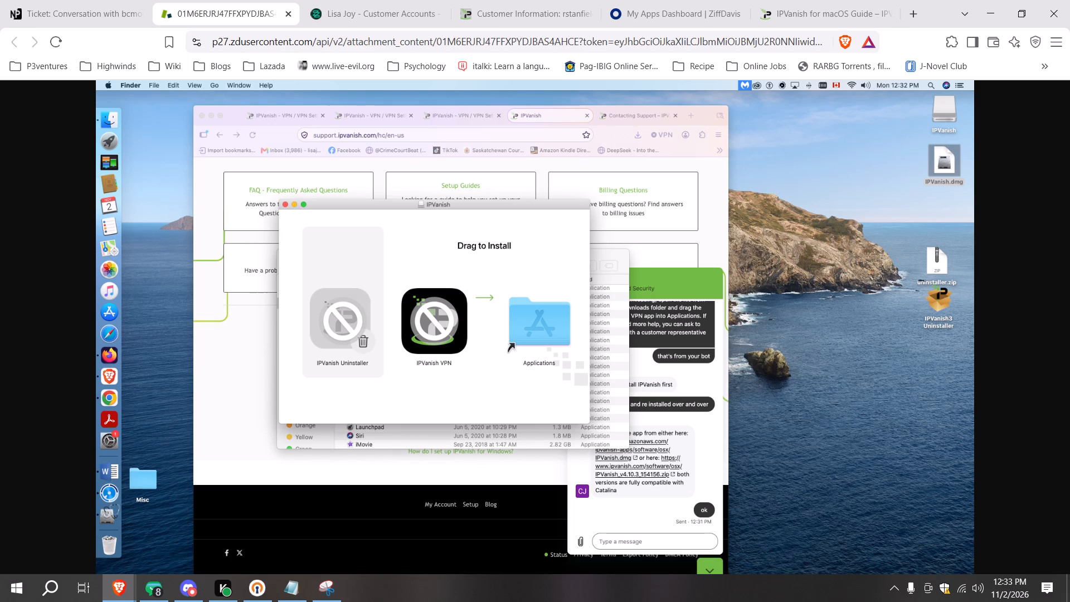
pyautogui.click(32, 0)
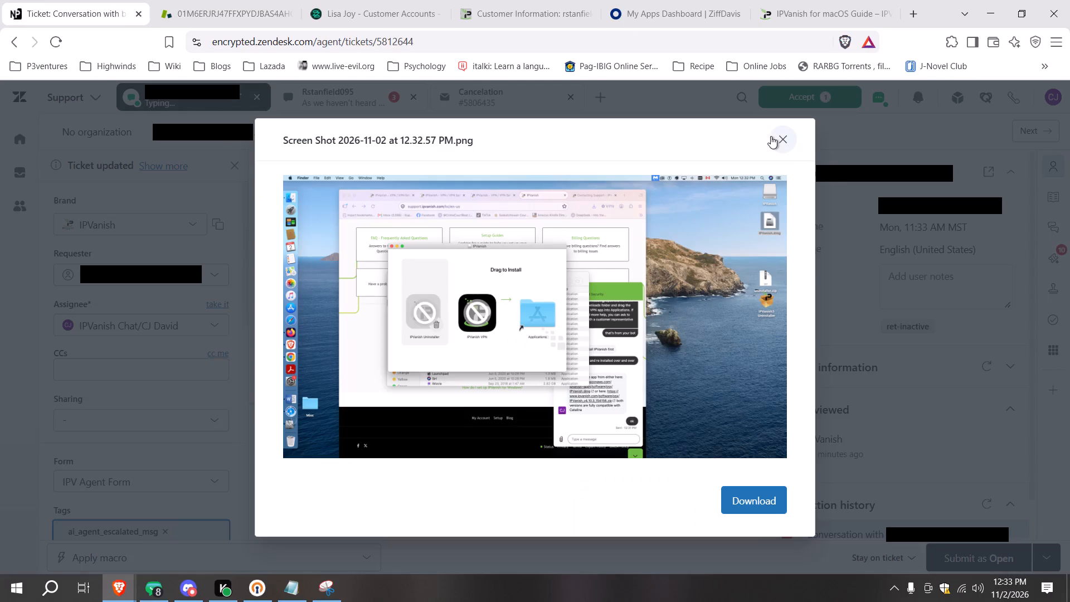
pyautogui.click(772, 136)
pyautogui.scroll(-4, 555, 312)
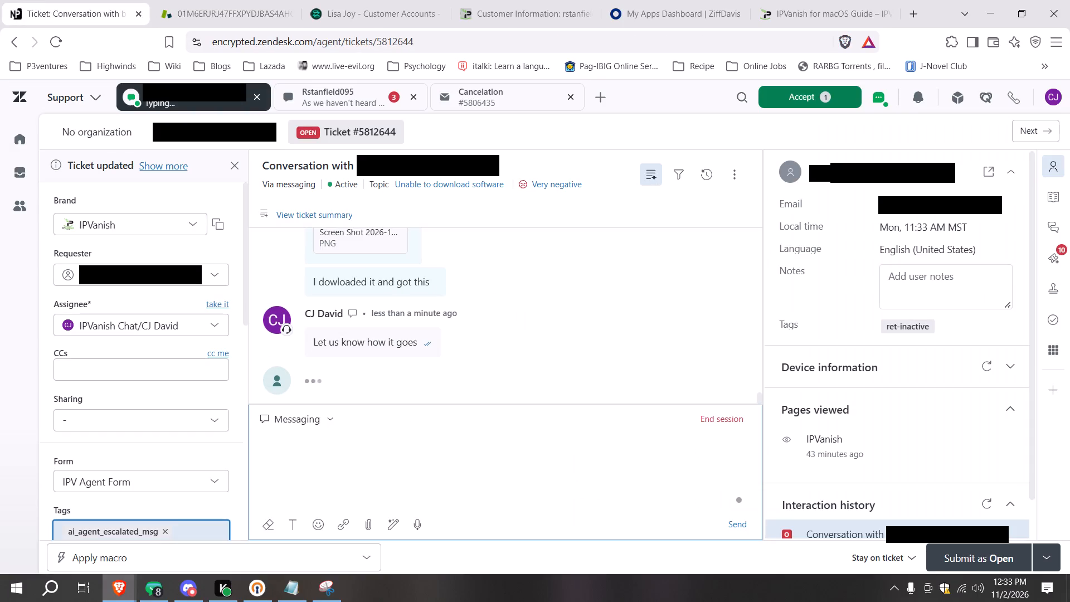
# Send the customer the chat message "which one did you try?".
pyautogui.click(509, 482)
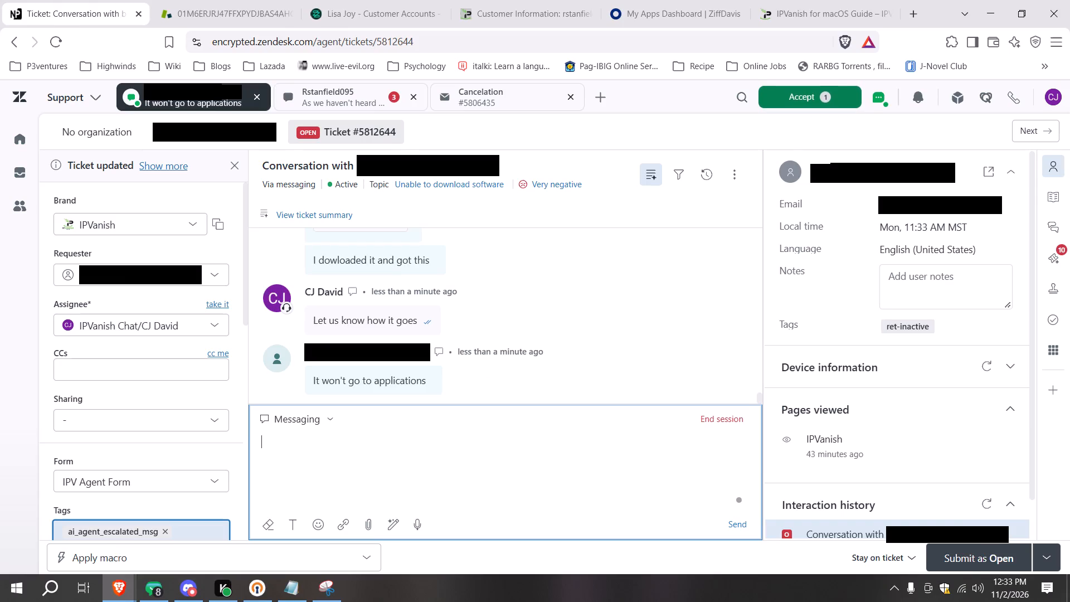
pyautogui.scroll(1, 601, 308)
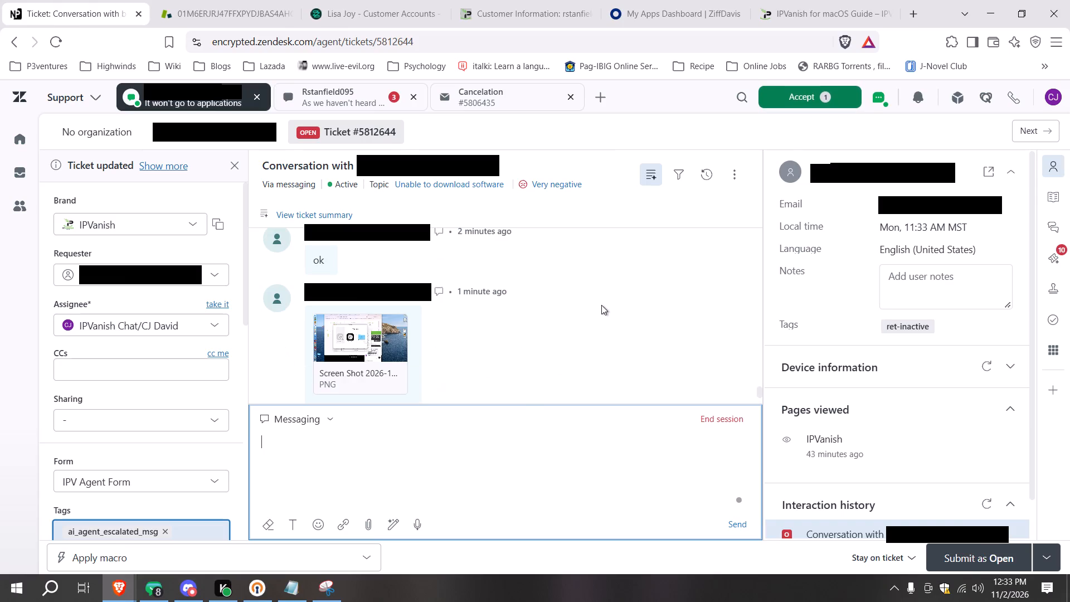
pyautogui.scroll(-5, 553, 298)
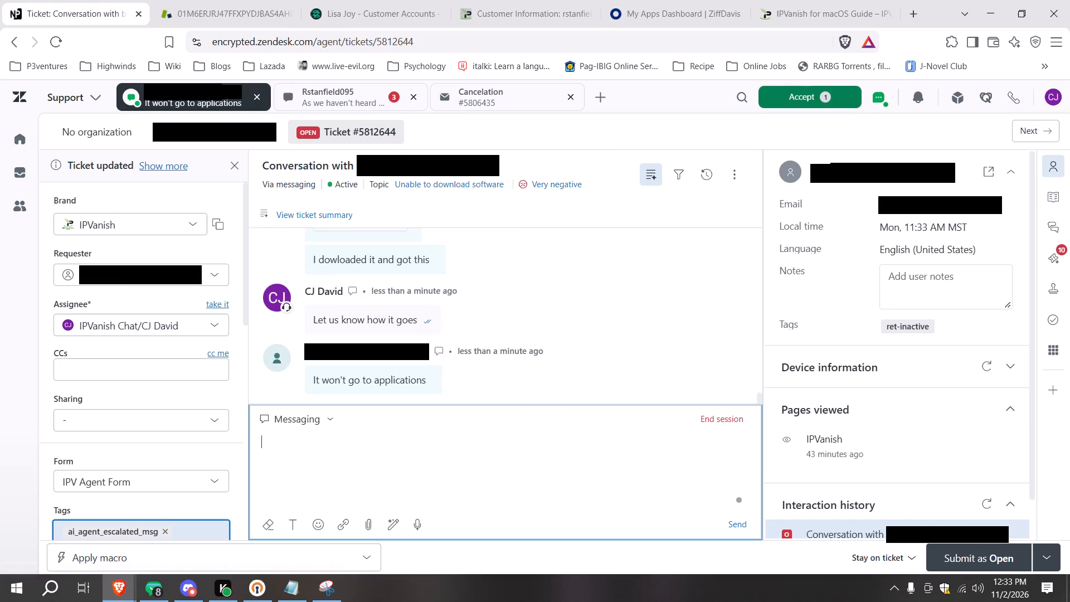
pyautogui.moveTo(471, 487); pyautogui.dragTo(471, 460)
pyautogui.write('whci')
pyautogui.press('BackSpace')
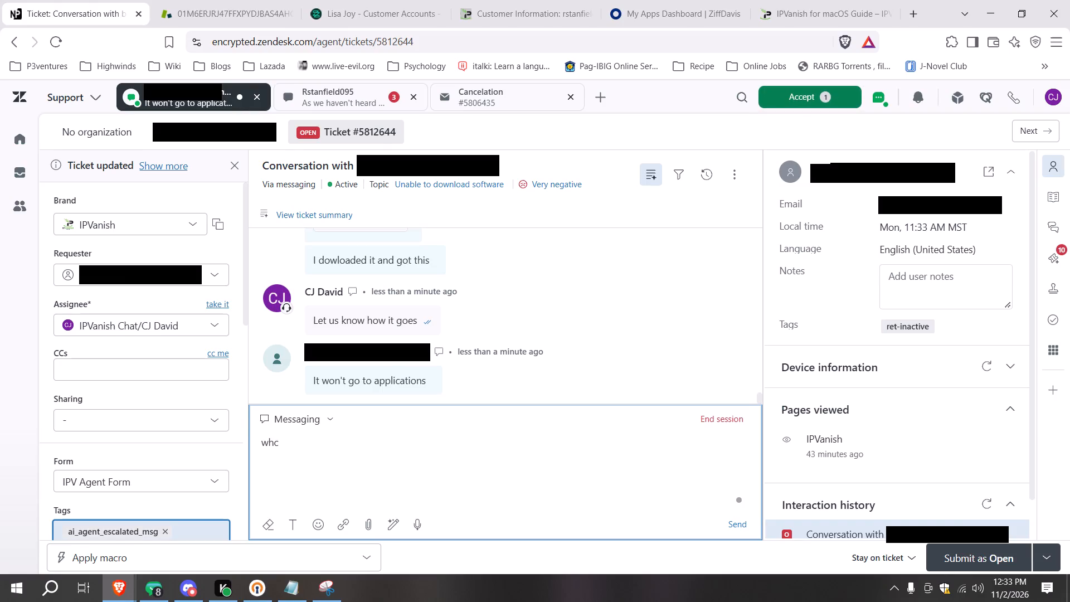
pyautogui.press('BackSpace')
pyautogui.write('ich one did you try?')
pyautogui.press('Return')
# Reopen the customer's screenshot attachment to check the installer window, and return to the latest chat messages.
pyautogui.scroll(1, 481, 362)
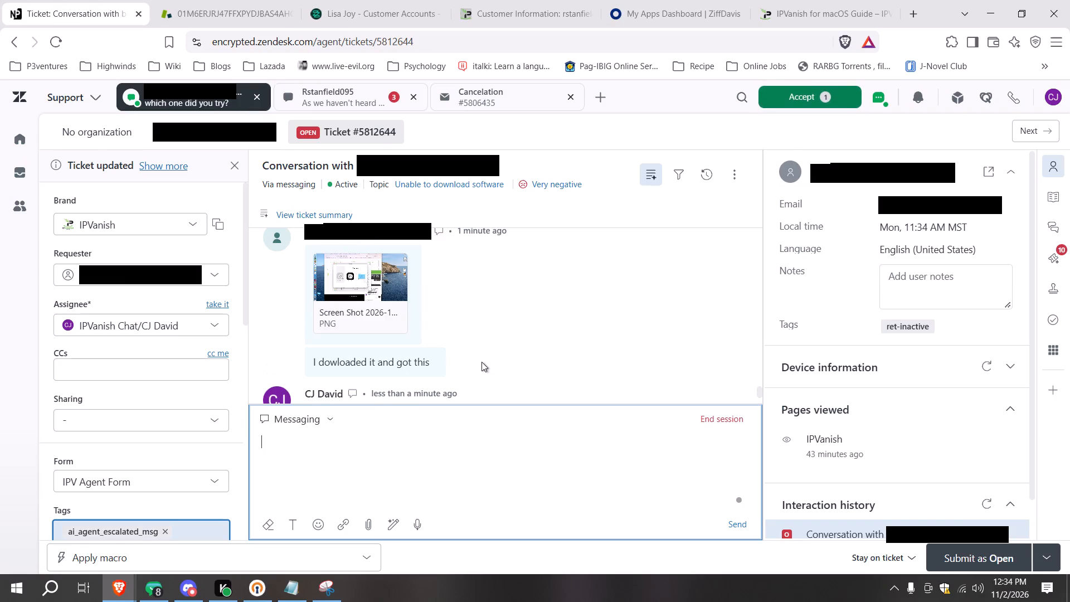
pyautogui.click(375, 296)
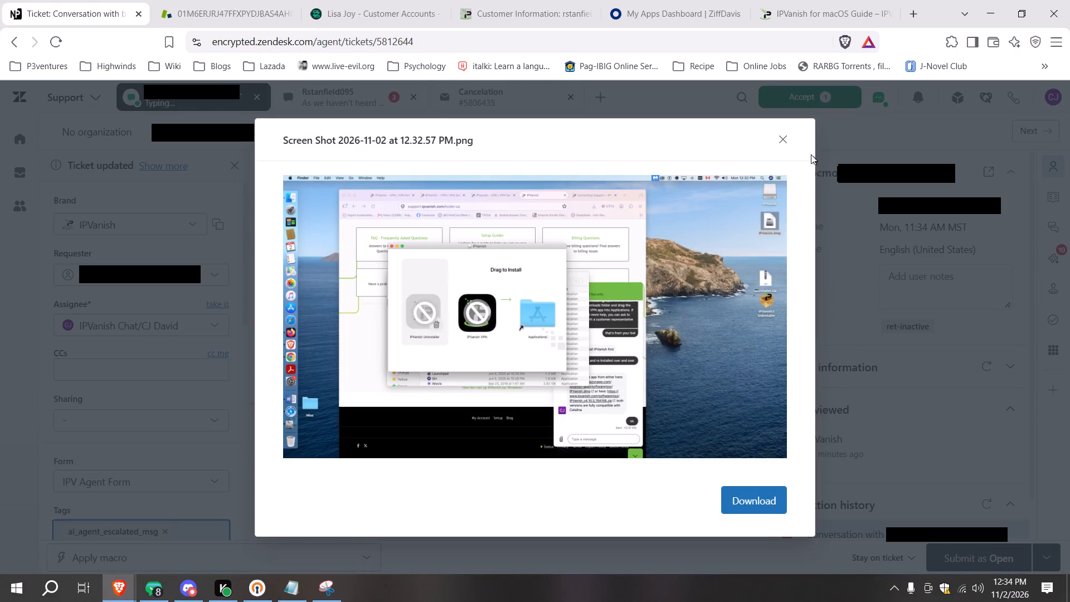
pyautogui.click(795, 138)
pyautogui.scroll(-5, 490, 247)
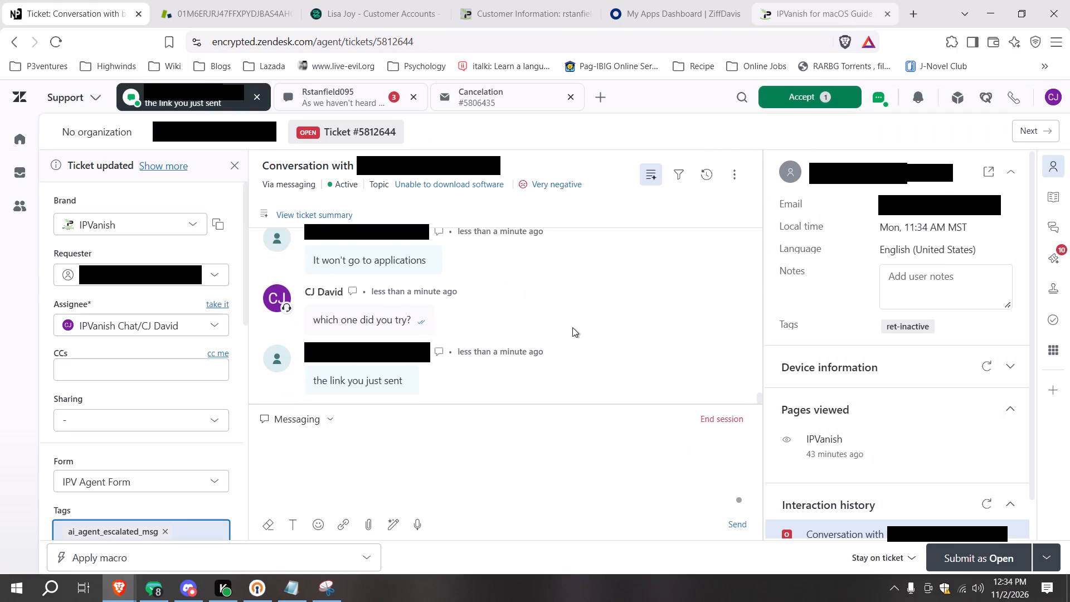
# Send the customer the chat reply "I sent two".
pyautogui.click(469, 486)
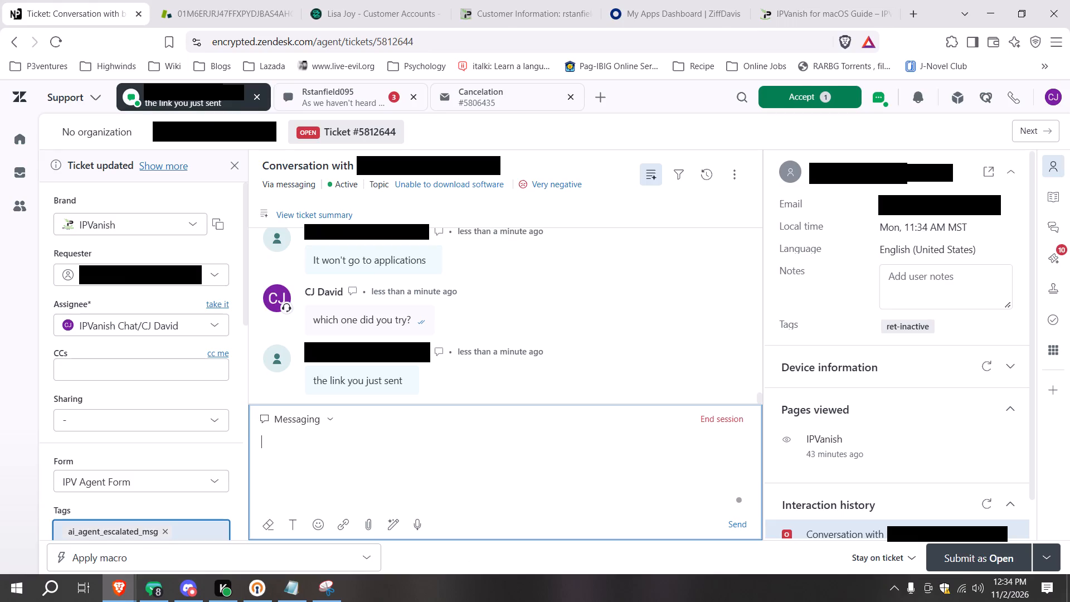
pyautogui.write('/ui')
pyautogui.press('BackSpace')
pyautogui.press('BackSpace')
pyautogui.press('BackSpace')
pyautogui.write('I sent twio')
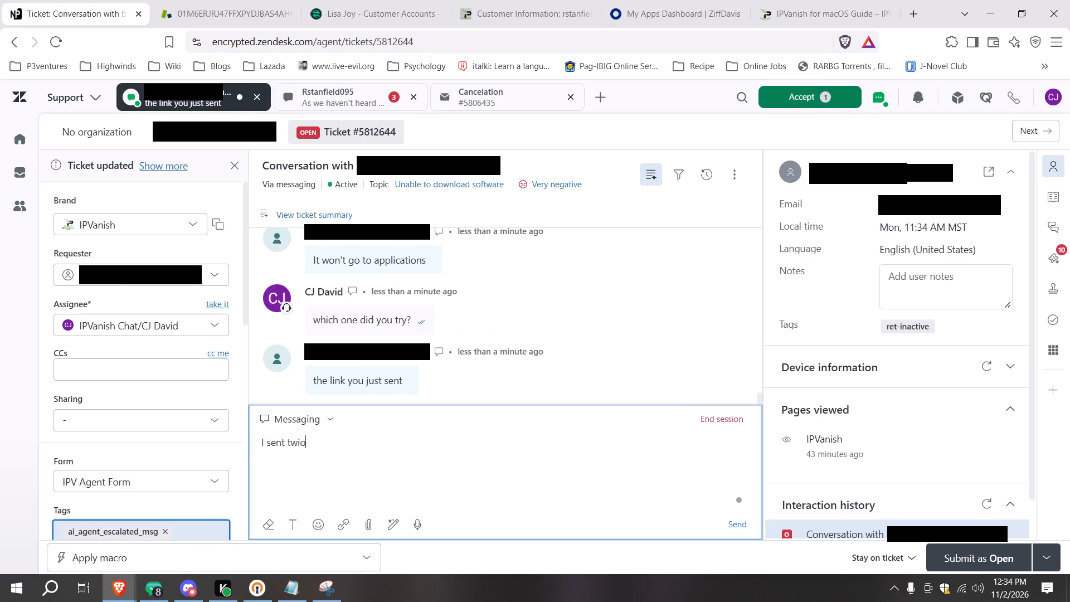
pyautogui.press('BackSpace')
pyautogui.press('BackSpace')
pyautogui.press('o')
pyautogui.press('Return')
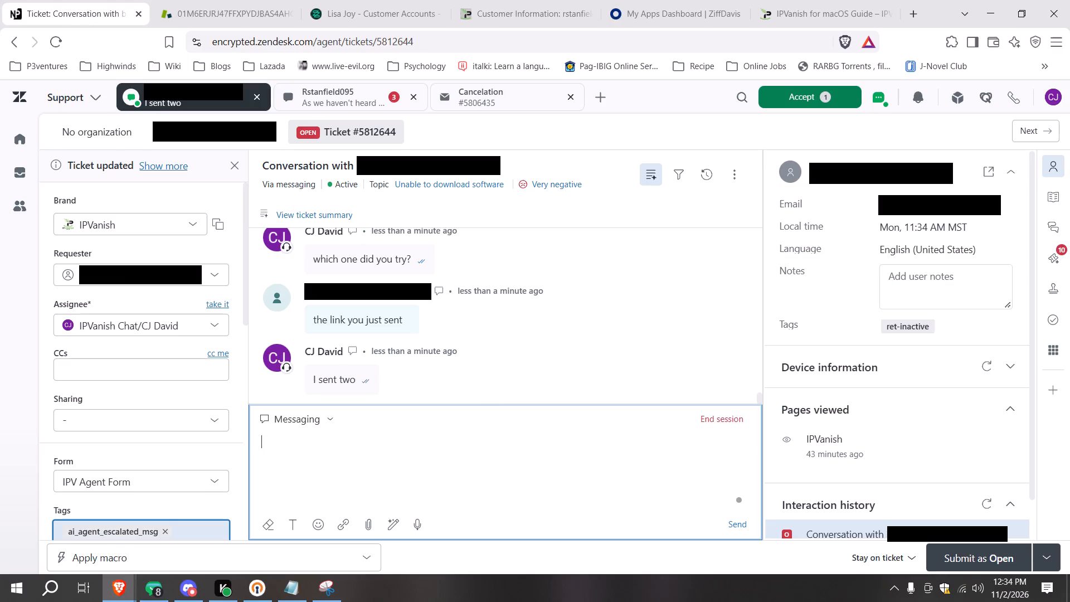
# Review the installation steps in the IPVanish for macOS Guide, and return to the chat of ticket #5812644.
pyautogui.click(850, 0)
pyautogui.scroll(-4, 633, 377)
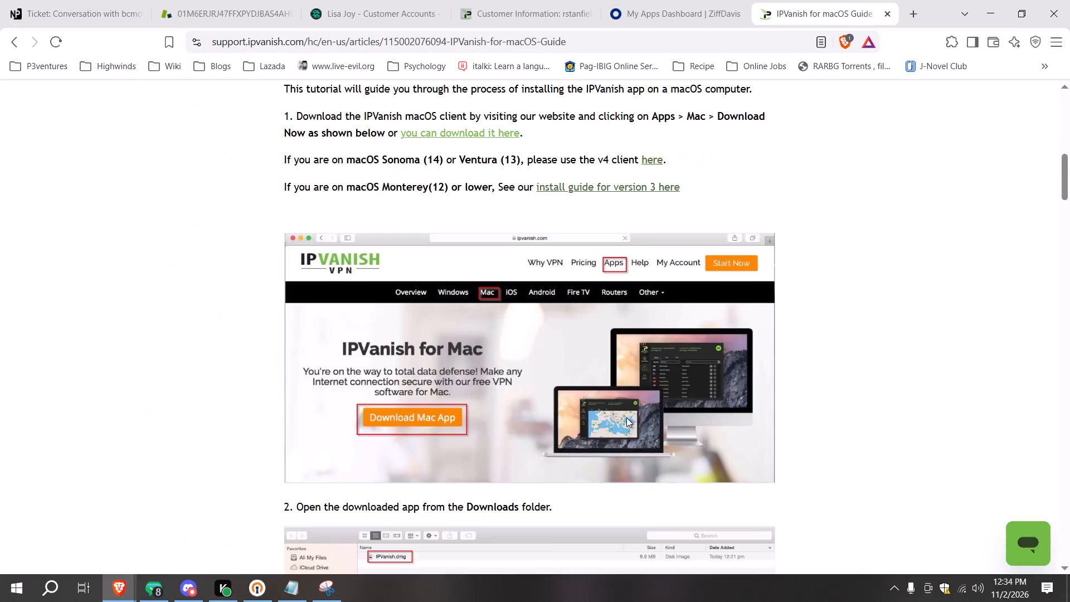
pyautogui.scroll(-3, 636, 327)
pyautogui.scroll(-4, 659, 277)
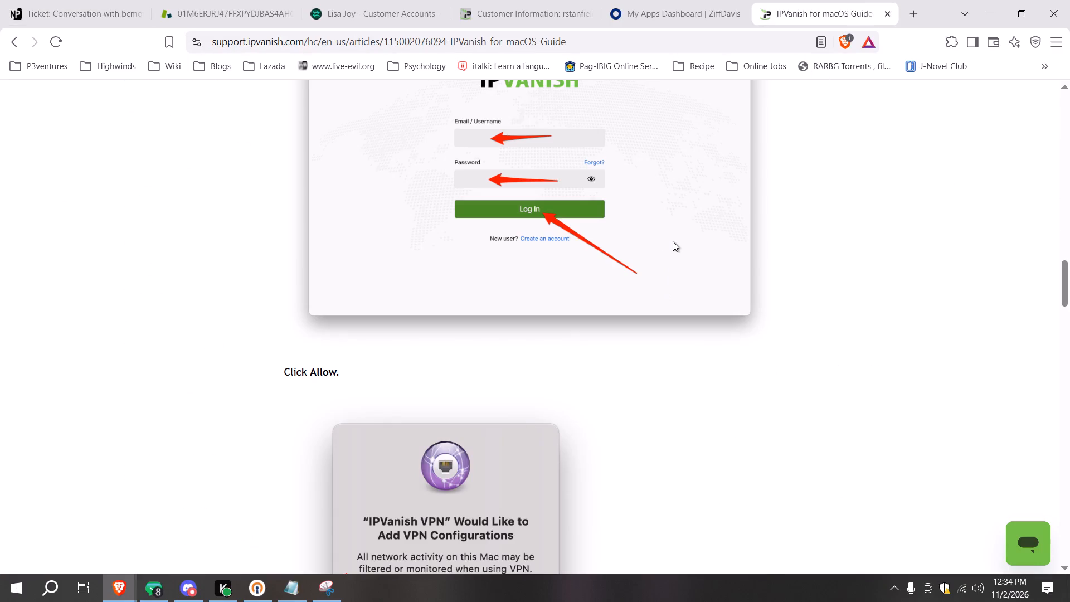
pyautogui.scroll(9, 701, 257)
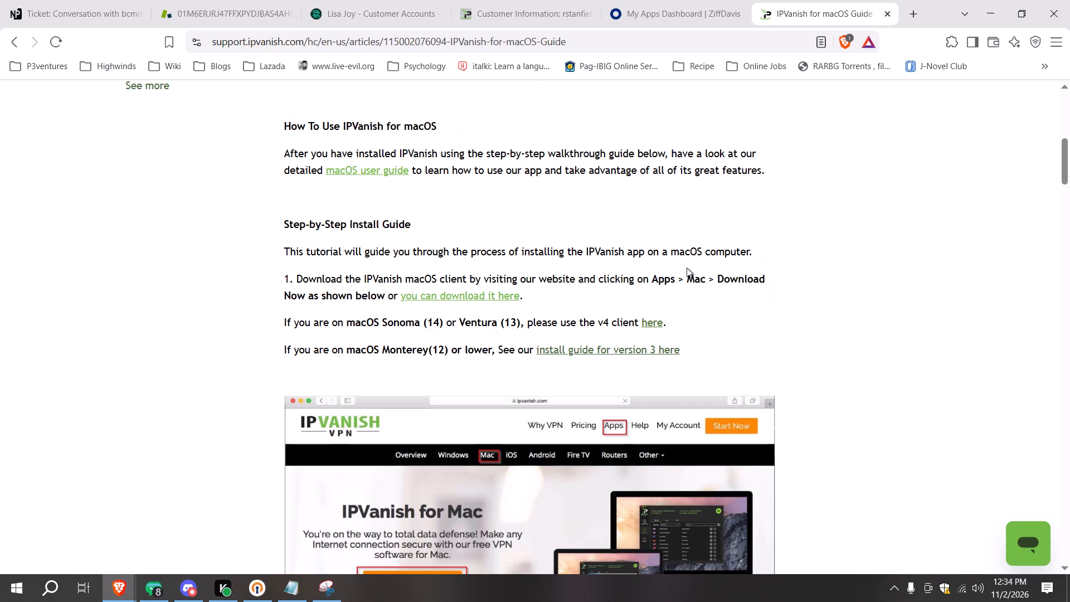
pyautogui.scroll(-5, 687, 268)
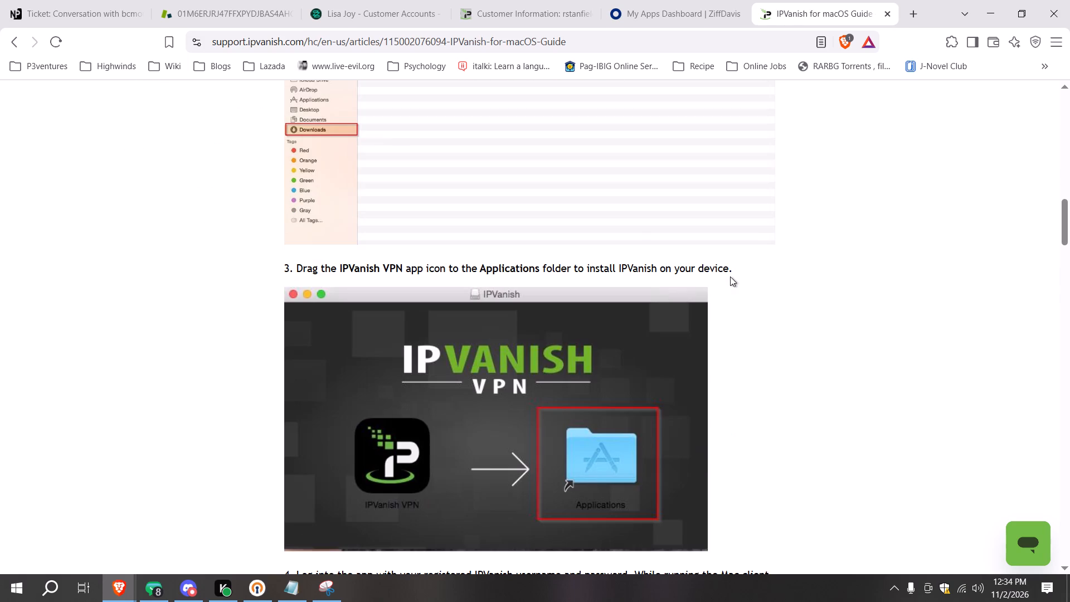
pyautogui.scroll(-2, 746, 273)
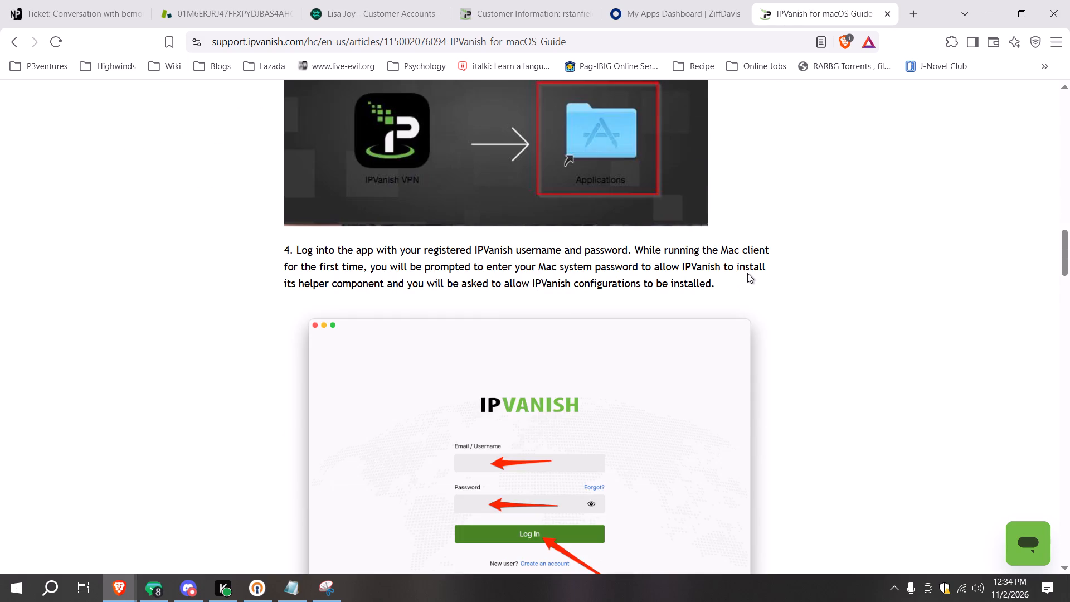
pyautogui.scroll(-1, 747, 273)
pyautogui.scroll(-1, 801, 308)
pyautogui.scroll(-2, 894, 299)
pyautogui.click(0, 0)
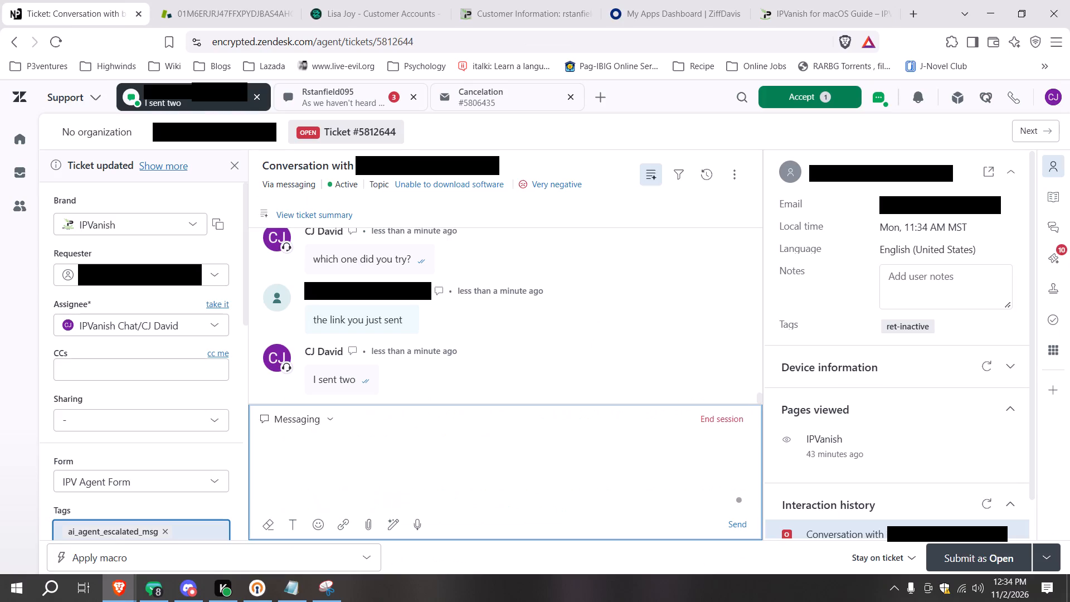
pyautogui.click(414, 459)
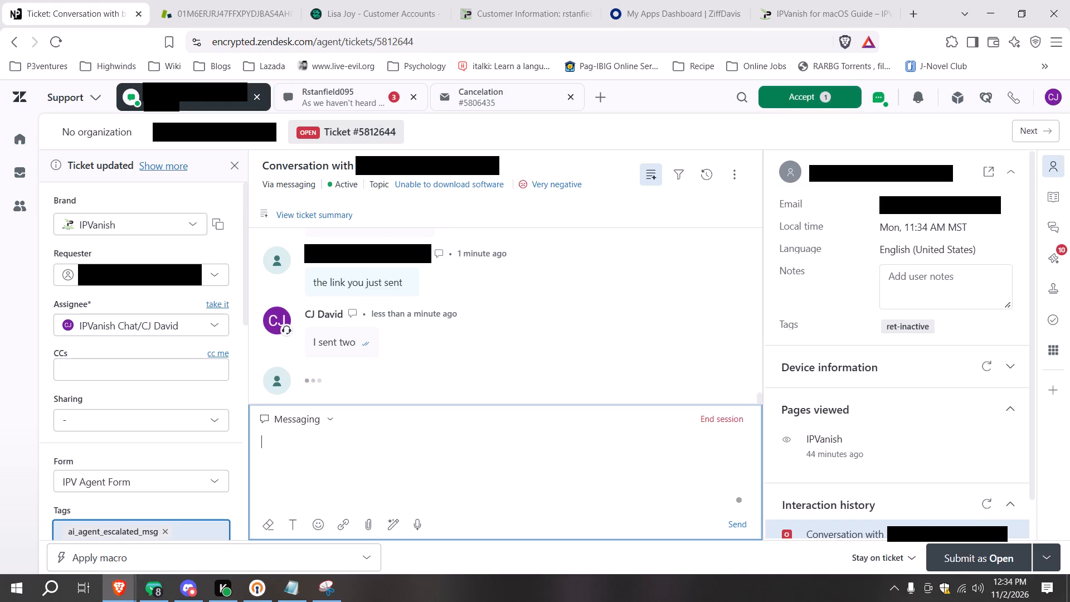
# Check the fields of the inactive messaging ticket #5812675 and submit it as Solved.
pyautogui.click(357, 101)
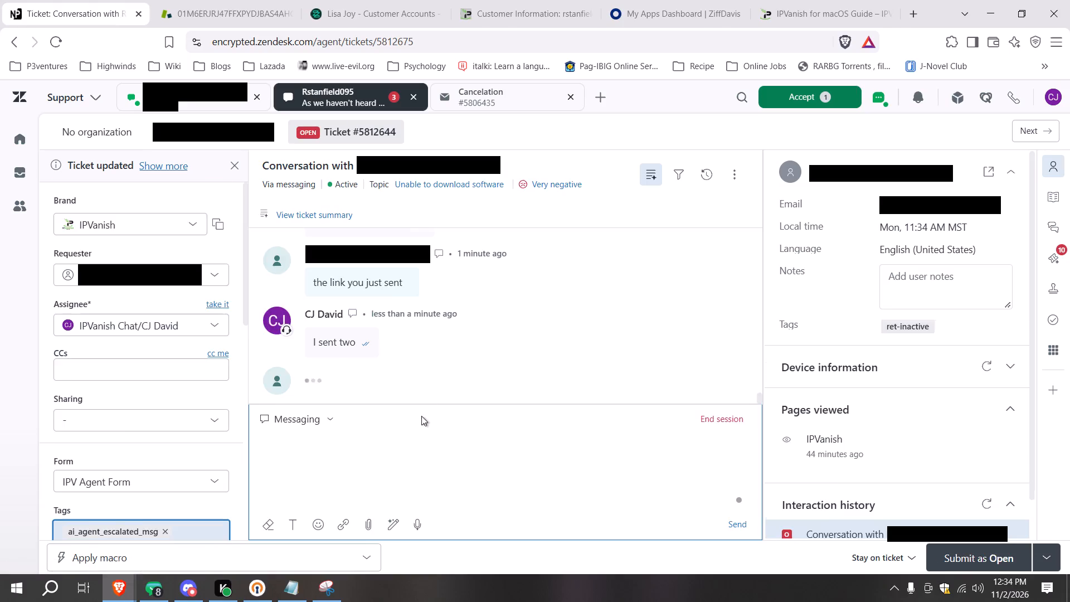
pyautogui.scroll(-2, 171, 378)
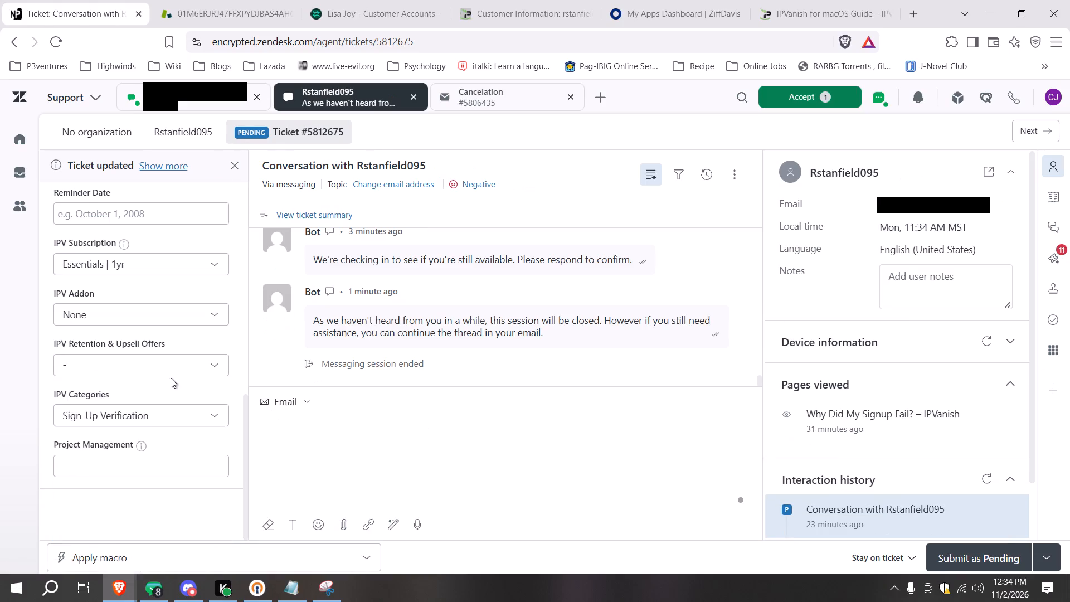
pyautogui.scroll(1, 471, 278)
pyautogui.scroll(-3, 534, 308)
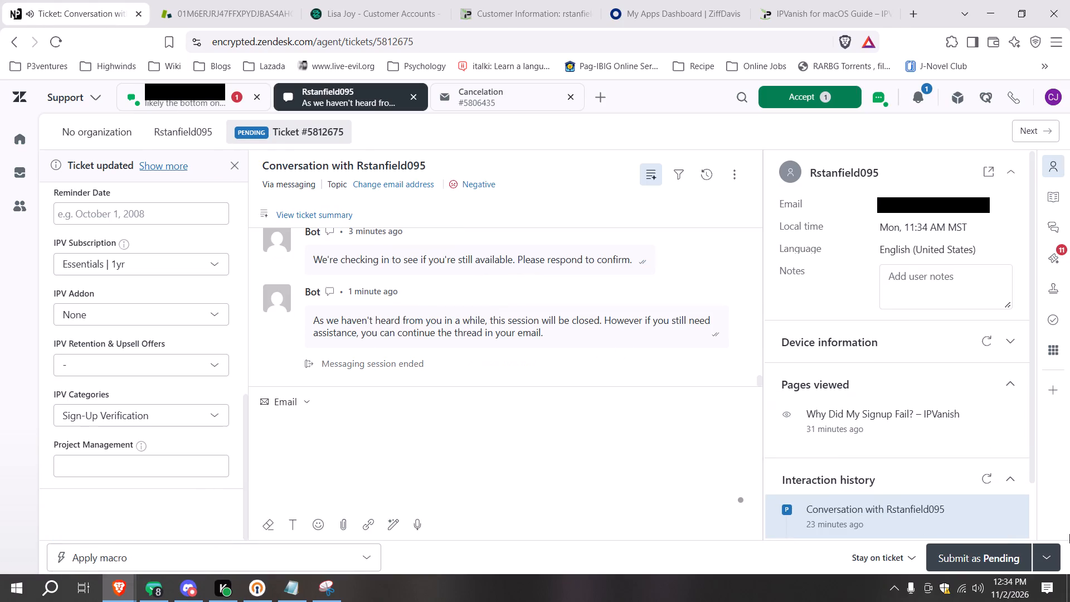
pyautogui.click(1037, 557)
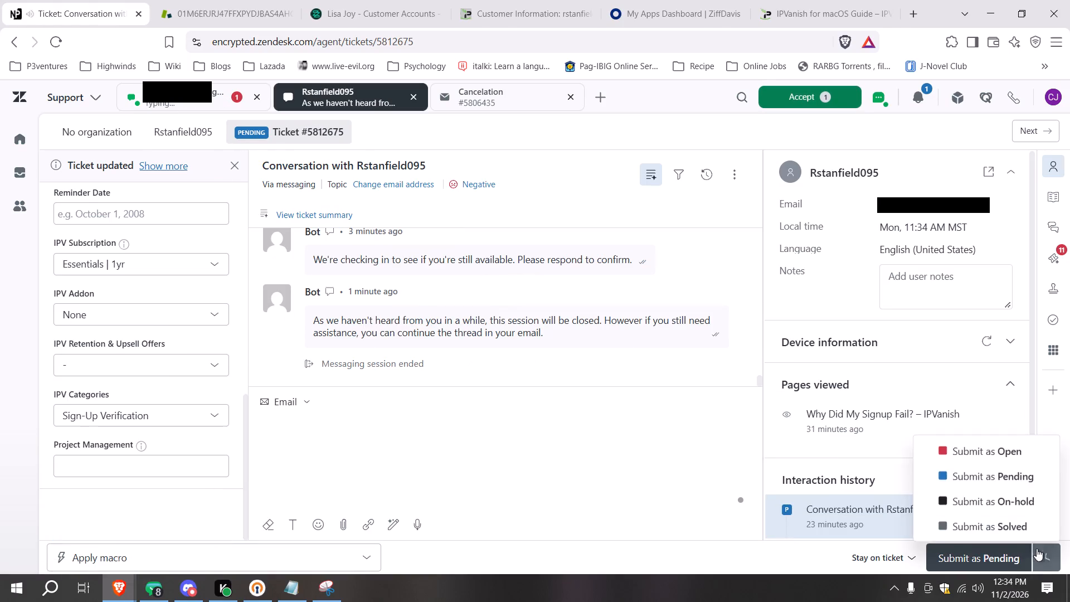
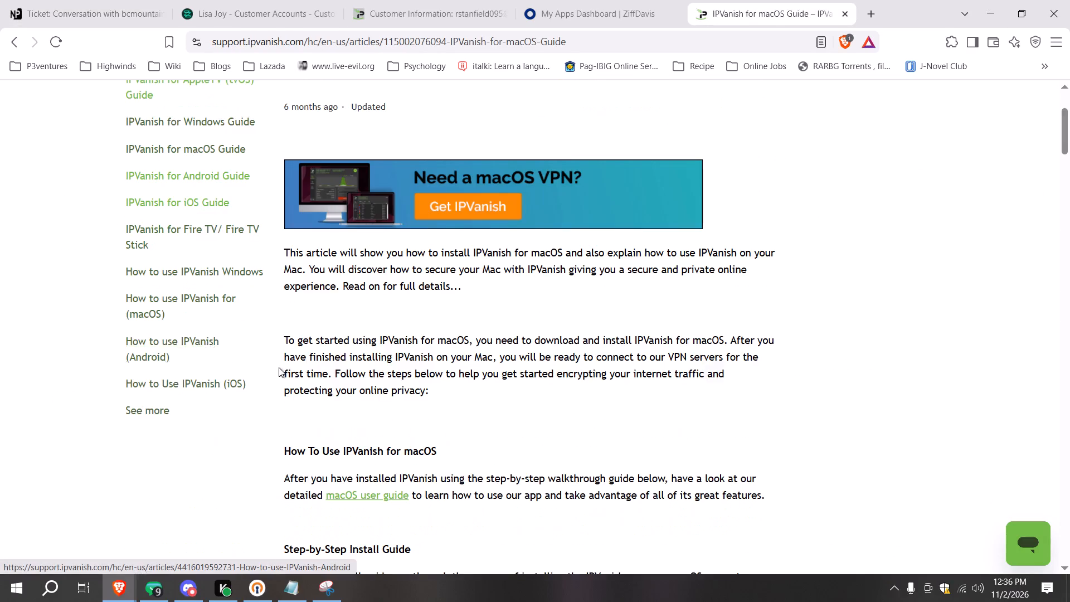
# Find the macOS IKEv2 Setup article by searching the IPVanish Support Center for "mac", and copy its link.
pyautogui.scroll(3, 269, 357)
pyautogui.click(148, 157)
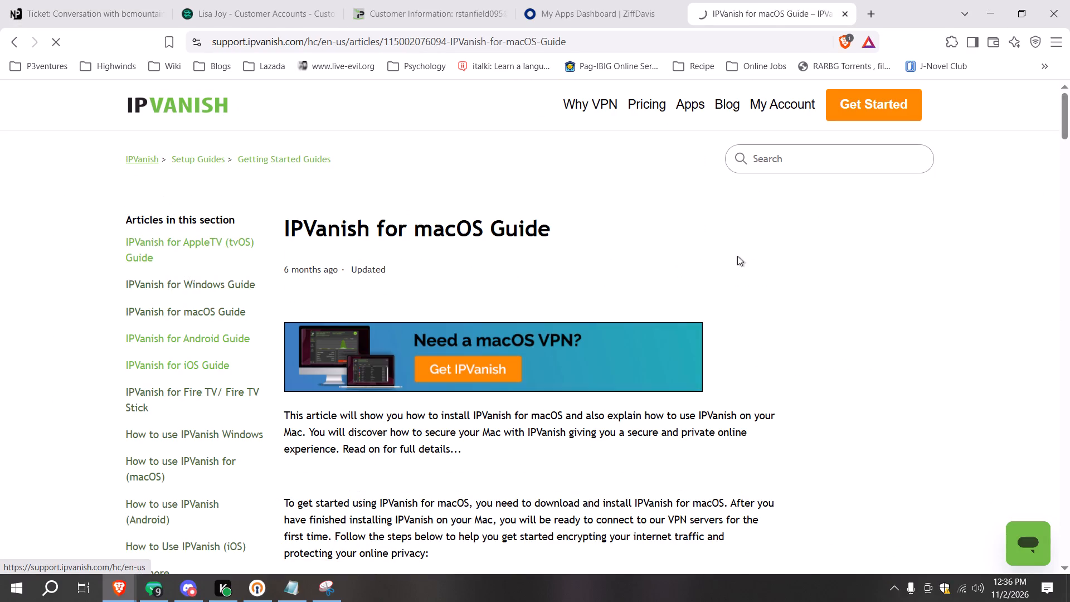
pyautogui.click(514, 255)
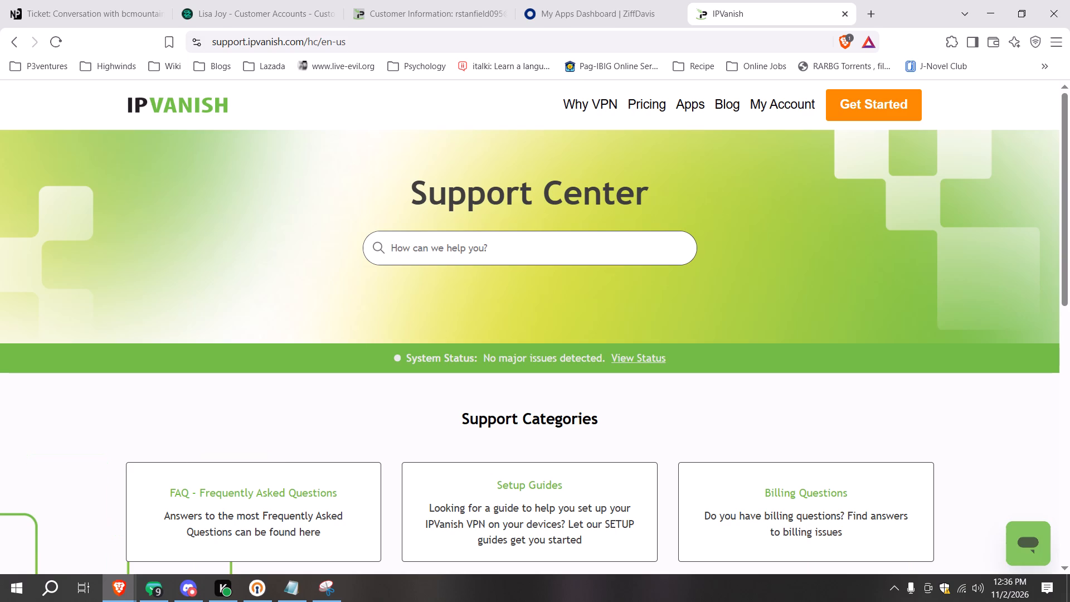
pyautogui.write('mac')
pyautogui.press('space')
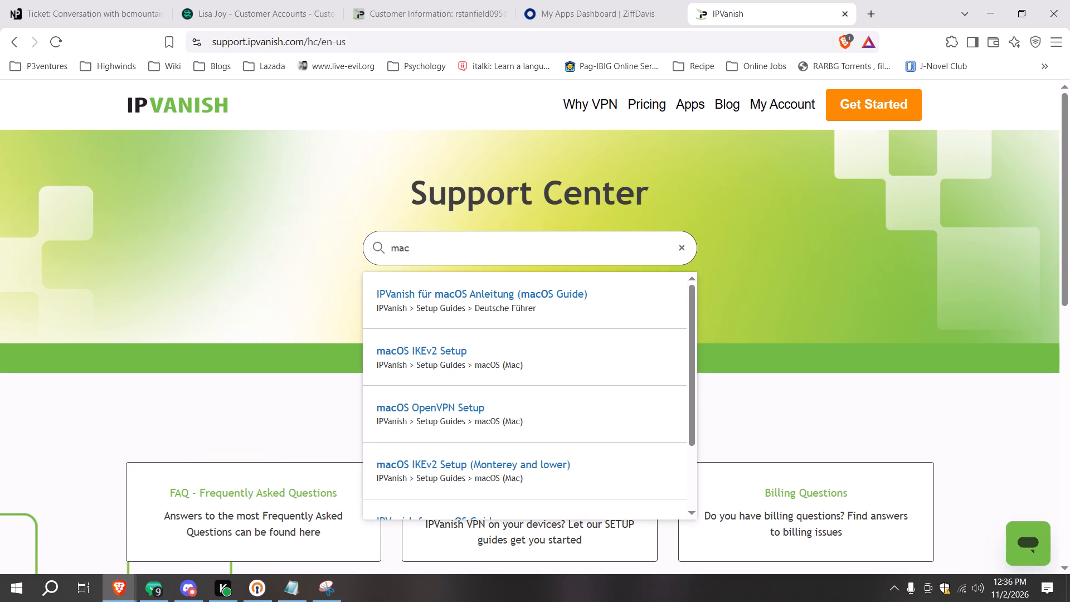
pyautogui.scroll(-1, 602, 404)
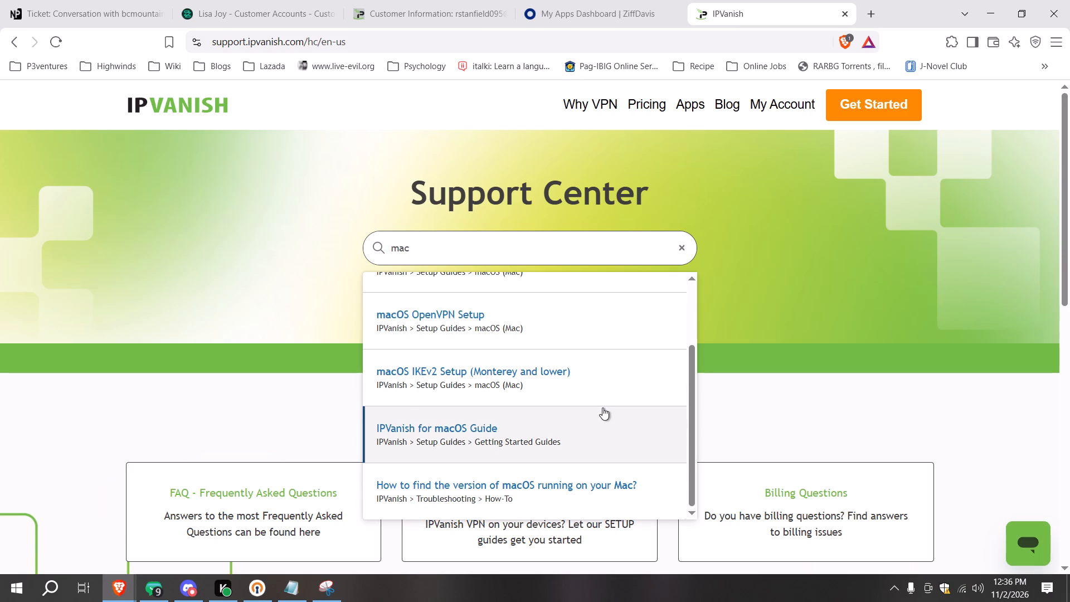
pyautogui.scroll(2, 602, 408)
pyautogui.click(538, 364)
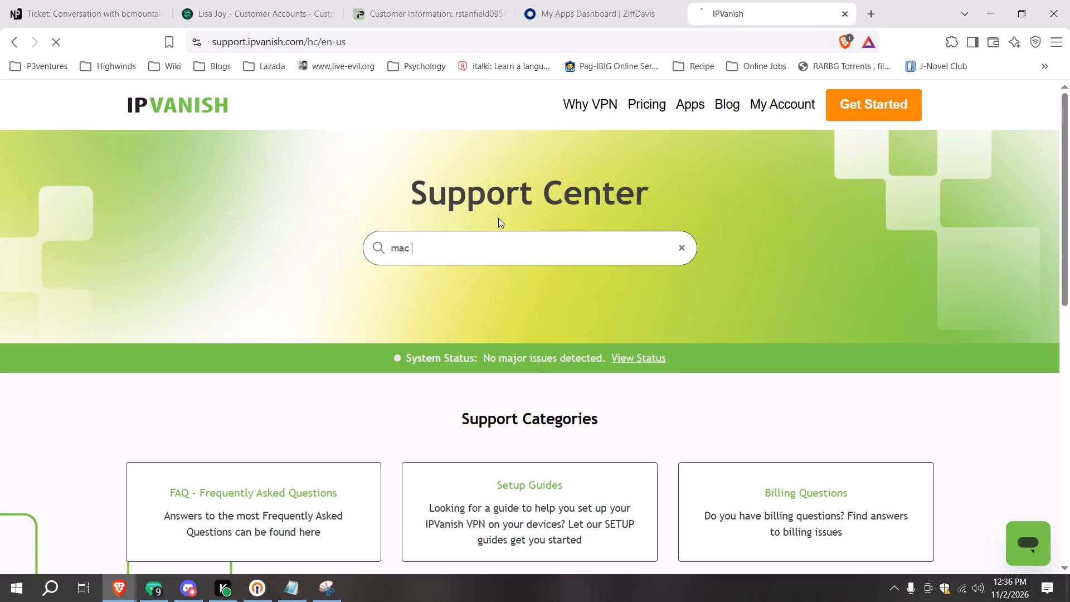
pyautogui.click(494, 50)
pyautogui.hotkey('ctrl', 'c')
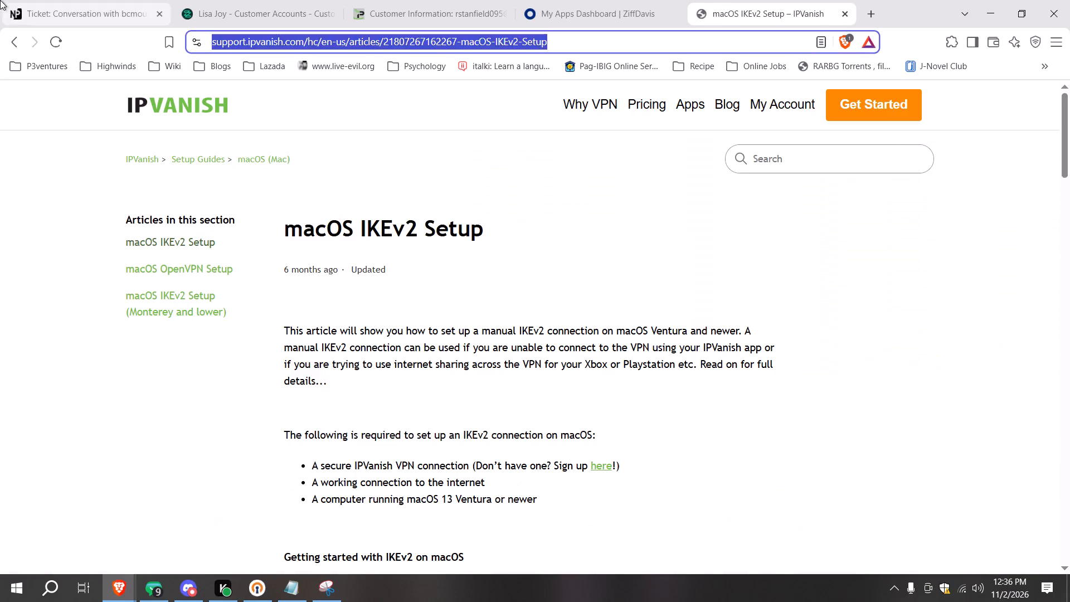
pyautogui.keyDown('ctrl'); pyautogui.click(0, 0); pyautogui.keyUp('ctrl')
pyautogui.click(356, 441)
pyautogui.write("Here;'")
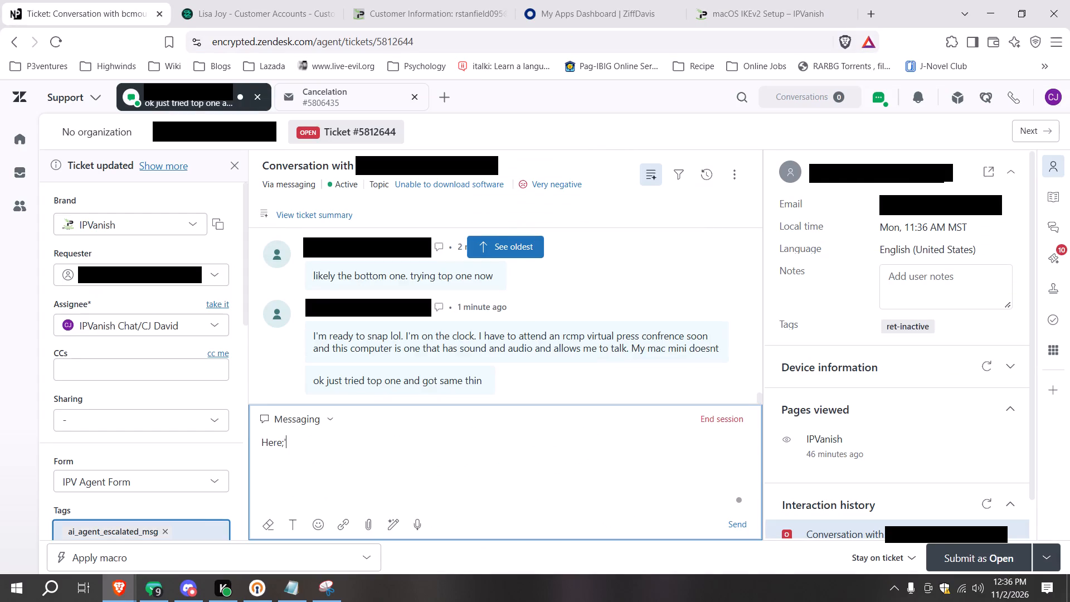
pyautogui.press('BackSpace')
pyautogui.press('BackSpace')
pyautogui.write("'s what tyo")
pyautogui.press('BackSpace')
pyautogui.press('BackSpace')
pyautogui.press('BackSpace')
pyautogui.write('you can do tempor')
pyautogui.write('ali')
pyautogui.press('BackSpace')
pyautogui.press('BackSpace')
pyautogui.write('rily to get connected')
pyautogui.press('Return')
# Send the message "Follow the steps here to setup a manual VPN connection:" followed by the copied macOS IKEv2 Setup article link.
pyautogui.write('Follow the steops')
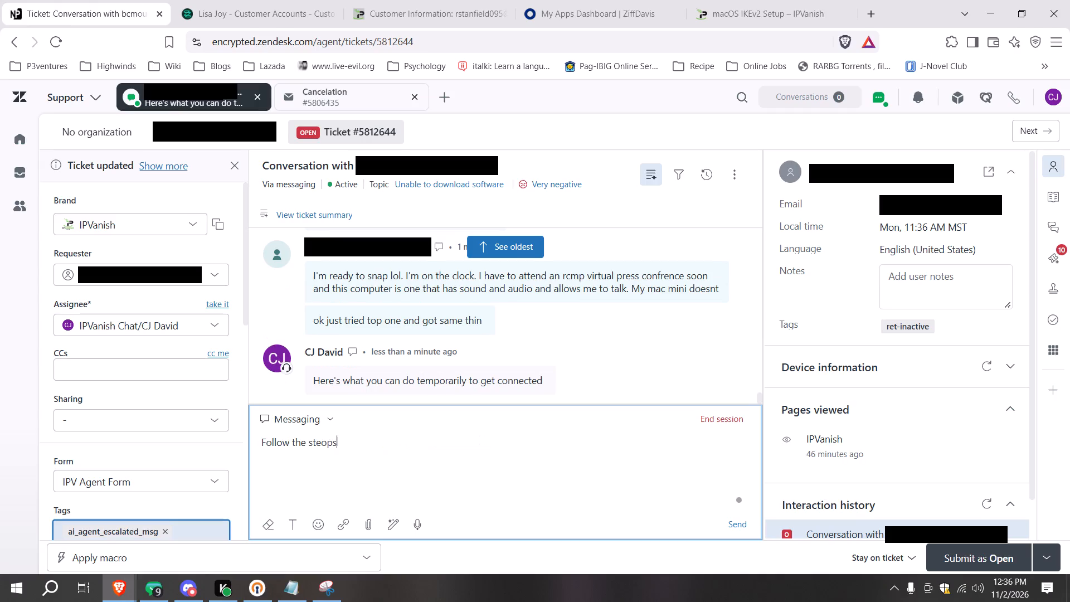
pyautogui.press('BackSpace')
pyautogui.press('BackSpace')
pyautogui.press('BackSpace')
pyautogui.write('ps here to setup a manual VPN connection')
pyautogui.write('.')
pyautogui.press('space')
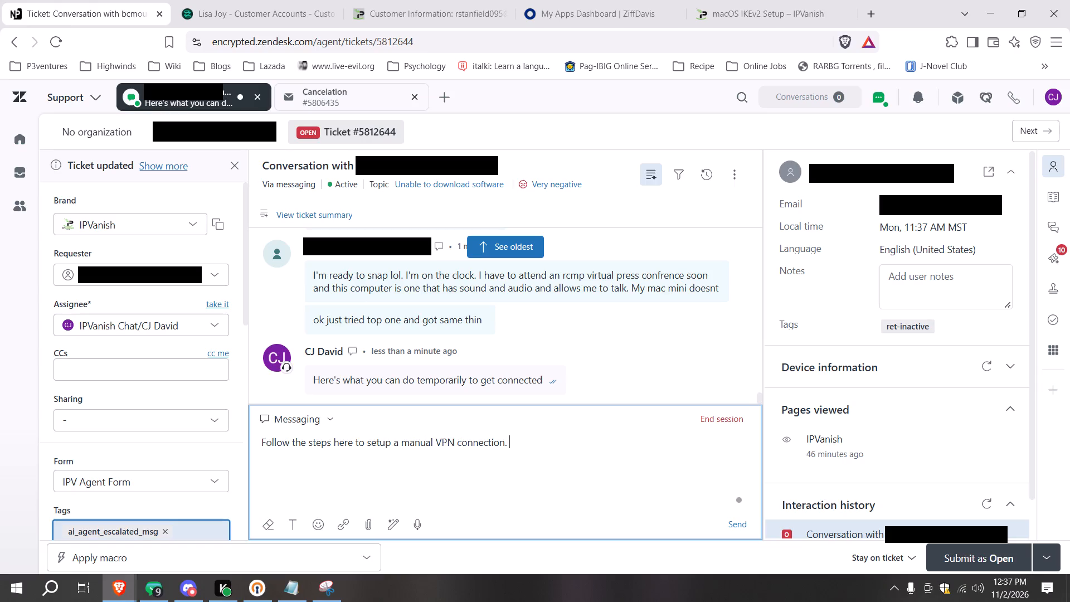
pyautogui.press('BackSpace')
pyautogui.hotkey('shift', ':')
pyautogui.press('BackSpace')
pyautogui.press('BackSpace')
pyautogui.write(':')
pyautogui.press('space')
pyautogui.hotkey('ctrl', 'v')
pyautogui.press('Return')
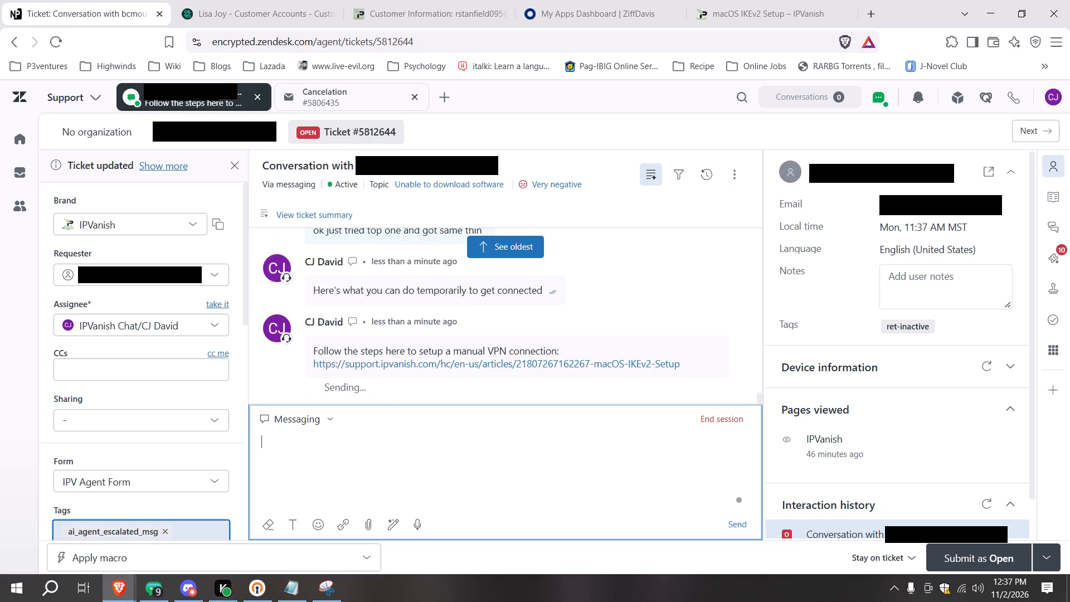
# Send the customer a follow-up chat message reading "this bypasses the app".
pyautogui.write('this bypasses tghe')
pyautogui.press('space')
pyautogui.press('BackSpace')
pyautogui.press('BackSpace')
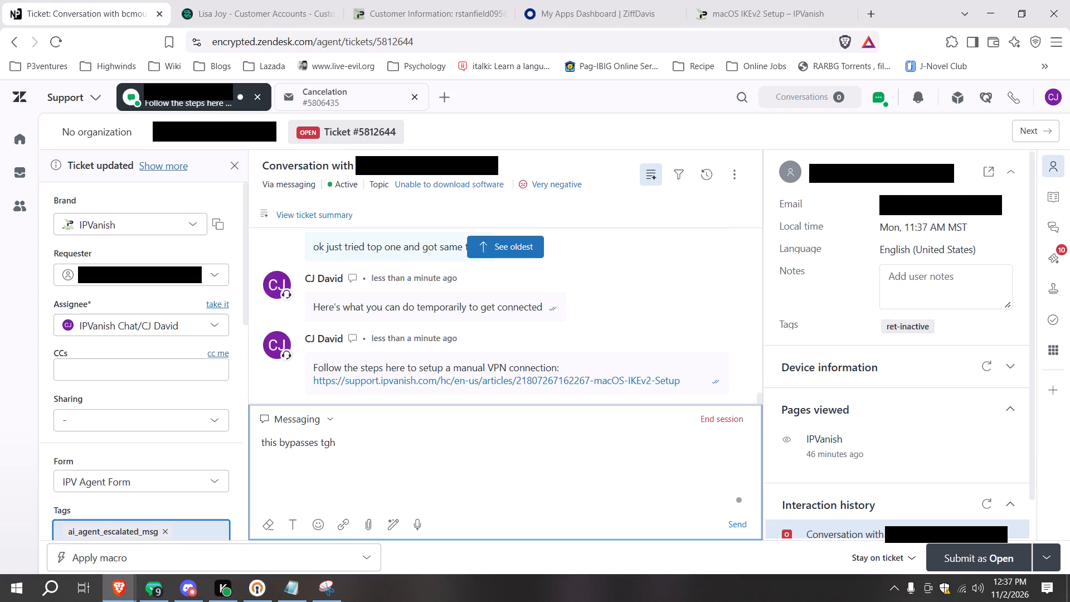
pyautogui.press('BackSpace')
pyautogui.press('BackSpace')
pyautogui.write('he app')
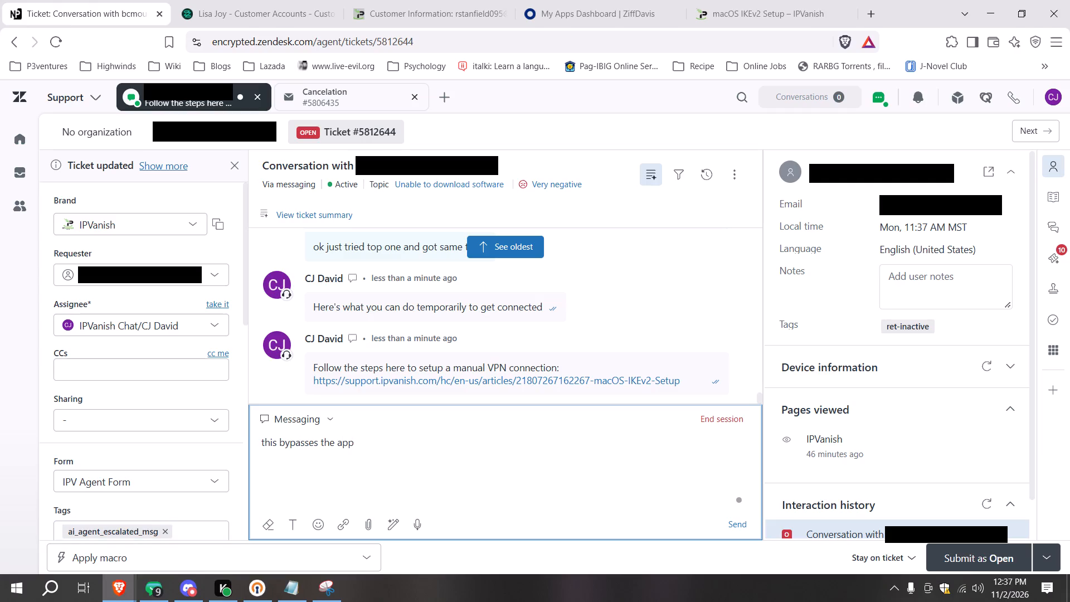
pyautogui.press('Return')
pyautogui.write('at the very least that')
pyautogui.press('space')
pyautogui.write('should get')
pyautogui.press('space')
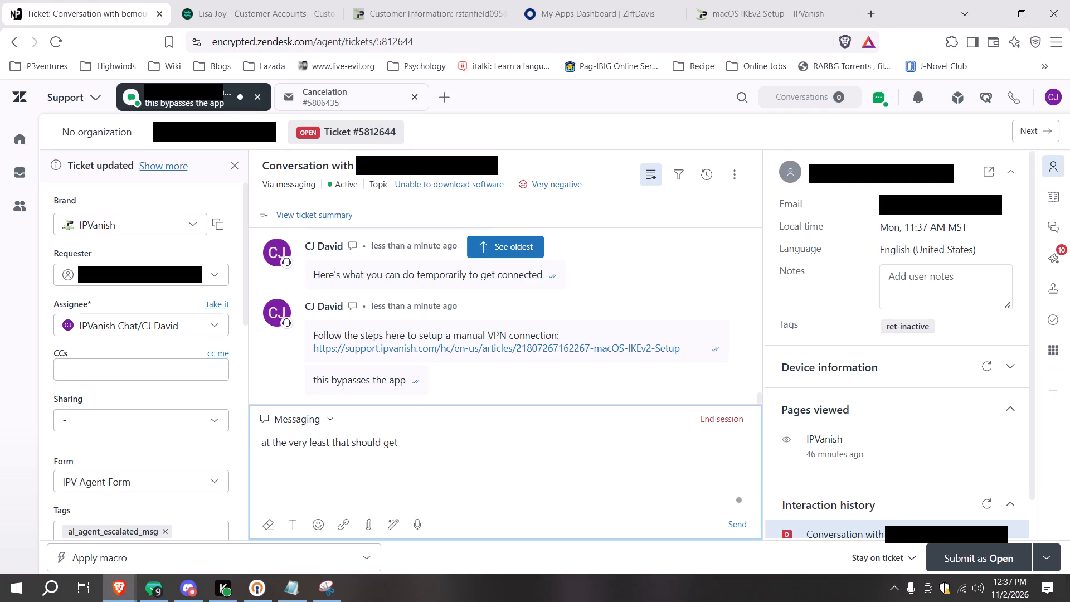
pyautogui.write('yopu')
pyautogui.press('space')
pyautogui.press('BackSpace')
pyautogui.press('BackSpace')
pyautogui.press('BackSpace')
pyautogui.write('u connecti')
pyautogui.press('BackSpace')
pyautogui.write('ed for your conference whio')
pyautogui.press('BackSpace')
pyautogui.press('BackSpace')
pyautogui.press('l')
pyautogui.press('BackSpace')
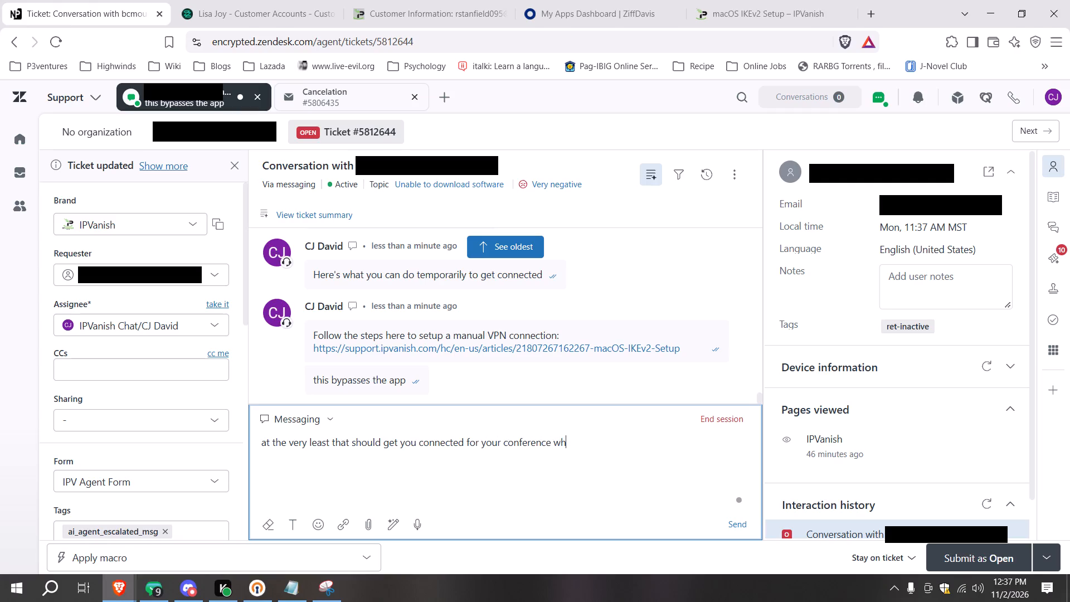
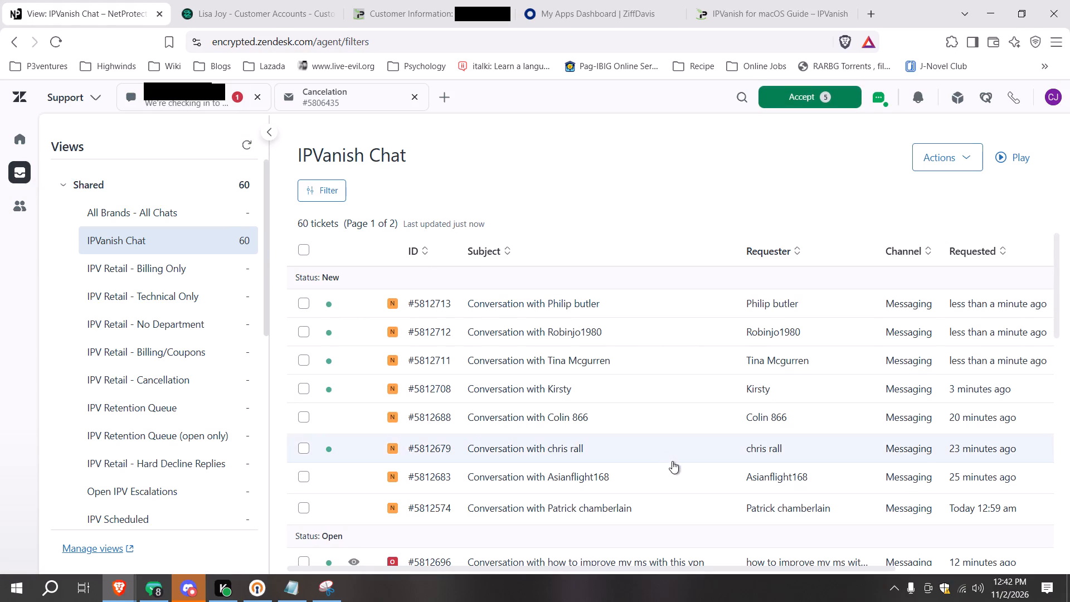
pyautogui.click(608, 312)
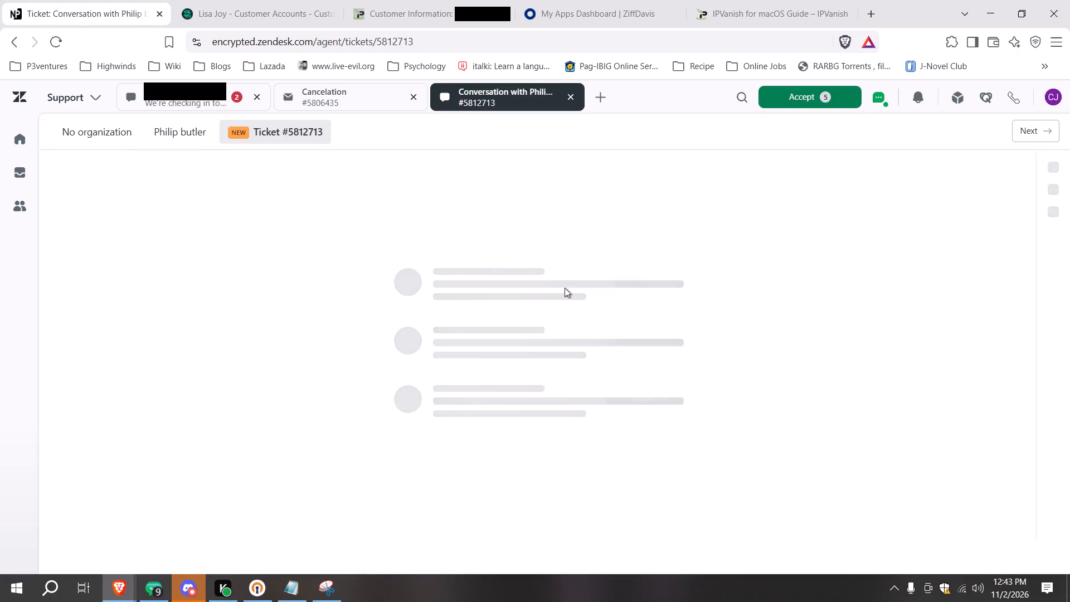
pyautogui.scroll(1, 639, 298)
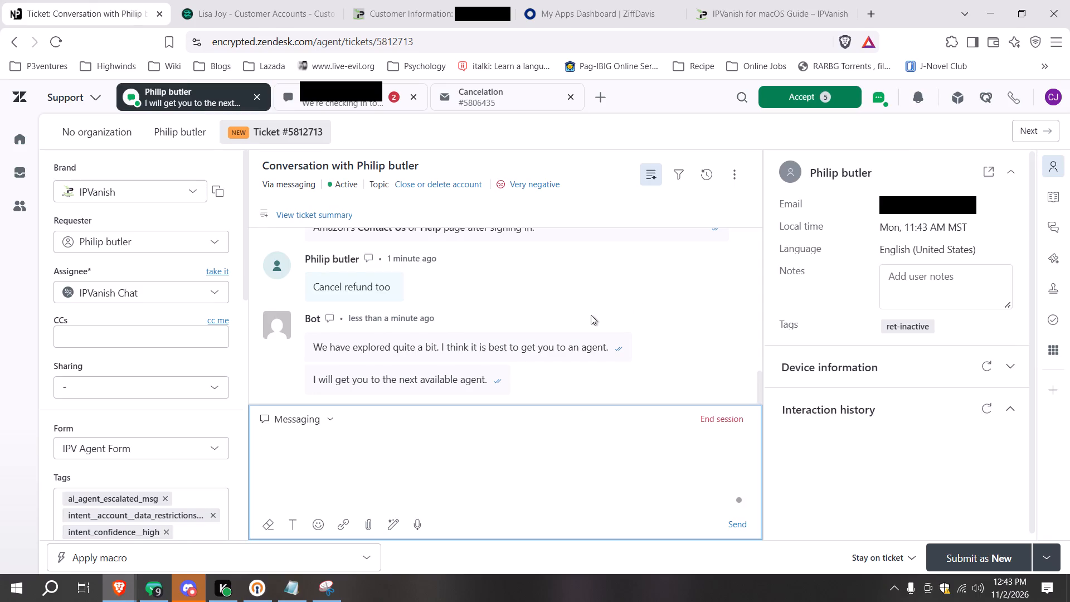
pyautogui.scroll(2, 592, 312)
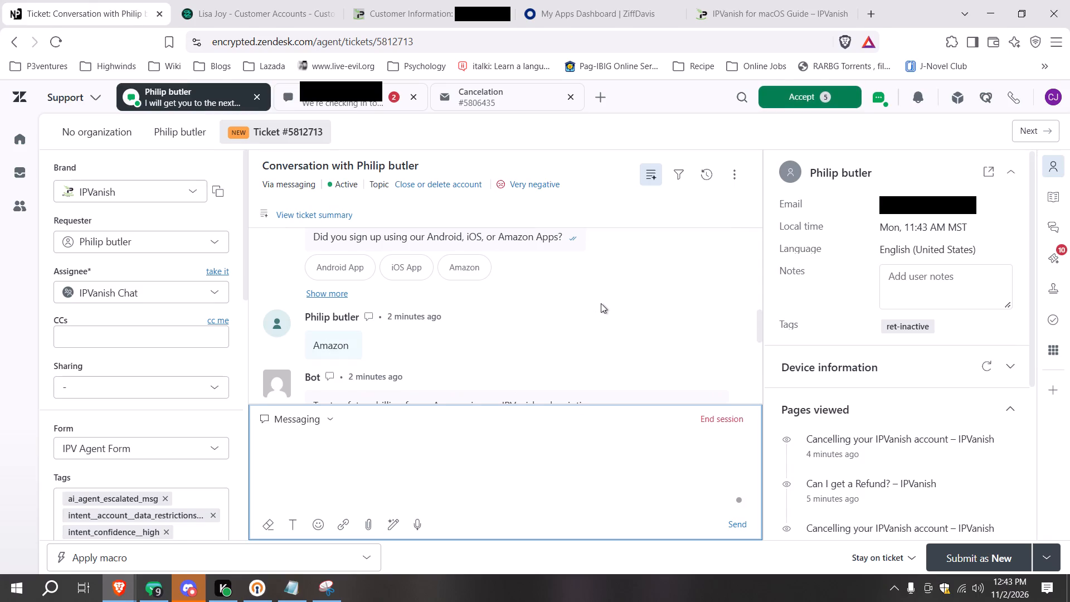
pyautogui.scroll(1, 607, 303)
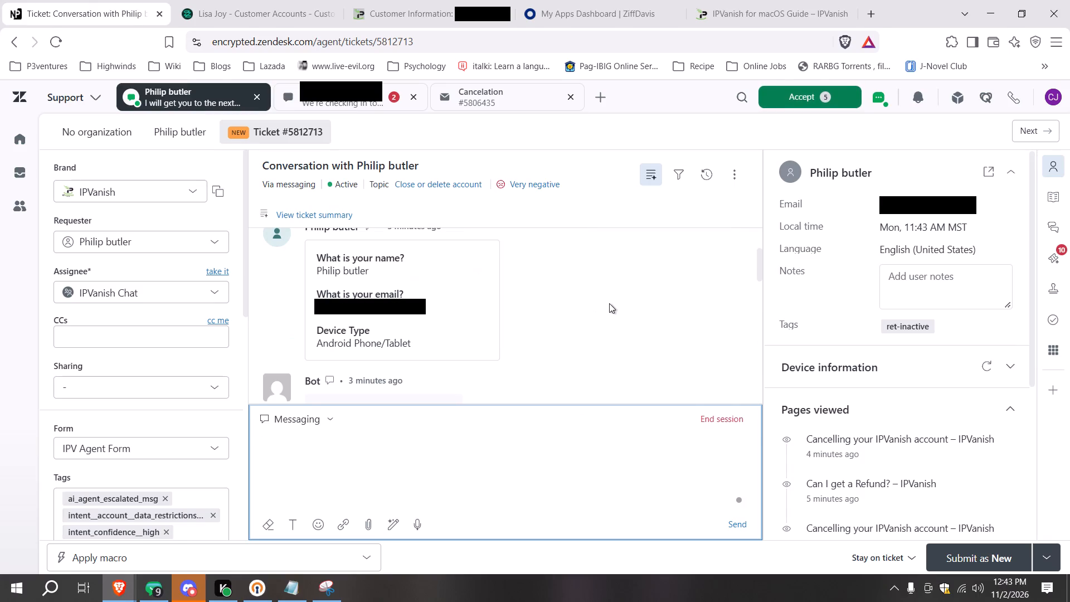
pyautogui.scroll(-2, 978, 334)
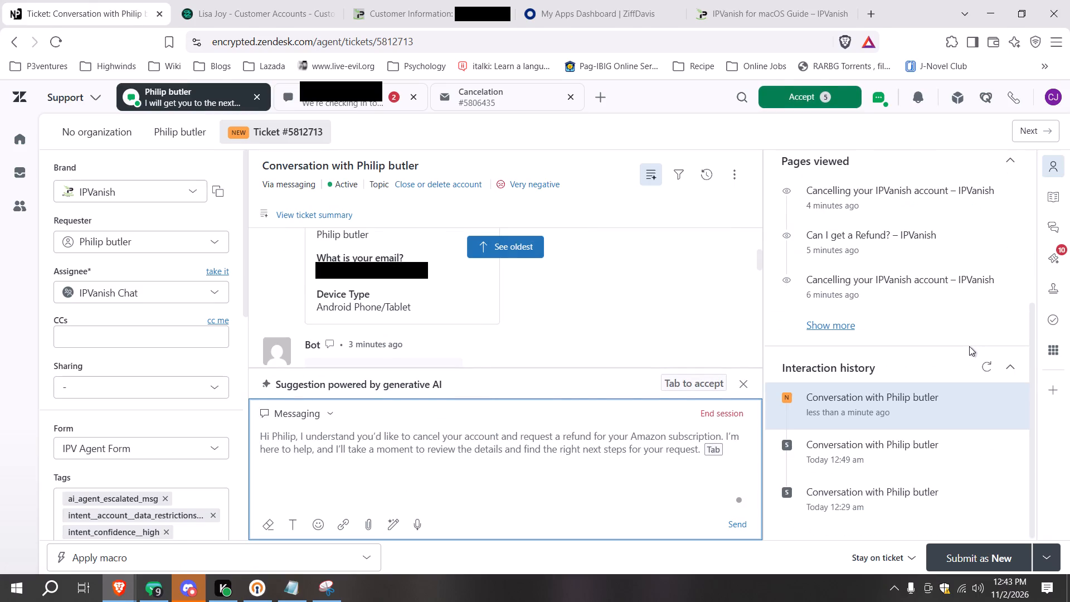
# Assign the ticket to yourself, review the customer's latest messages and submit the ticket as New.
pyautogui.click(215, 265)
pyautogui.scroll(-2, 537, 308)
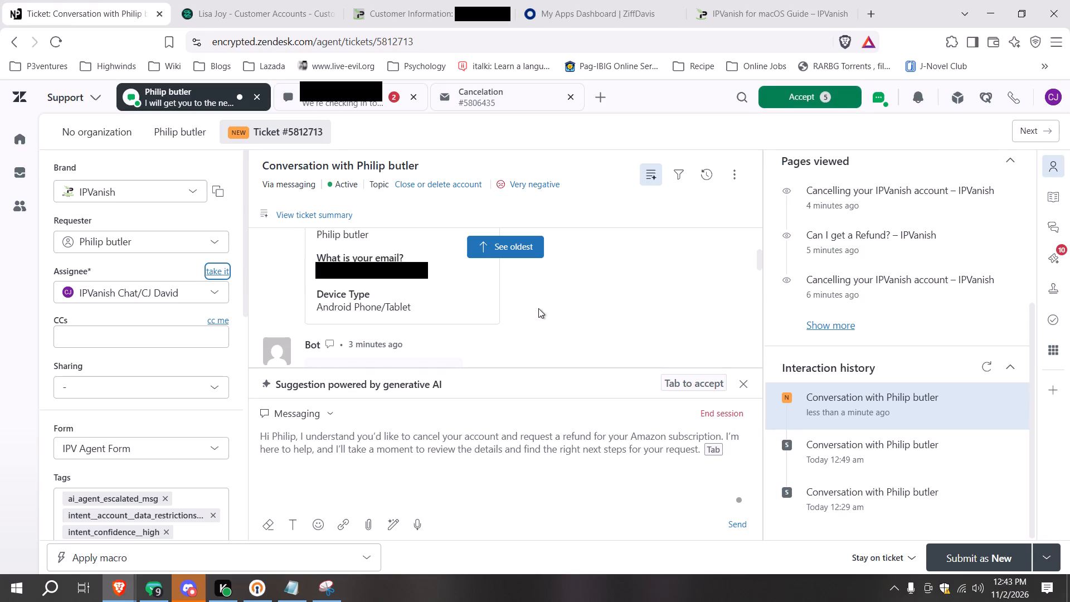
pyautogui.scroll(-5, 538, 308)
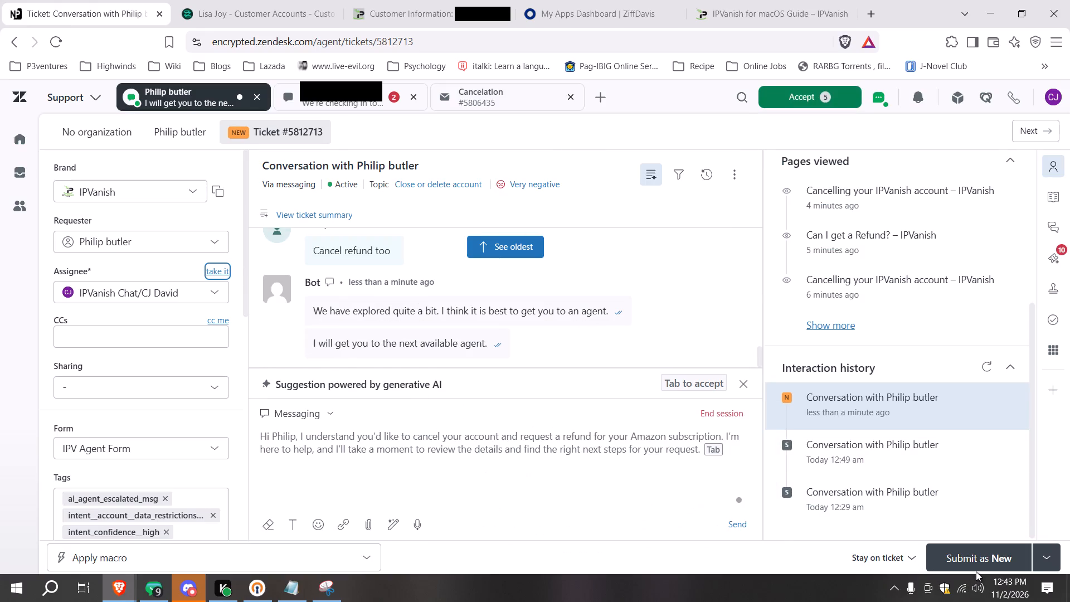
pyautogui.click(976, 571)
pyautogui.click(976, 566)
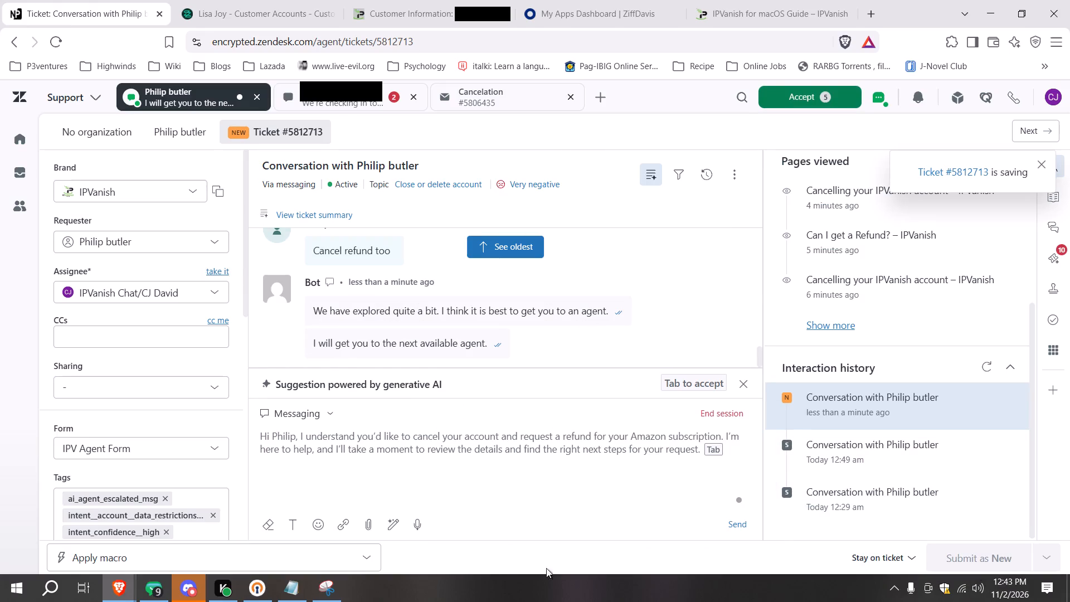
# Send the customer the message "Hello, do you have new information for us about the account?".
pyautogui.click(422, 460)
pyautogui.write('Hello, Do')
pyautogui.press('space')
pyautogui.press('BackSpace')
pyautogui.press('BackSpace')
pyautogui.press('BackSpace')
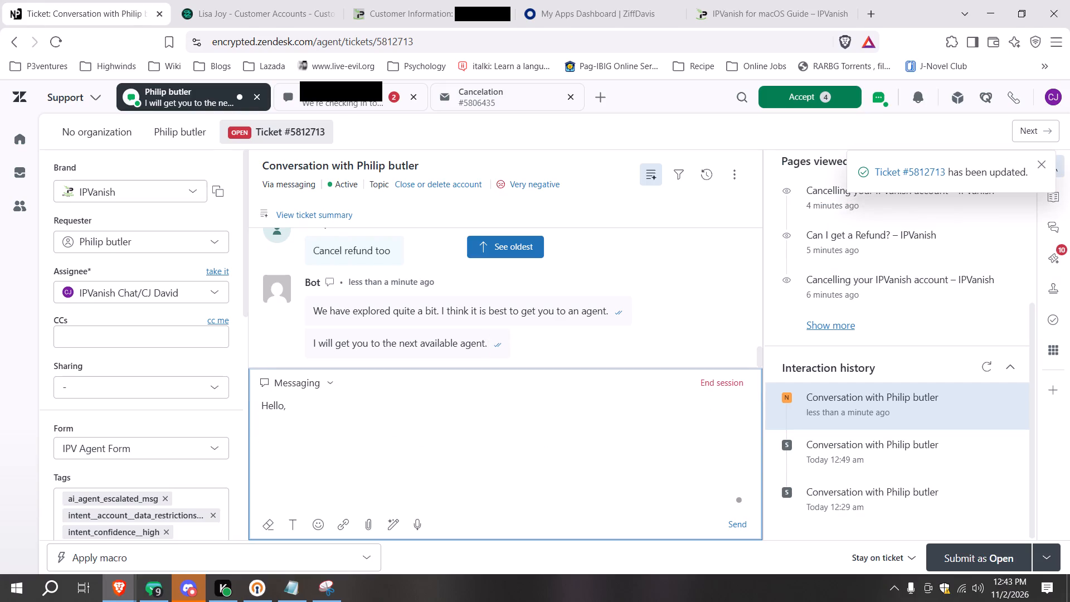
pyautogui.write('do you have new informatuio')
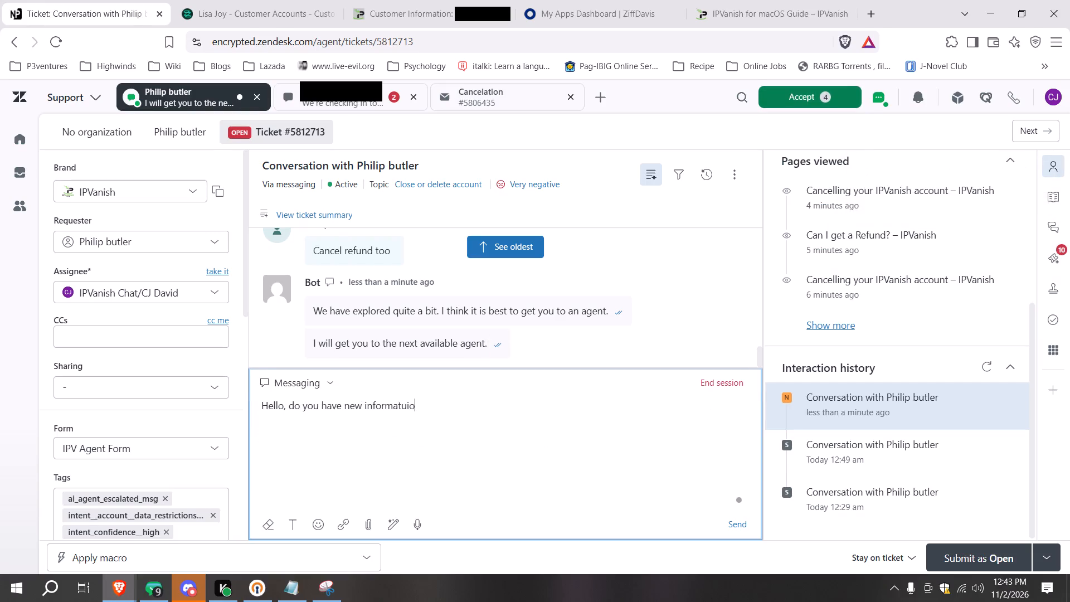
pyautogui.press('BackSpace')
pyautogui.press('BackSpace')
pyautogui.press('BackSpace')
pyautogui.write('ion for us about the account?')
pyautogui.press('Return')
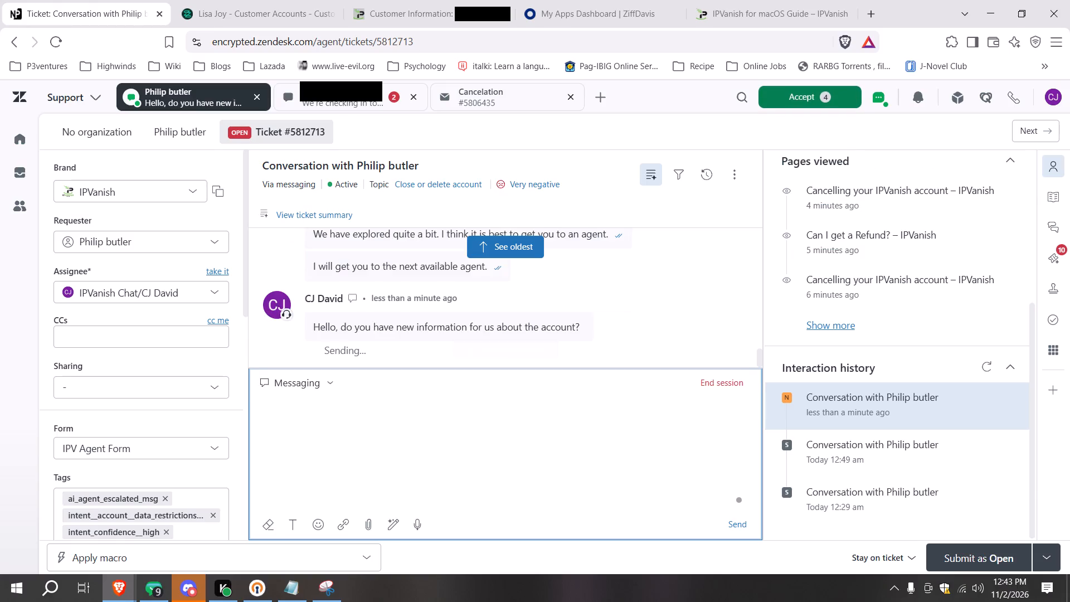
# Copy the requester's email address from the ticket and search for it in Zuora Billing.
pyautogui.scroll(9, 828, 410)
pyautogui.click(1009, 202)
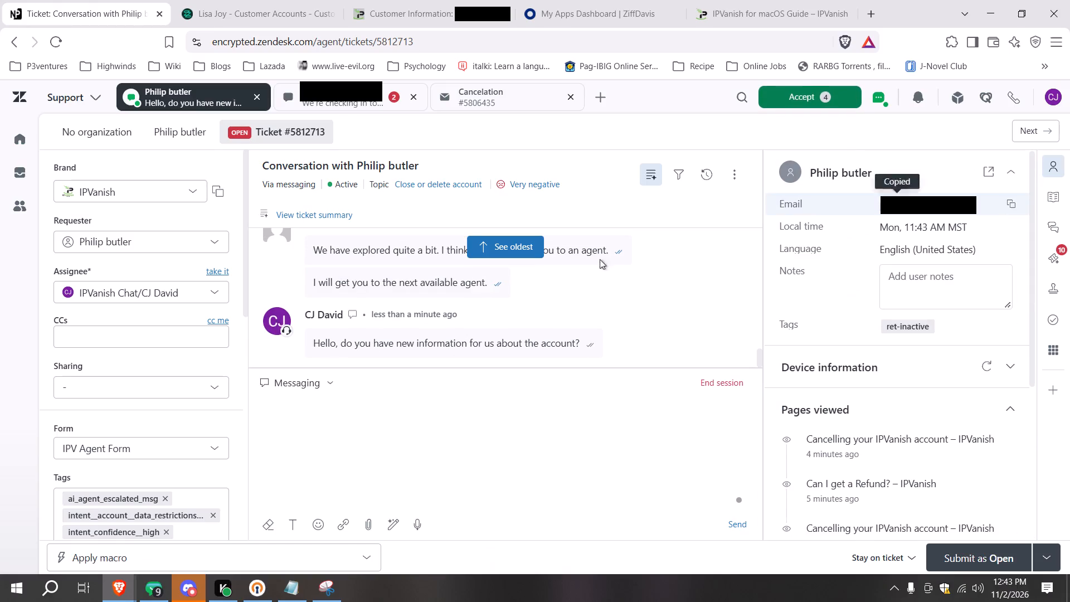
pyautogui.click(200, 0)
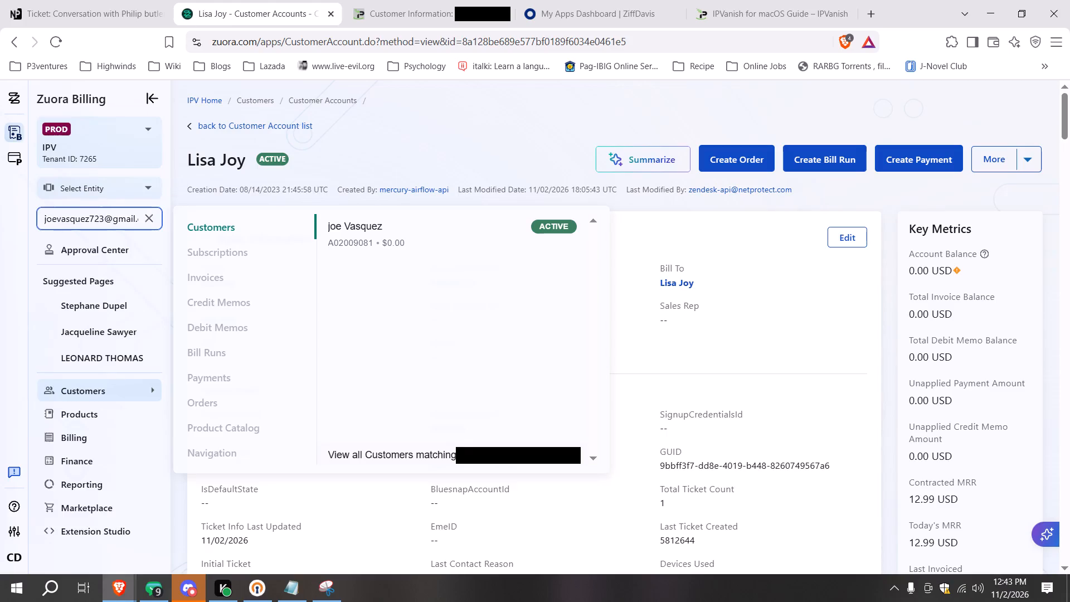
pyautogui.click(106, 235)
pyautogui.click(105, 216)
pyautogui.hotkey('ctrl', 'a')
pyautogui.hotkey('ctrl', 'v')
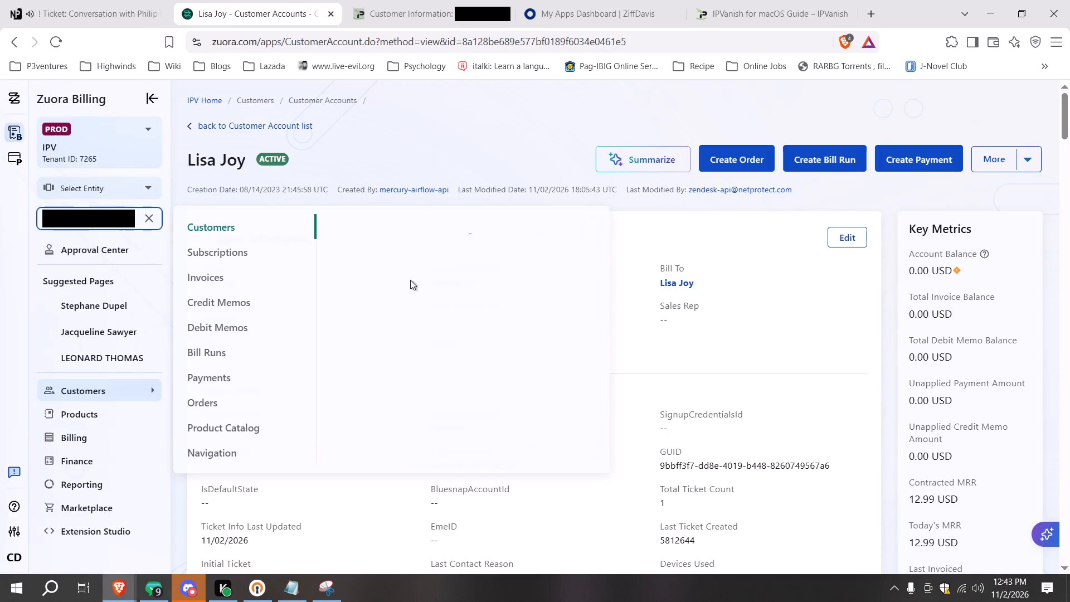
# Switch to the IPVanish admin site to look up the requester's account there.
pyautogui.click(434, 0)
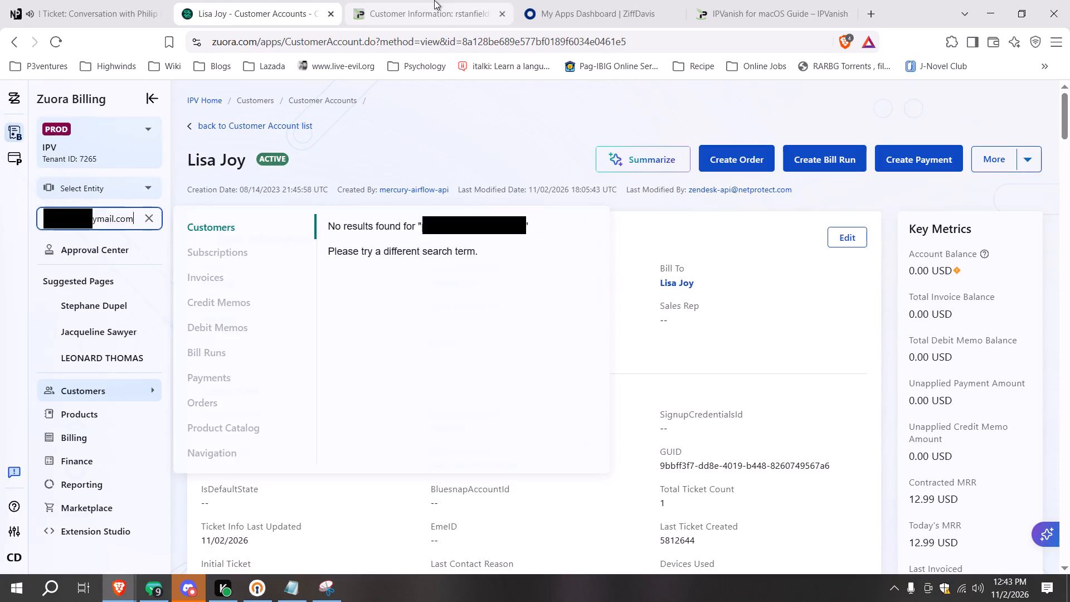
pyautogui.scroll(7, 388, 236)
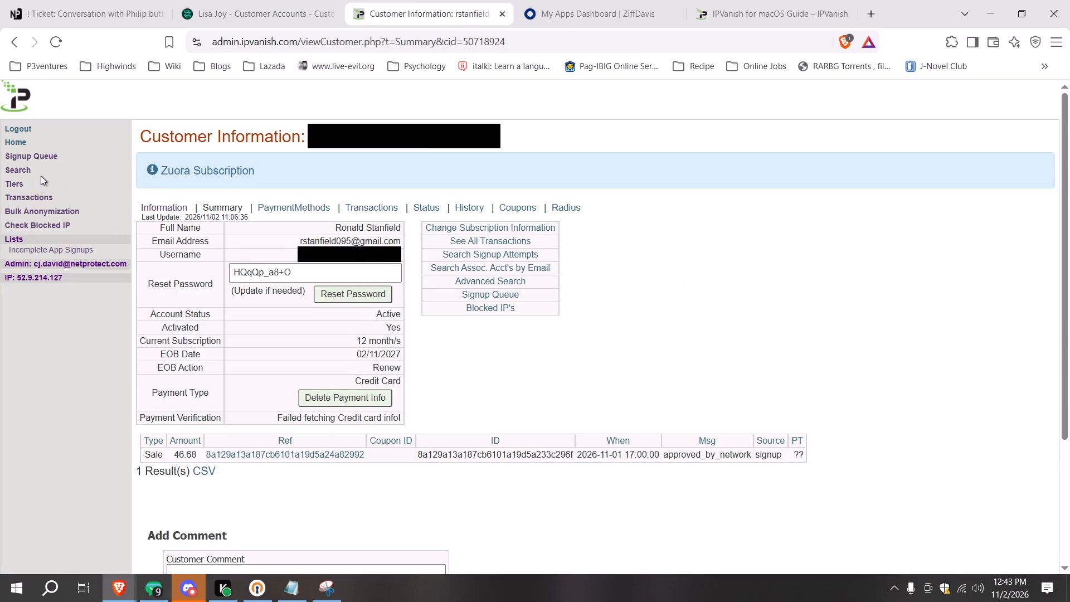
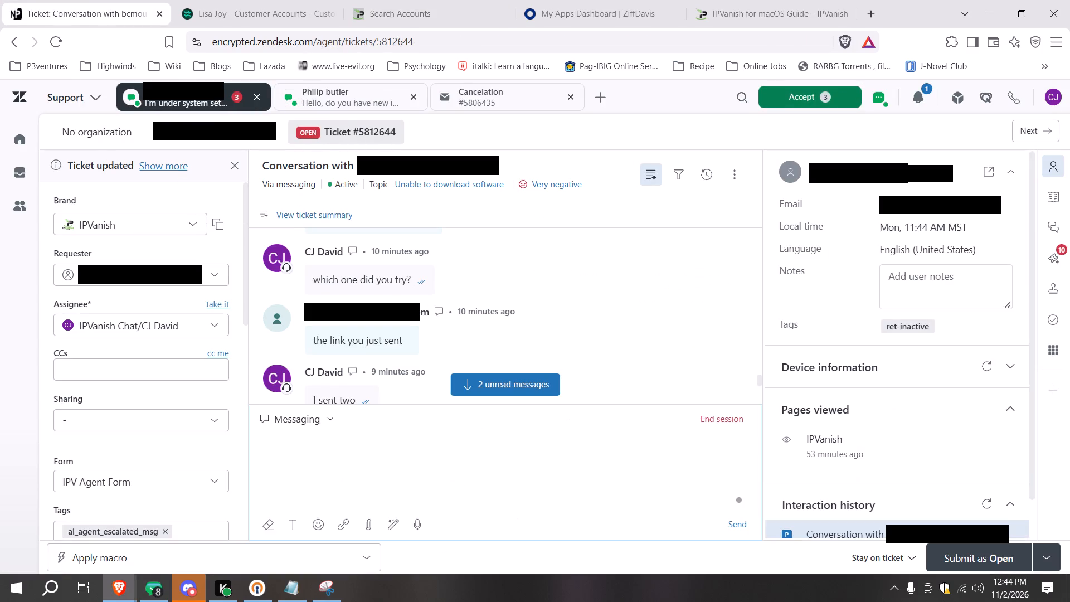
pyautogui.scroll(-11, 552, 324)
pyautogui.click(594, 465)
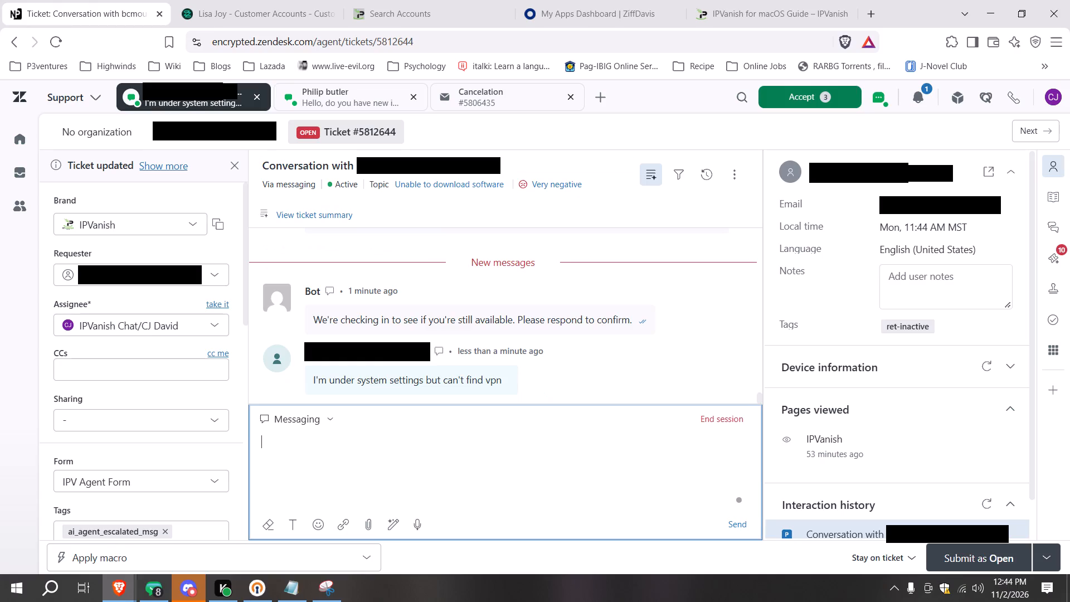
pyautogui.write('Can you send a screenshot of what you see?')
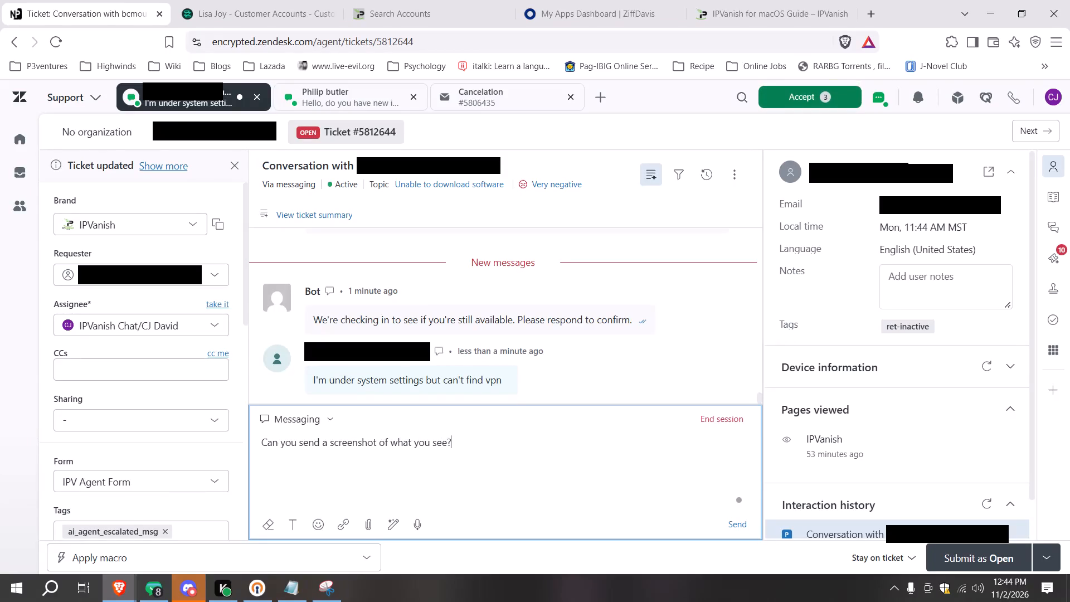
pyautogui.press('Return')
# Open the macOS IKEv2 Setup article on the IPVanish support site and review where the VPN settings are found.
pyautogui.click(825, 0)
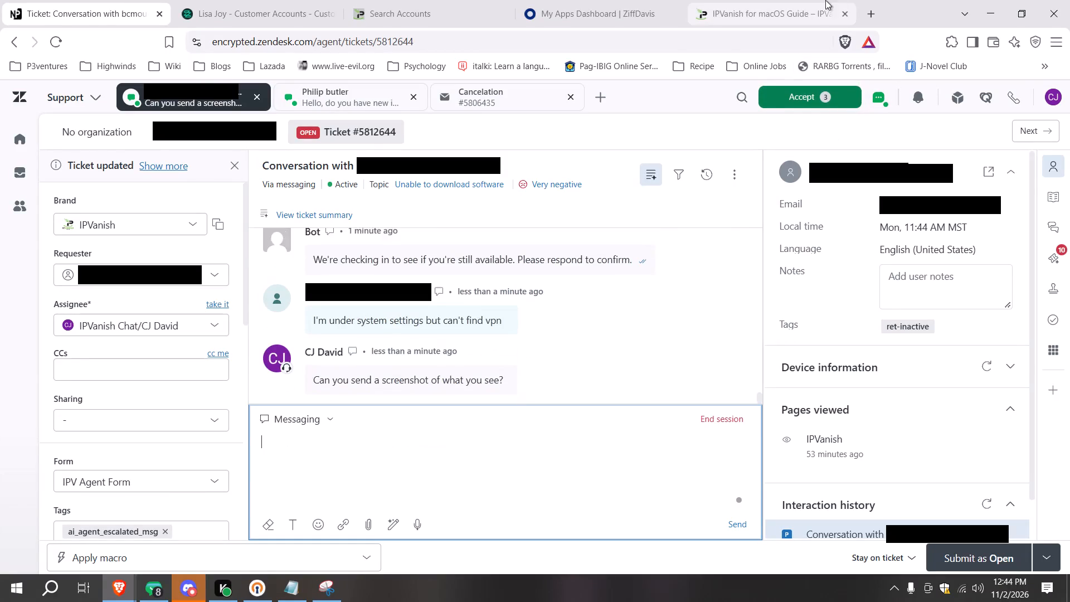
pyautogui.click(31, 46)
pyautogui.click(31, 46)
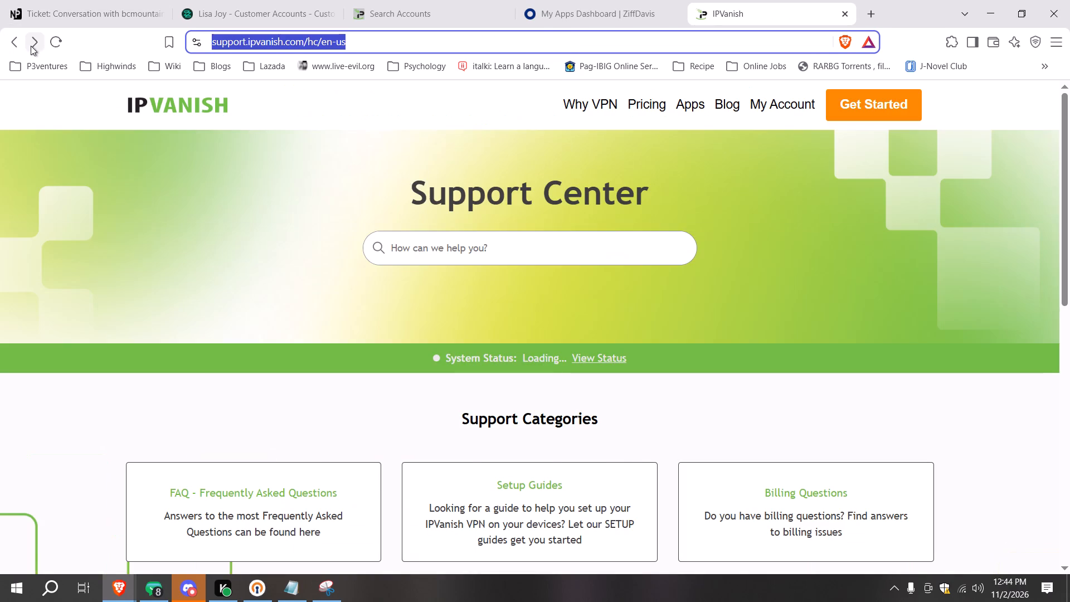
pyautogui.scroll(-1, 570, 235)
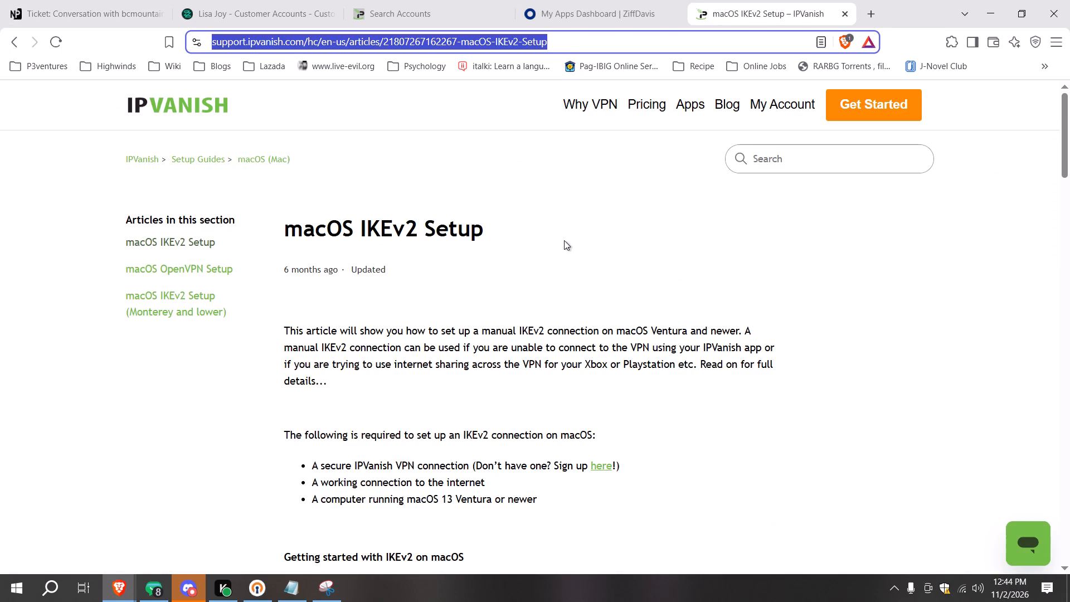
pyautogui.scroll(-3, 609, 294)
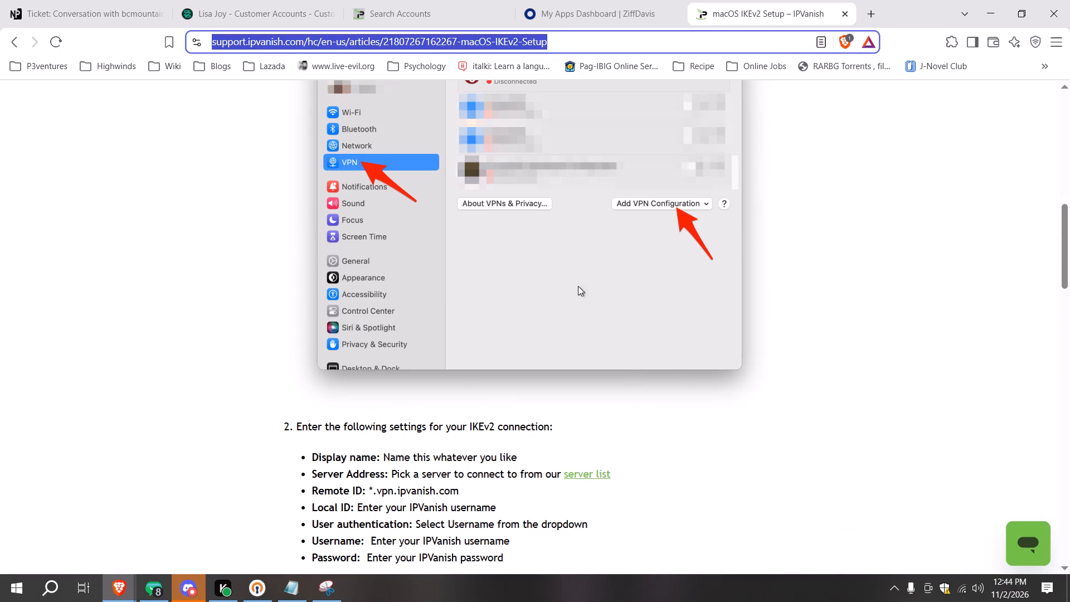
pyautogui.scroll(1, 632, 317)
pyautogui.click(0, 0)
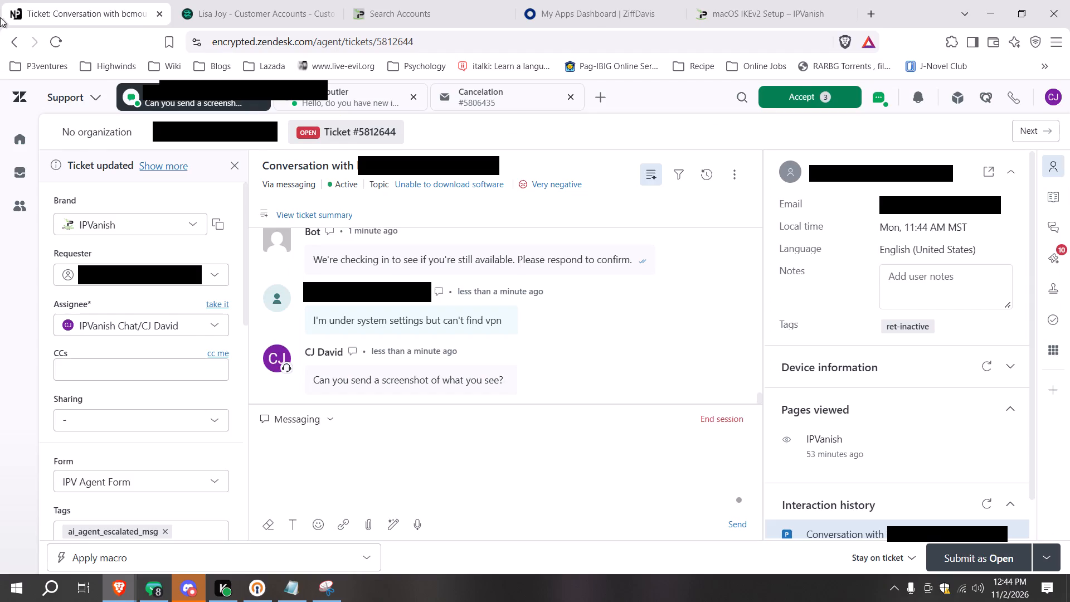
pyautogui.click(29, 178)
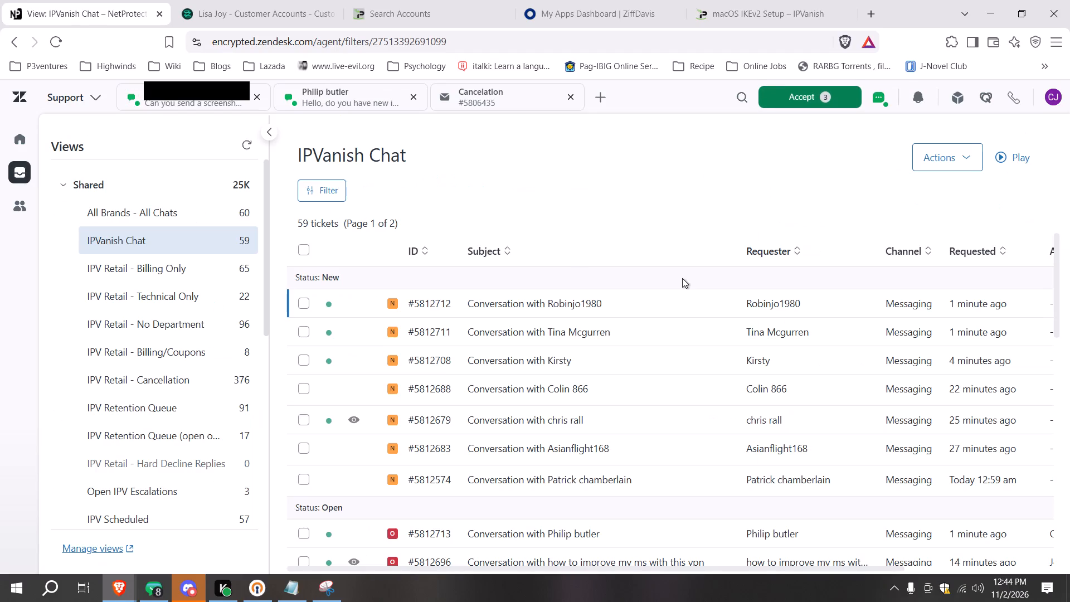
pyautogui.click(631, 300)
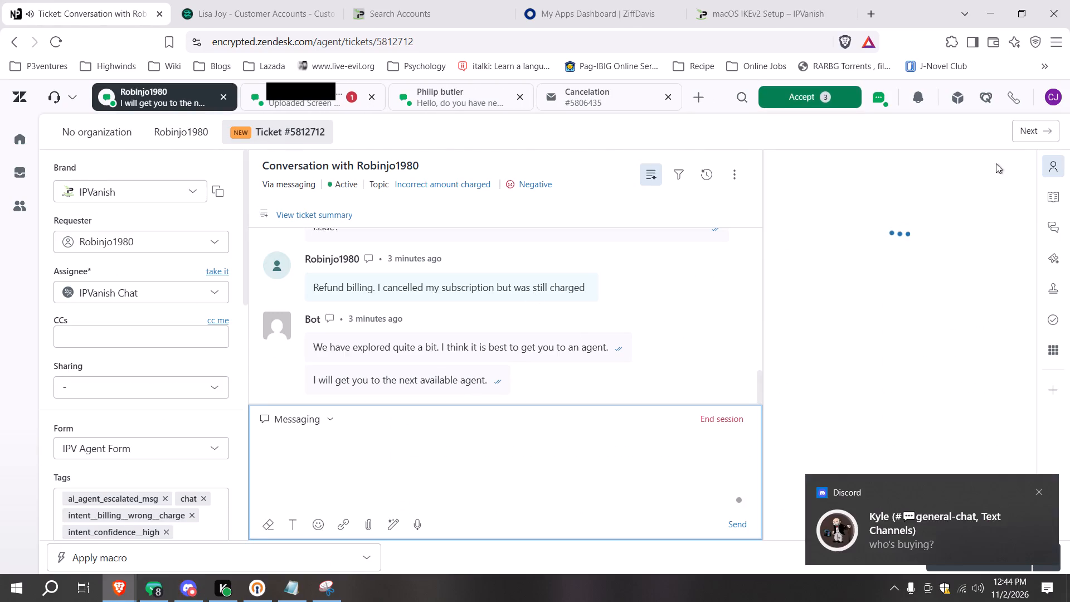
pyautogui.click(1032, 134)
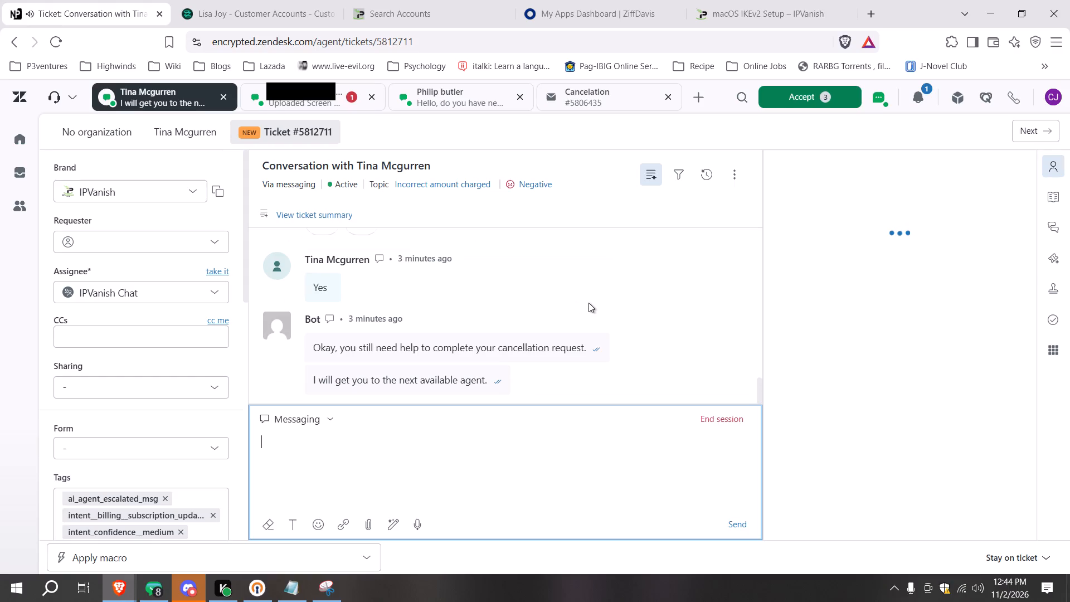
pyautogui.scroll(3, 588, 304)
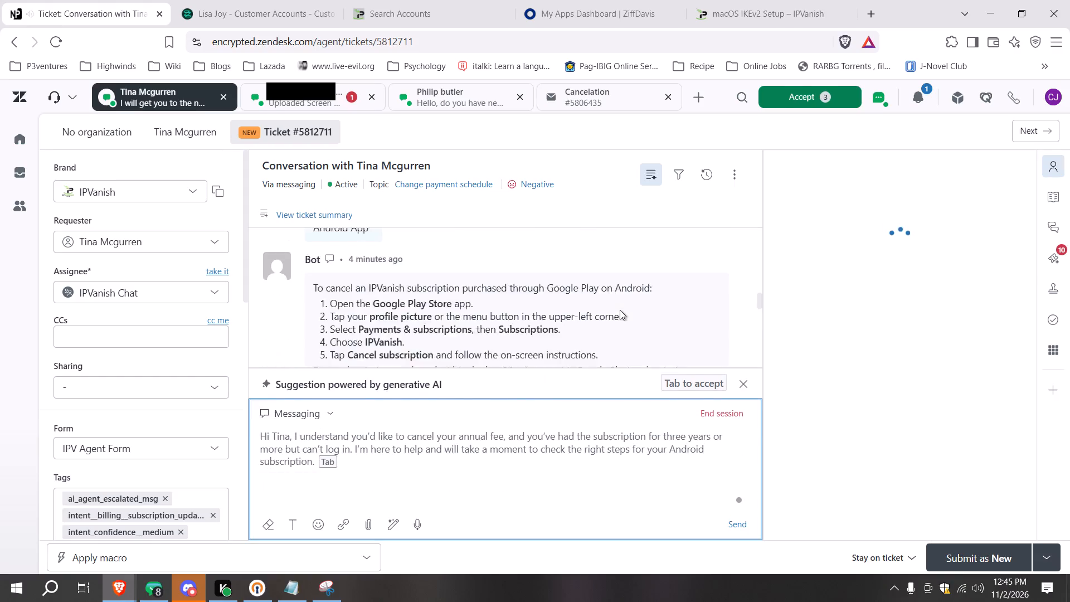
pyautogui.scroll(1, 620, 310)
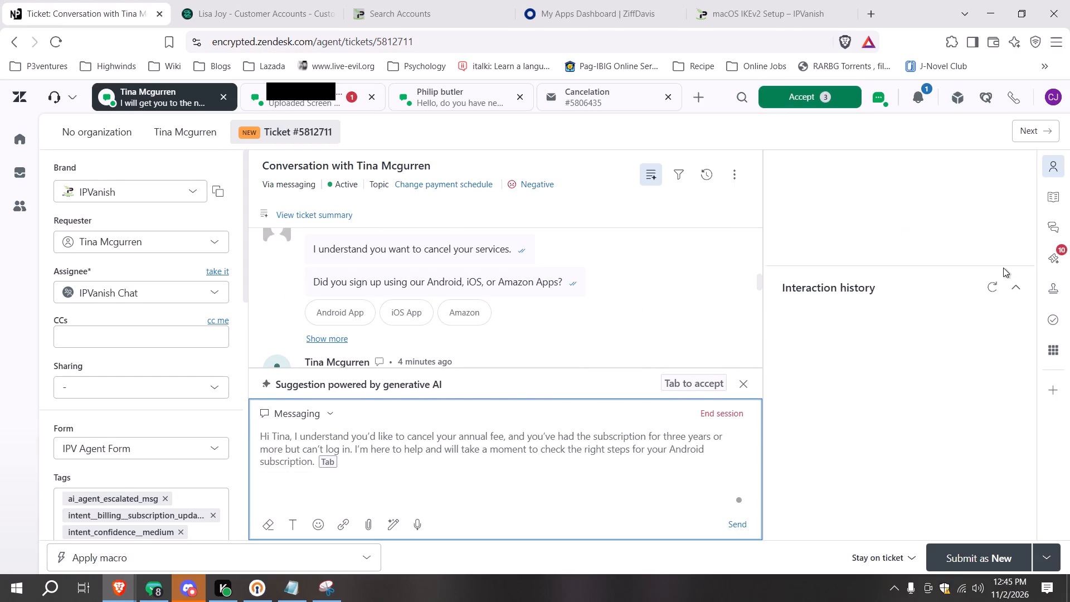
pyautogui.scroll(4, 1001, 268)
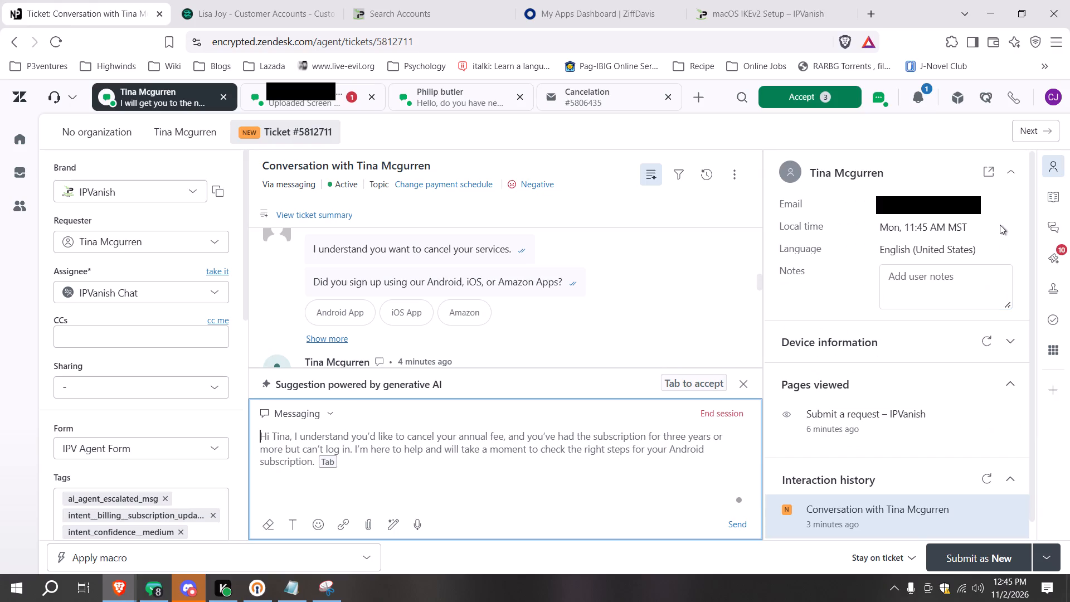
# Copy the requester's email address from ticket #5812711 and search for it in Zuora Billing.
pyautogui.click(1015, 203)
pyautogui.click(276, 0)
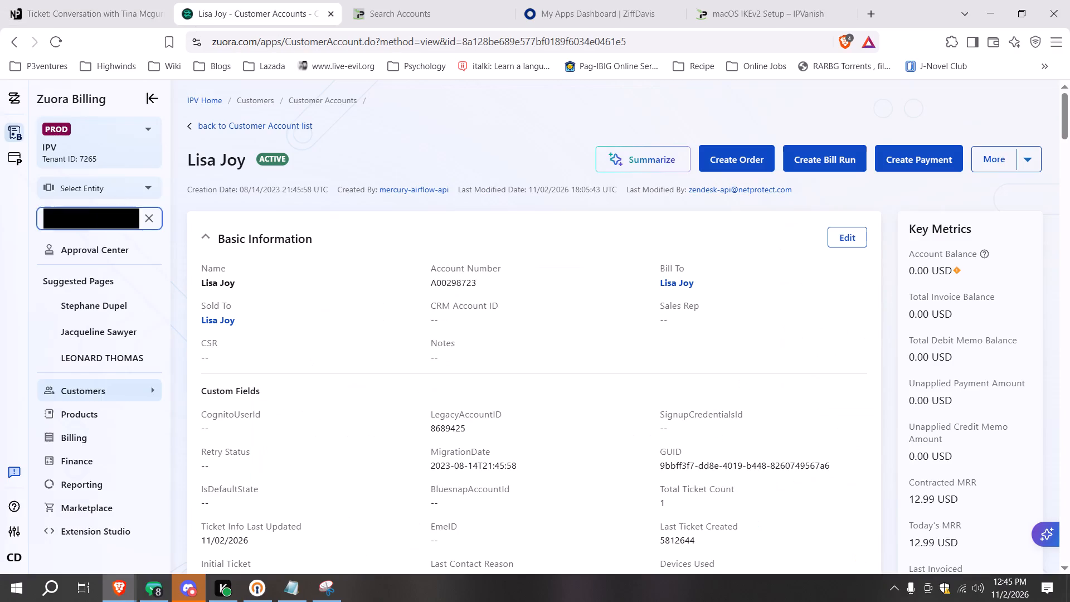
pyautogui.click(94, 211)
pyautogui.hotkey('ctrl', 'a')
pyautogui.hotkey('ctrl', 'v')
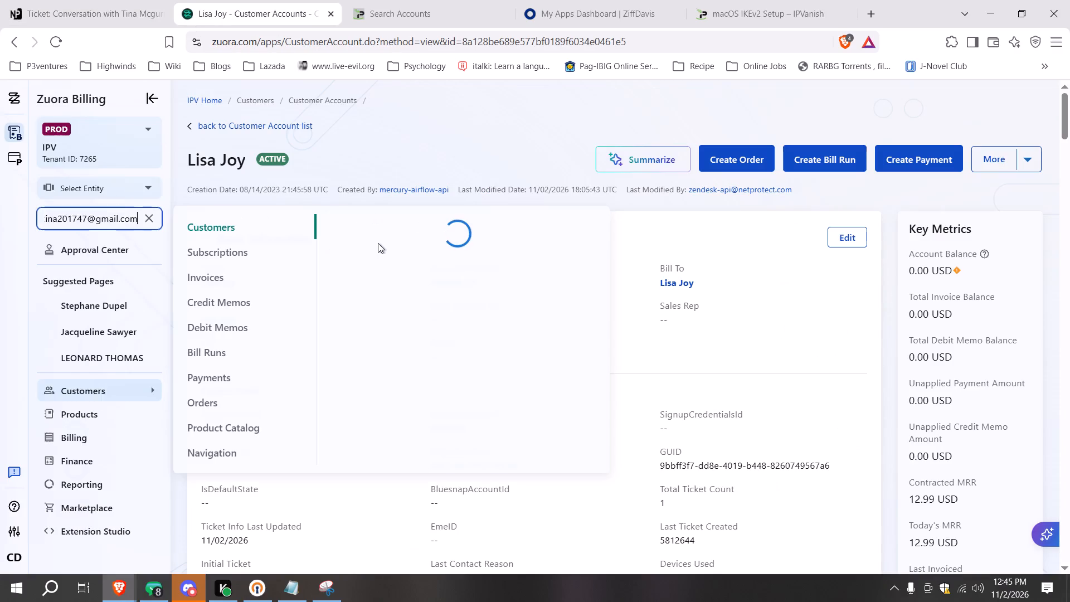
# Search for the requester's email address among the accounts on the IPVanish admin site.
pyautogui.click(430, 0)
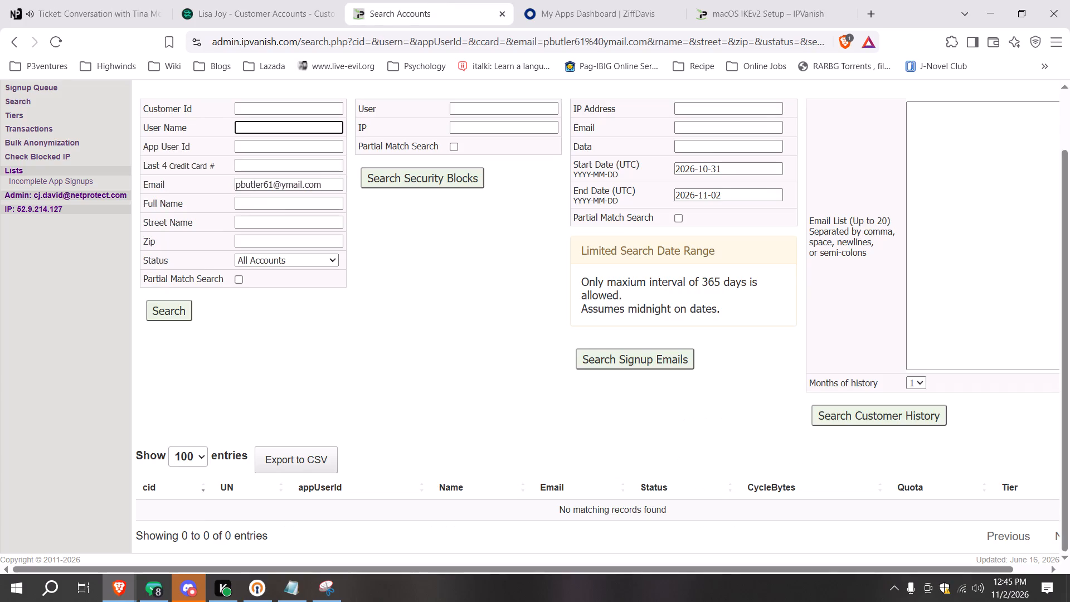
pyautogui.click(280, 185)
pyautogui.hotkey('ctrl', 'a')
pyautogui.hotkey('ctrl', 'v')
pyautogui.click(173, 301)
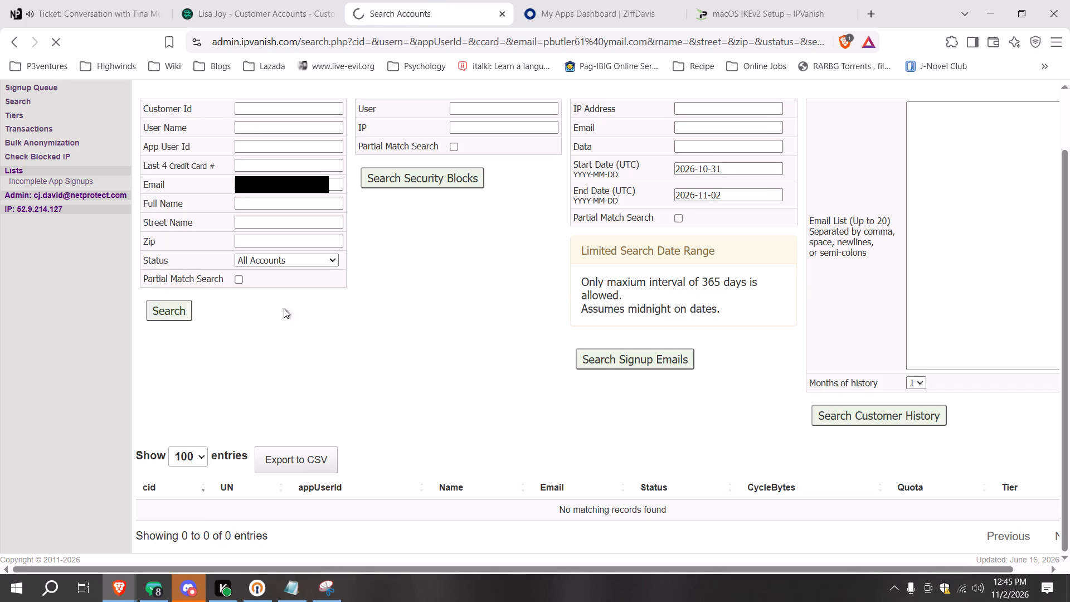
pyautogui.scroll(-3, 437, 277)
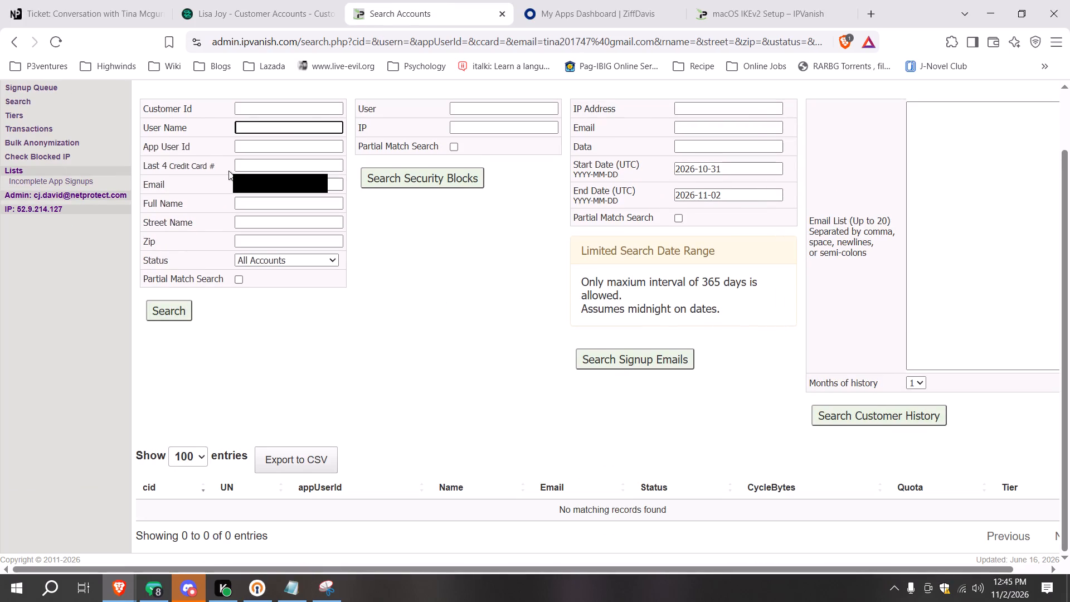
pyautogui.click(57, 0)
pyautogui.click(594, 293)
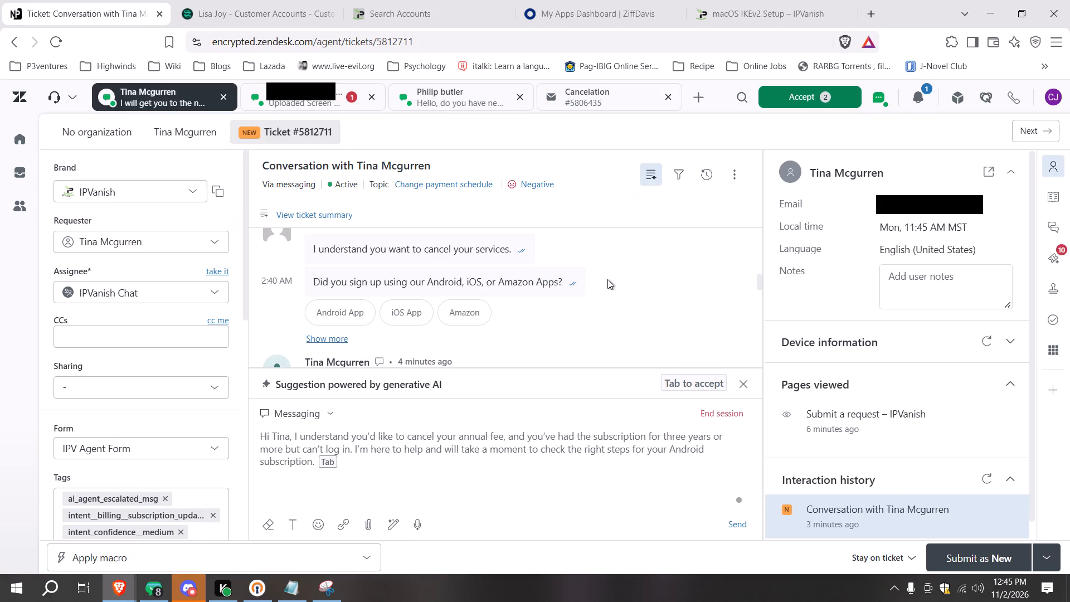
pyautogui.press('Up')
pyautogui.press('Up')
pyautogui.press('Up')
pyautogui.press('Up')
pyautogui.press('Up')
pyautogui.press('Up')
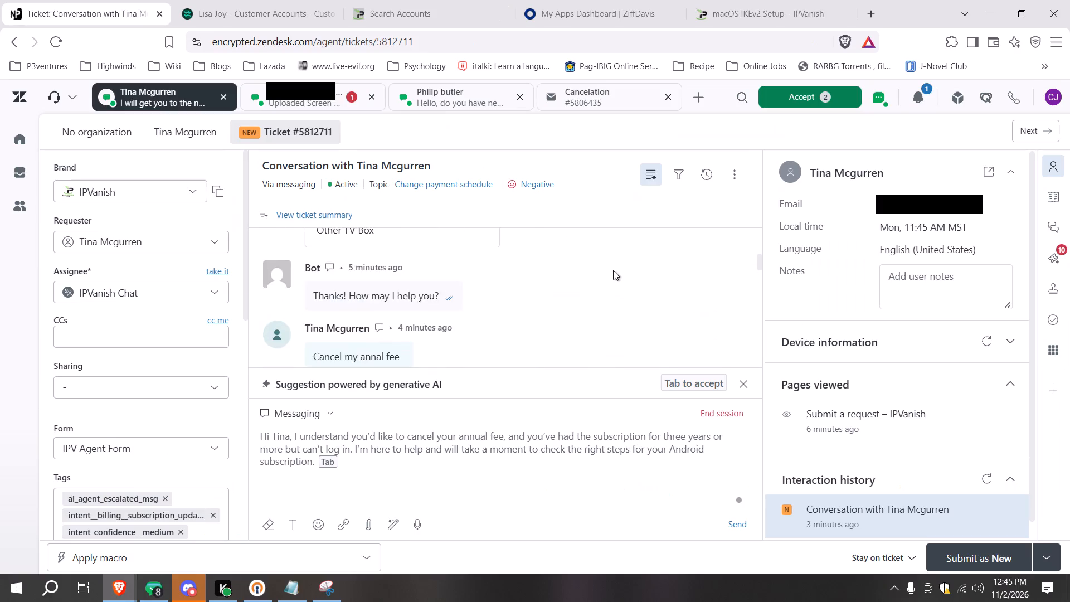
pyautogui.press('Up')
pyautogui.press('Up')
pyautogui.press('Down')
pyautogui.press('Down')
pyautogui.press('Down')
pyautogui.press('Down')
pyautogui.press('Down')
pyautogui.press('Down')
pyautogui.press('Down')
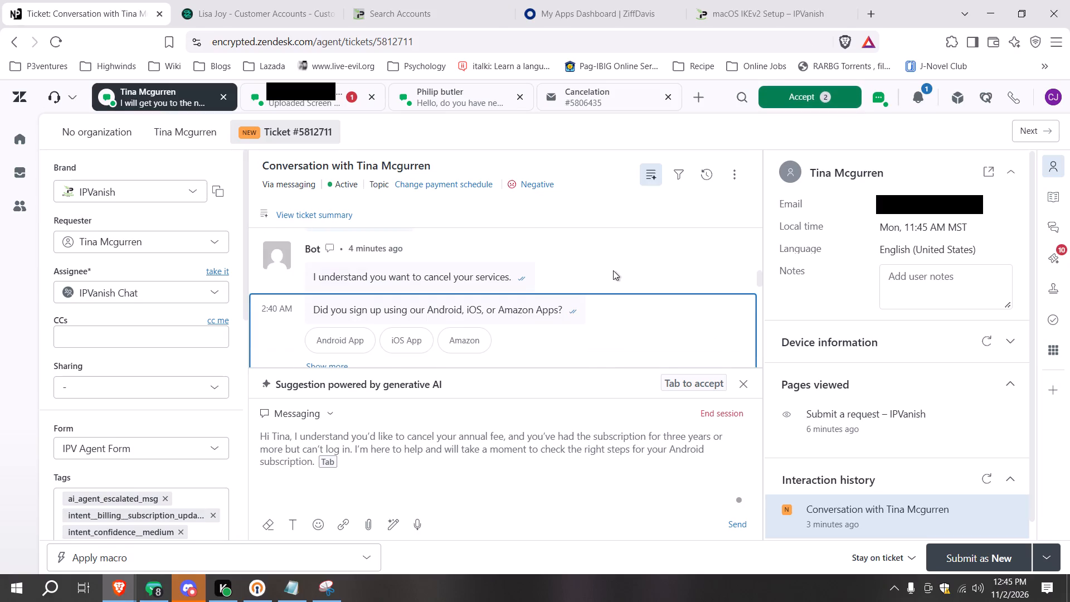
pyautogui.press('Down')
pyautogui.press('Down')
pyautogui.press('Down')
pyautogui.press('Down')
pyautogui.press('Down')
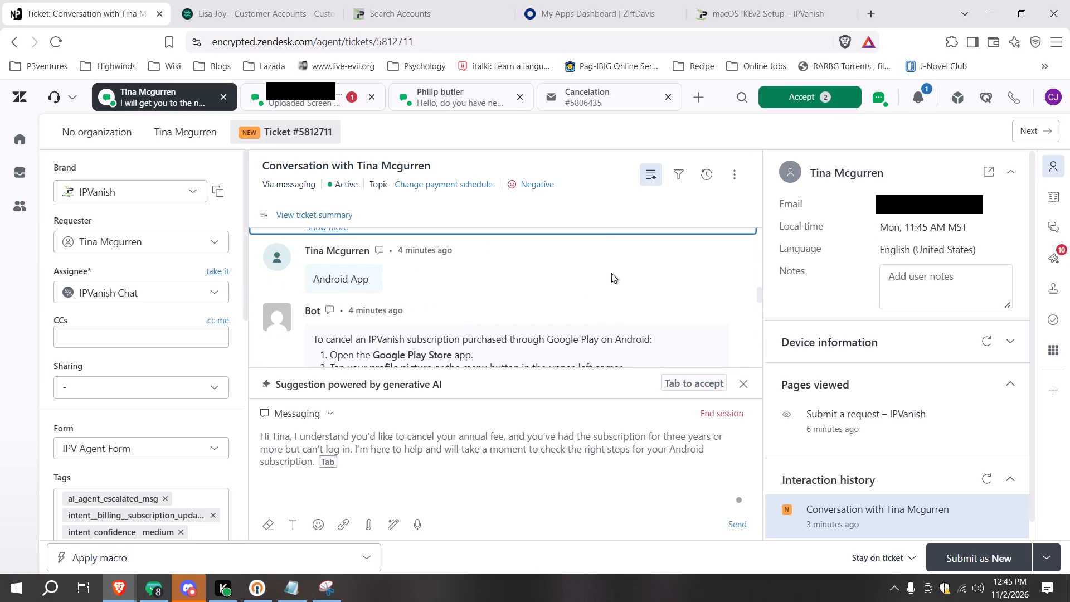
# Copy the requester's name from the ticket, search for it in Zuora Billing and open the matching customer account.
pyautogui.moveTo(920, 171); pyautogui.dragTo(800, 185)
pyautogui.hotkey('ctrl', 'c')
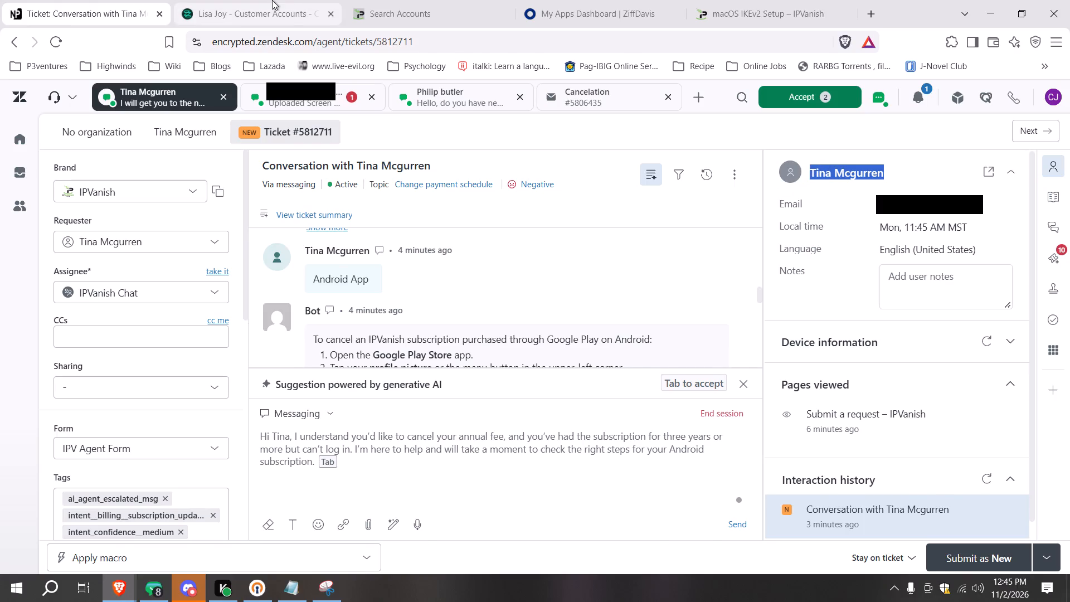
pyautogui.click(272, 0)
pyautogui.click(110, 227)
pyautogui.click(113, 218)
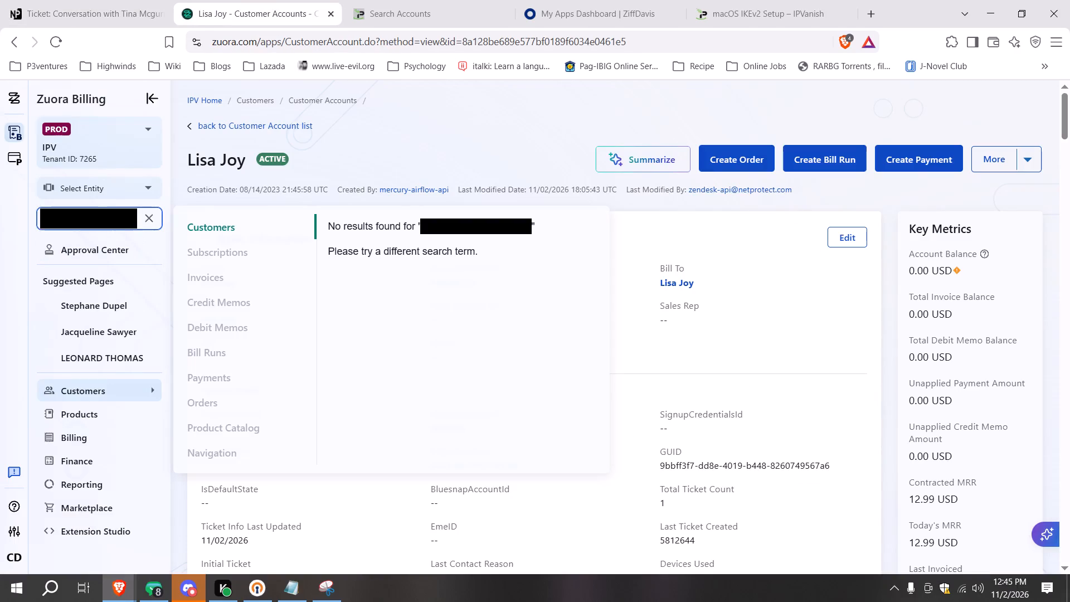
pyautogui.hotkey('ctrl', 'a')
pyautogui.hotkey('ctrl', 'v')
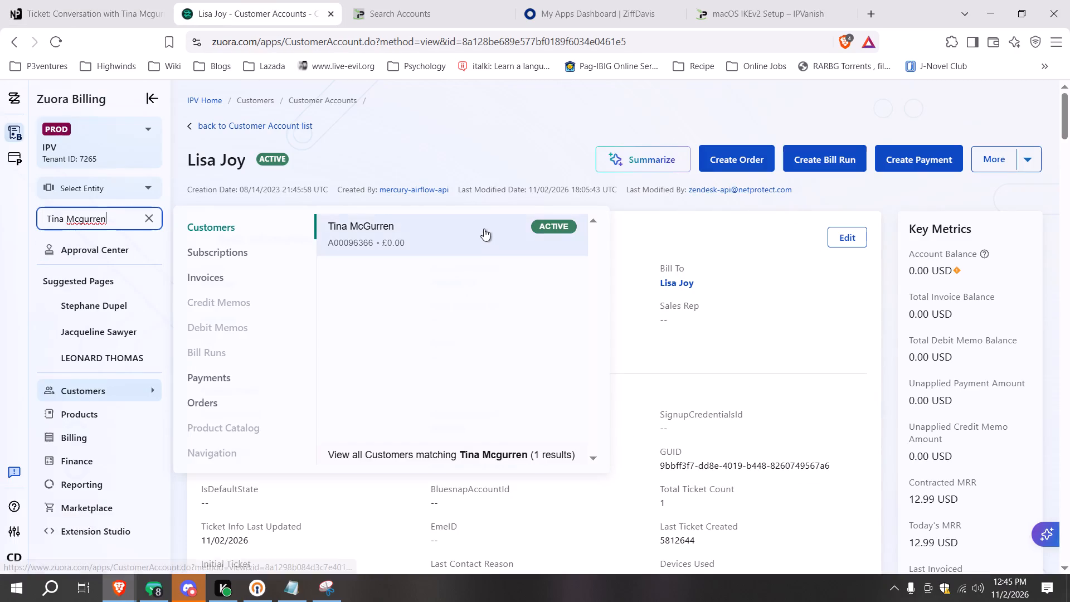
pyautogui.click(484, 229)
# Examine the Zuora account's payment method, subscription and invoices, and compare its details with the requester's in the Zendesk ticket.
pyautogui.click(0, 0)
pyautogui.click(212, 0)
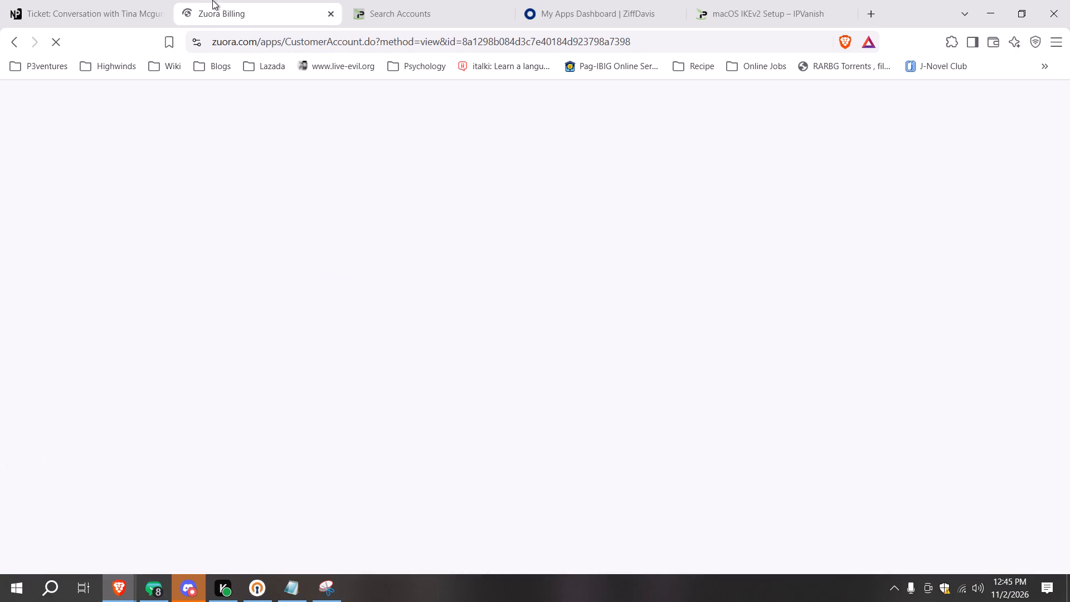
pyautogui.scroll(-2, 570, 324)
pyautogui.scroll(-1, 526, 313)
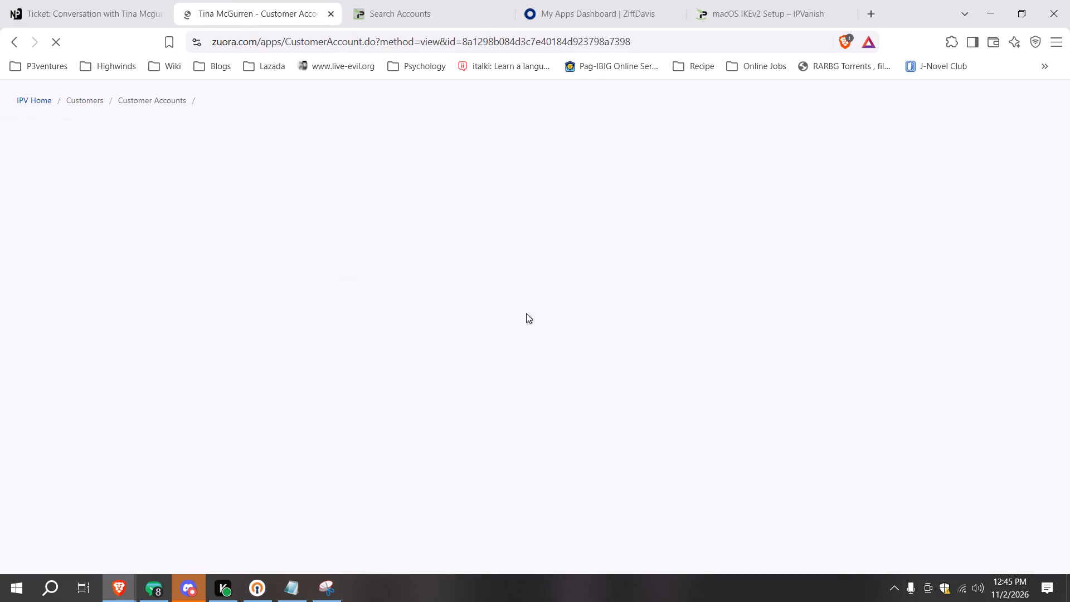
pyautogui.scroll(-10, 575, 336)
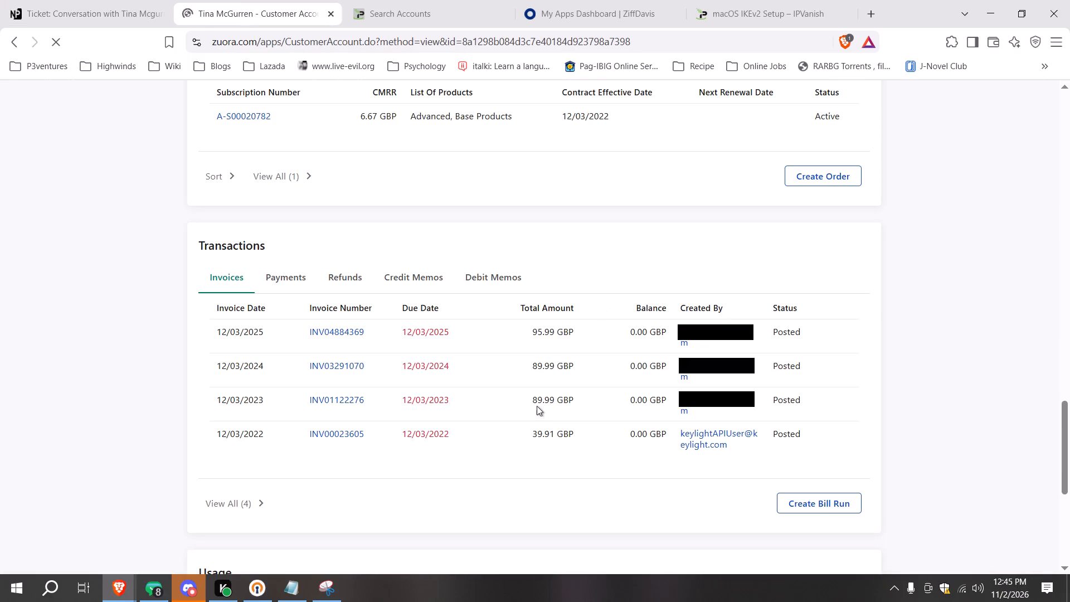
pyautogui.scroll(1, 602, 324)
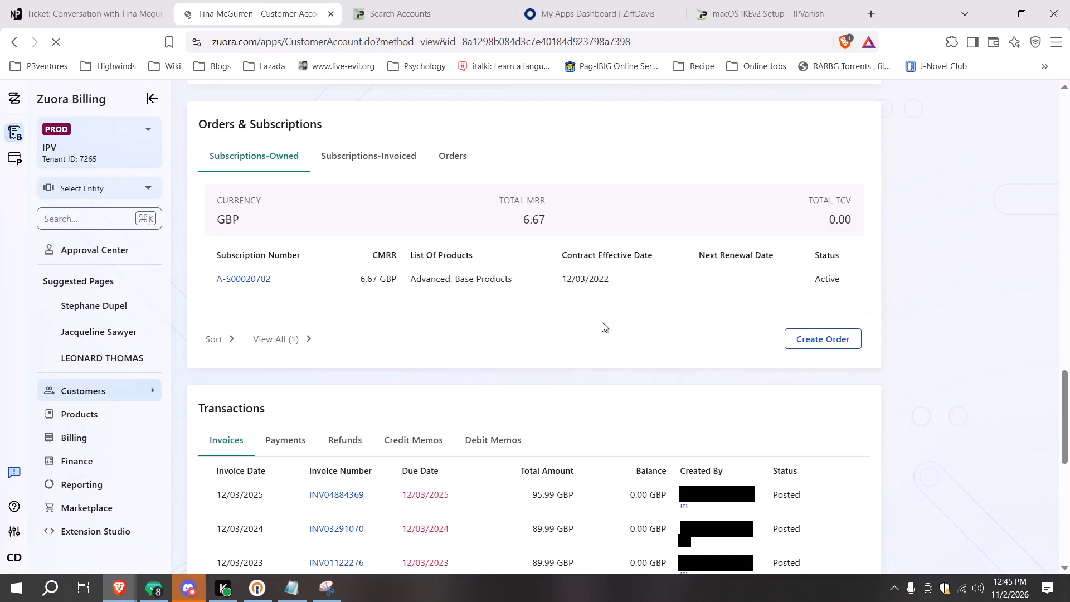
pyautogui.scroll(3, 641, 322)
pyautogui.scroll(-2, 627, 329)
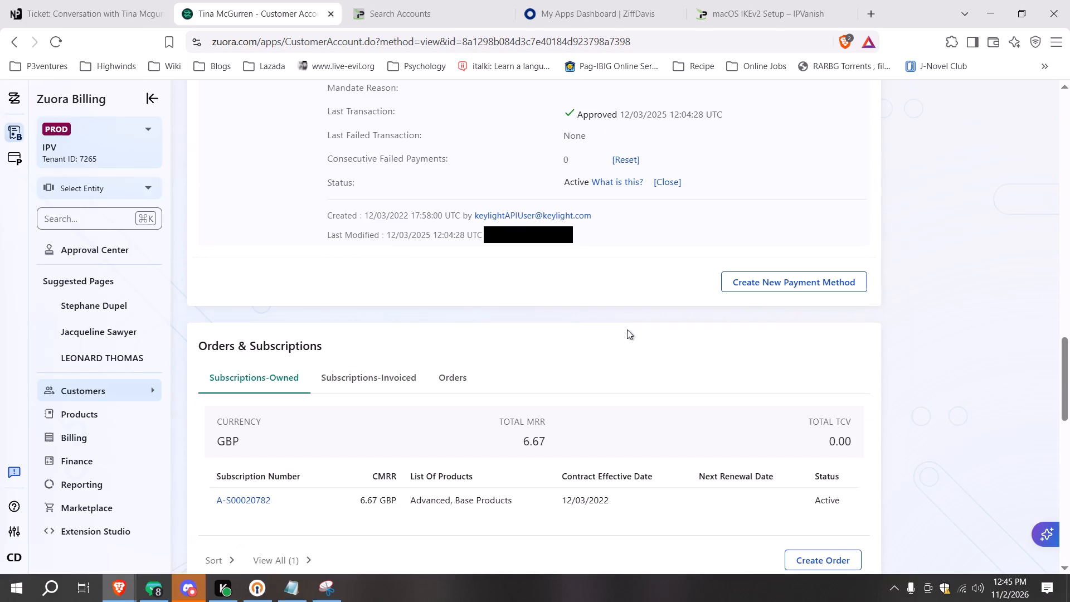
pyautogui.scroll(1, 644, 319)
pyautogui.click(0, 0)
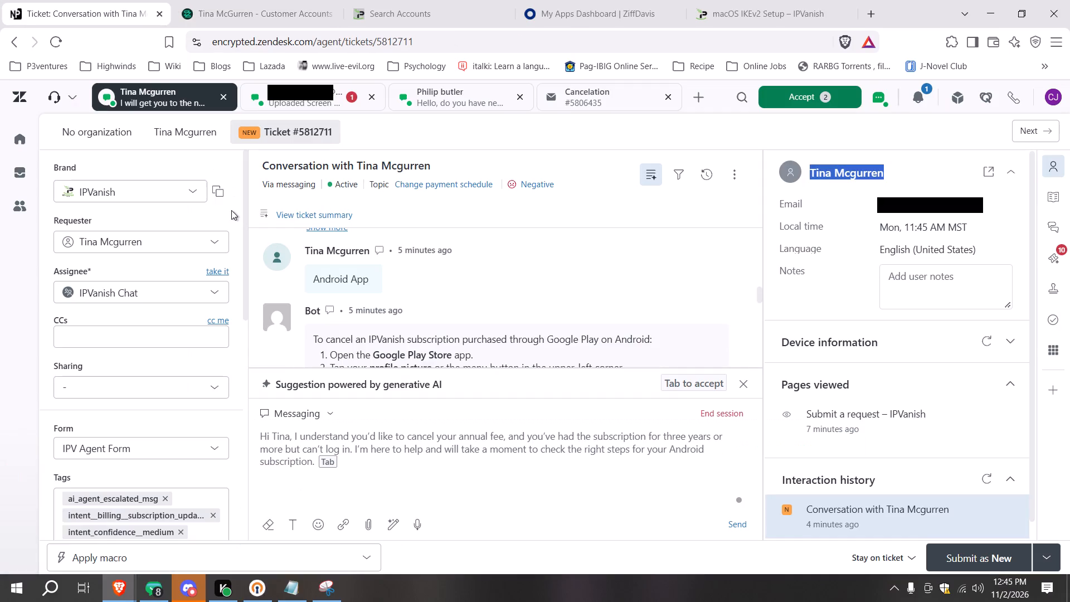
pyautogui.click(240, 0)
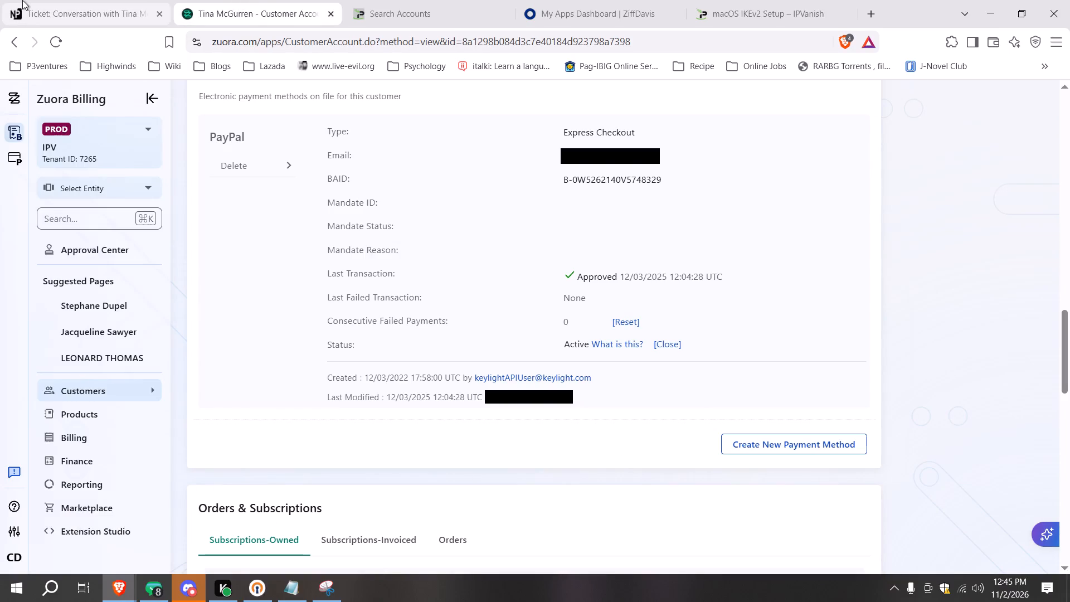
pyautogui.click(22, 0)
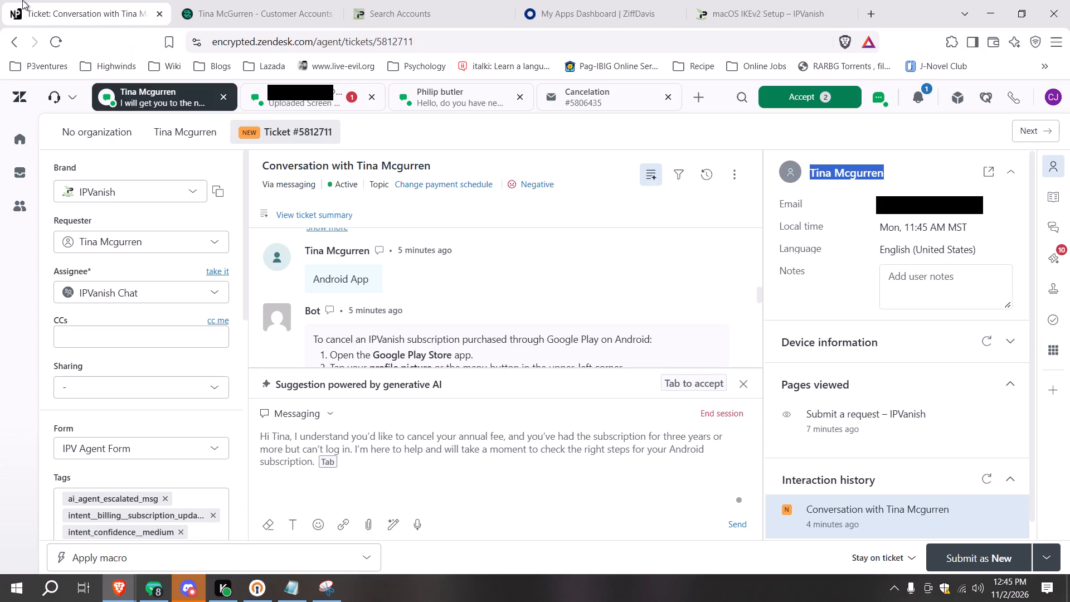
pyautogui.click(294, 0)
pyautogui.click(127, 0)
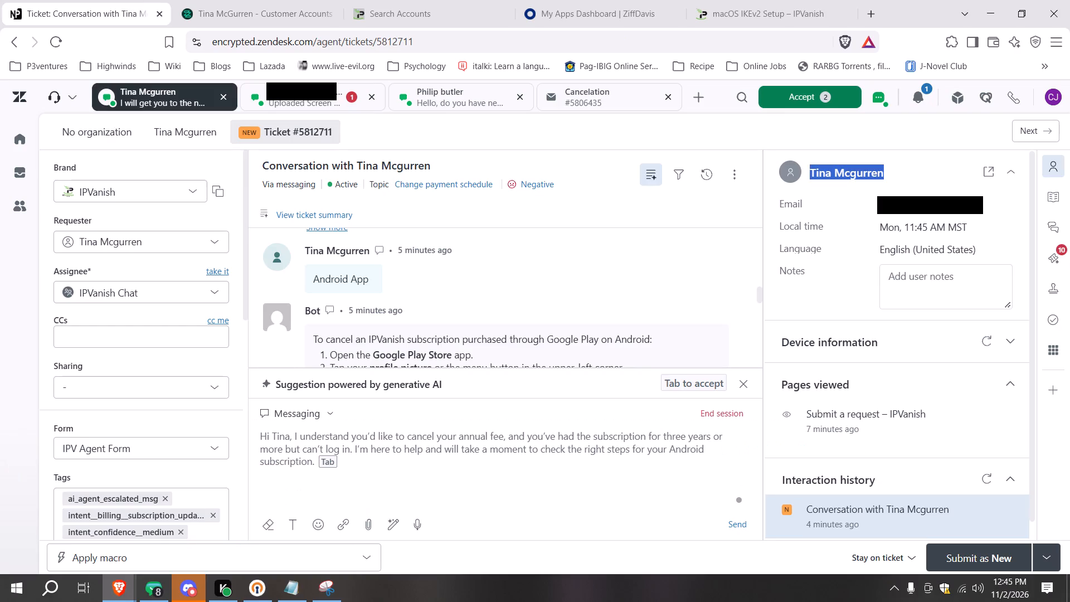
# Assign ticket #5812711 to yourself in Zendesk.
pyautogui.click(211, 280)
pyautogui.click(212, 272)
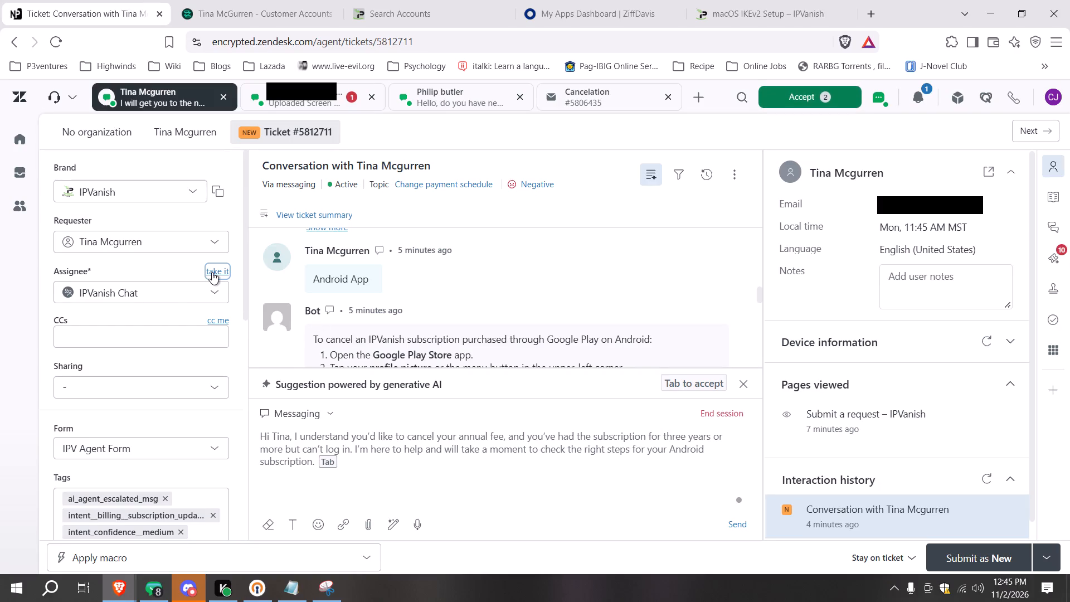
# Submit ticket #5812711 to save its new assignee.
pyautogui.click(945, 556)
pyautogui.click(292, 596)
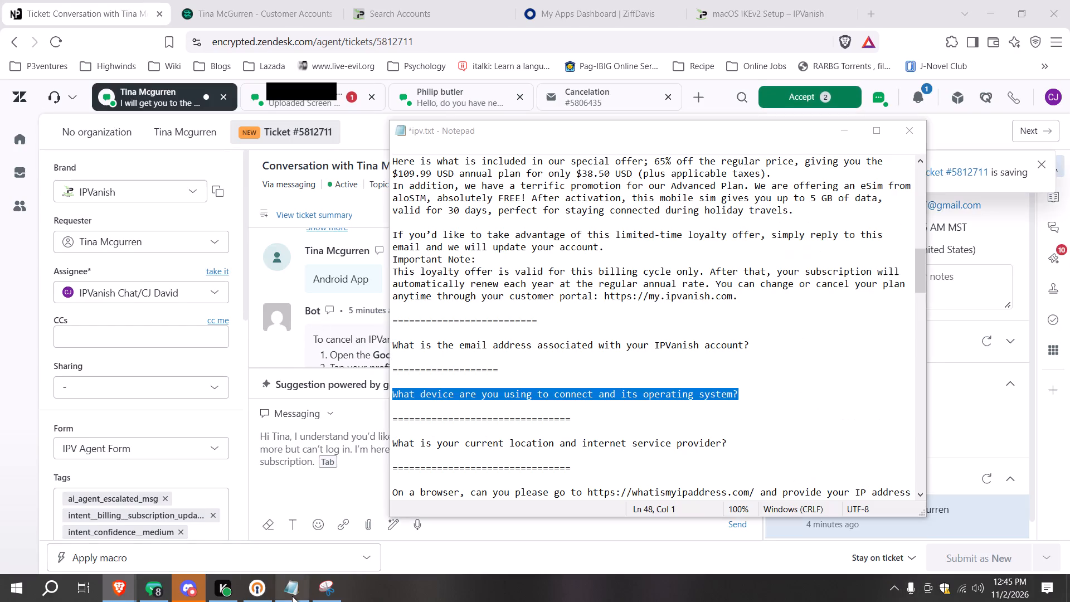
pyautogui.scroll(7, 614, 322)
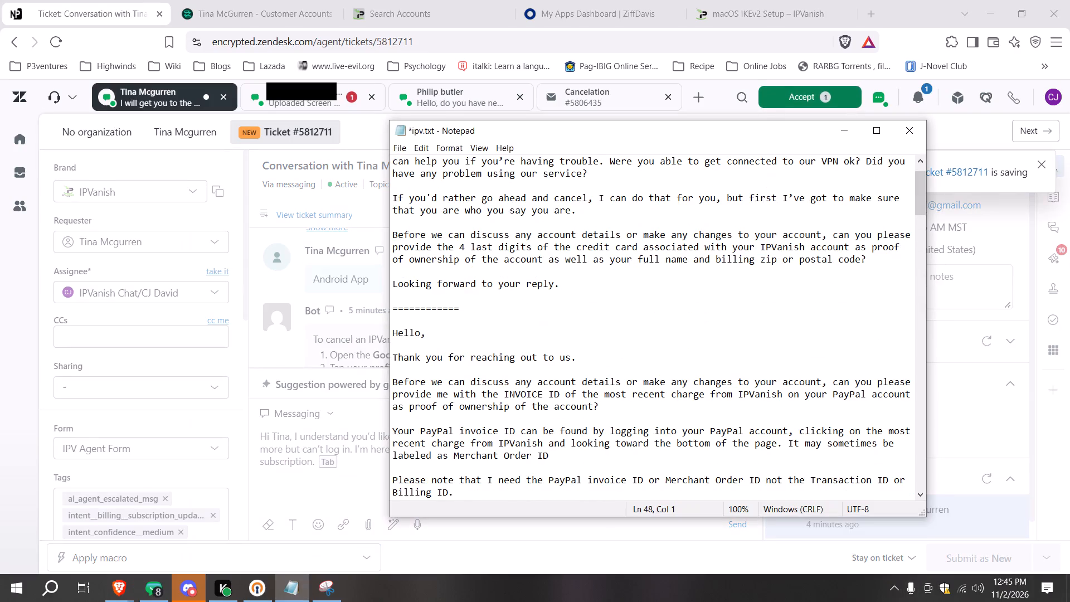
pyautogui.moveTo(461, 487); pyautogui.dragTo(376, 345)
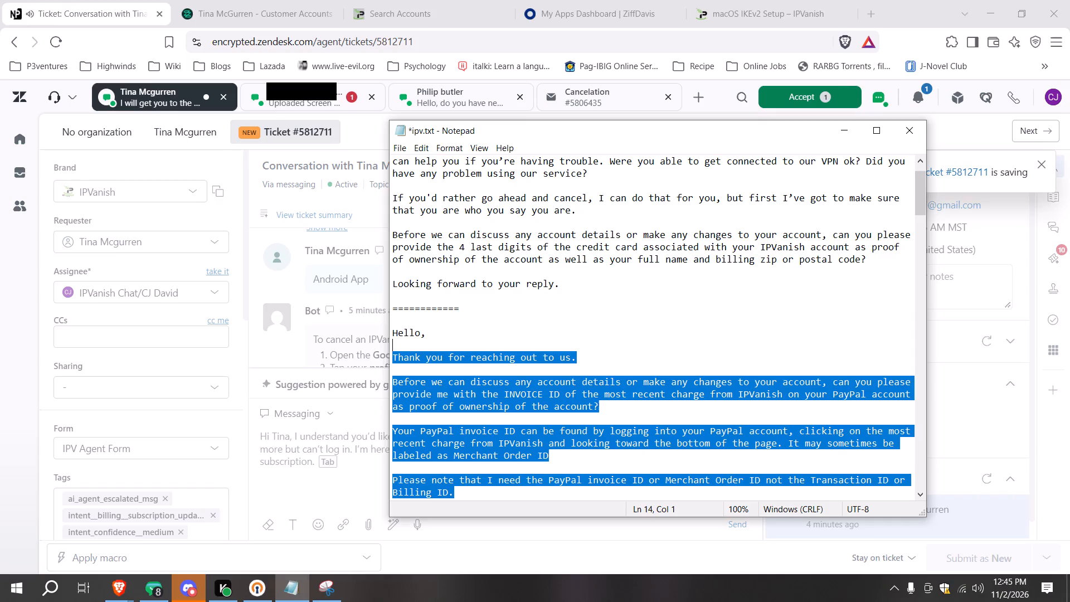
pyautogui.moveTo(376, 345); pyautogui.dragTo(376, 338)
pyautogui.hotkey('ctrl', 'c')
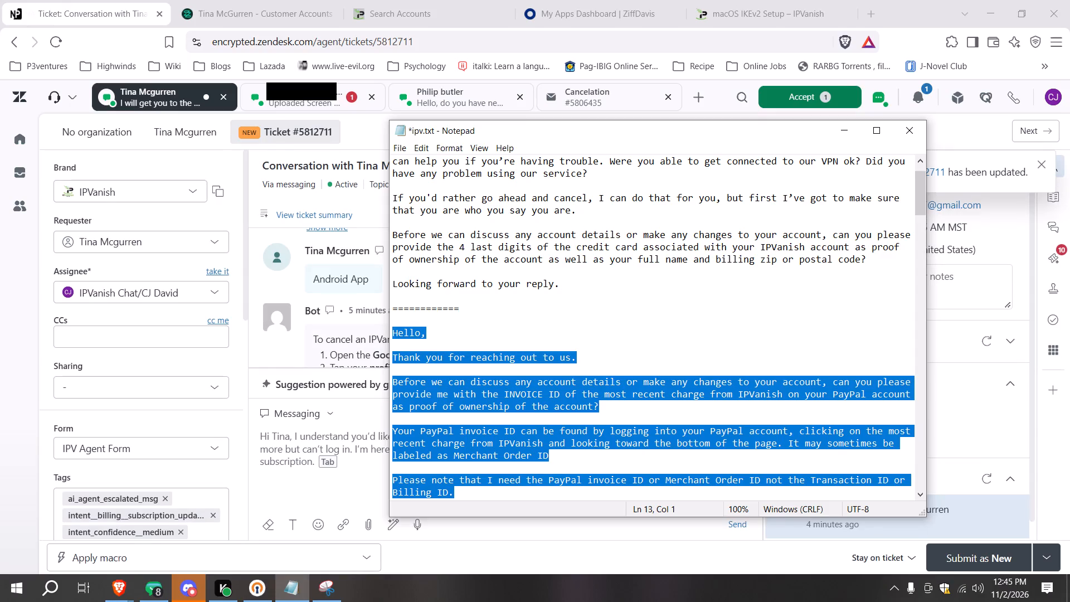
pyautogui.click(275, 459)
pyautogui.hotkey('ctrl', 'v')
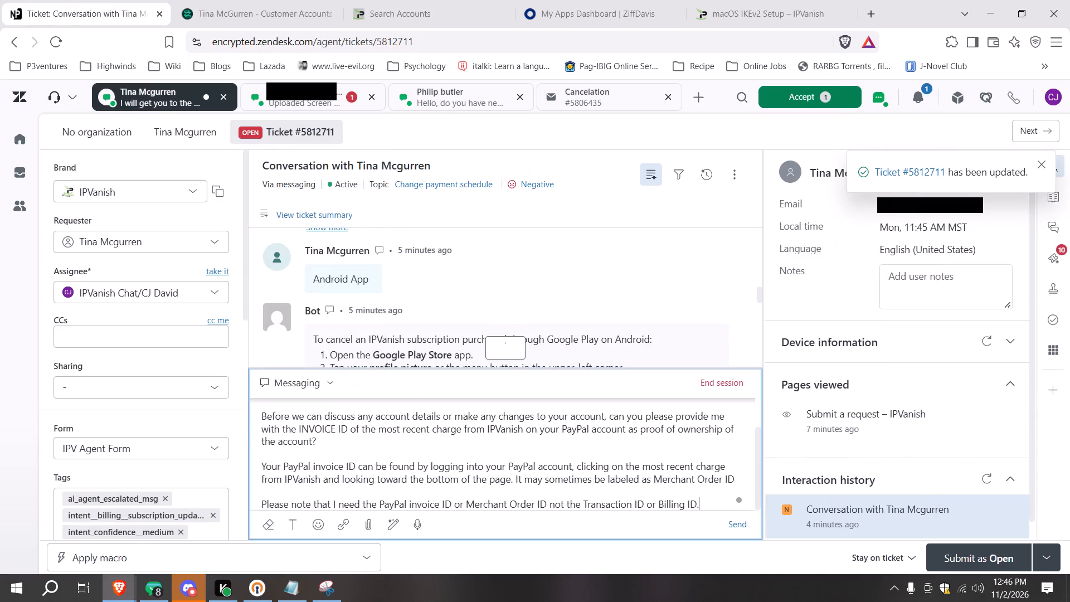
pyautogui.press('Return')
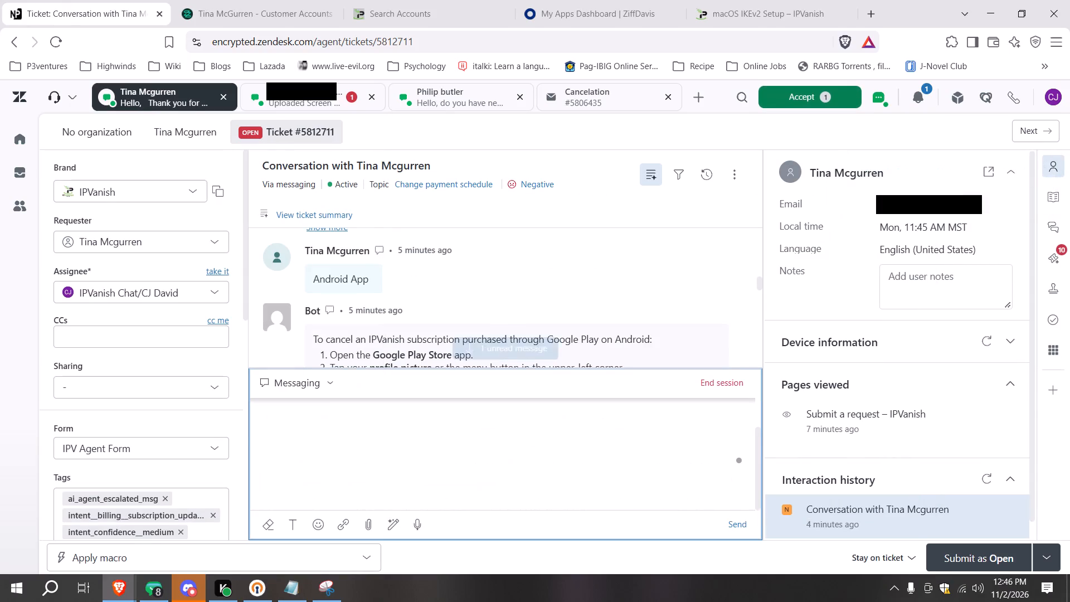
pyautogui.click(255, 0)
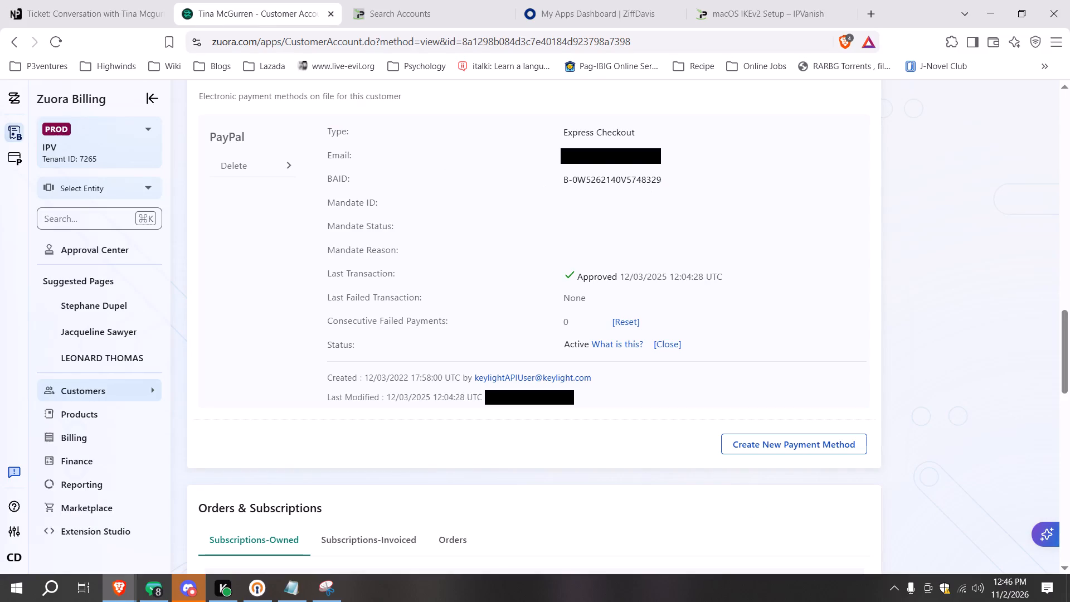
pyautogui.scroll(1, 647, 174)
pyautogui.rightClick(395, 118)
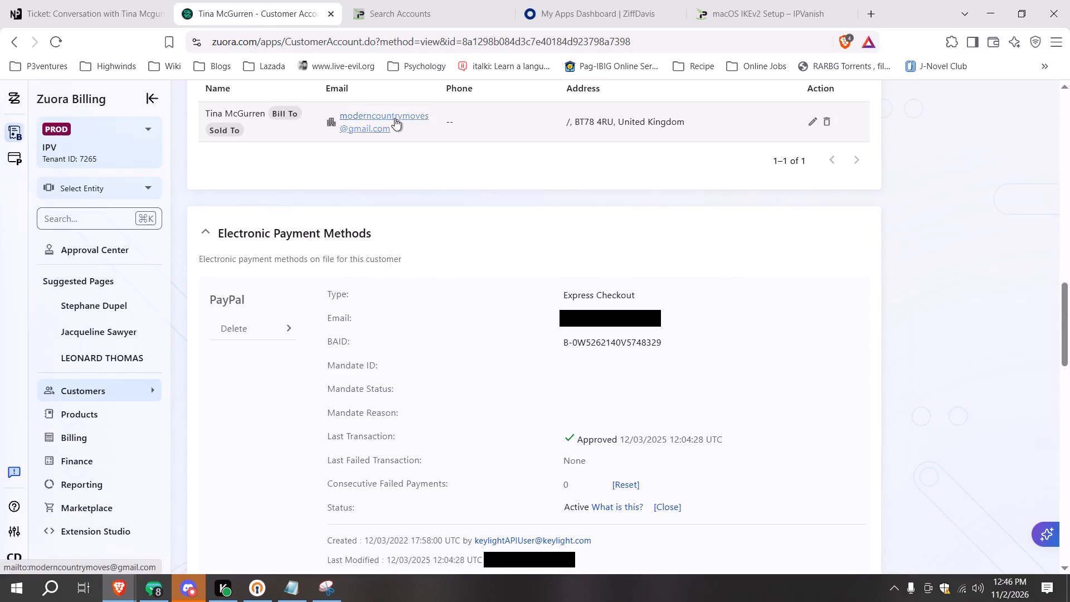
pyautogui.click(506, 259)
pyautogui.click(441, 0)
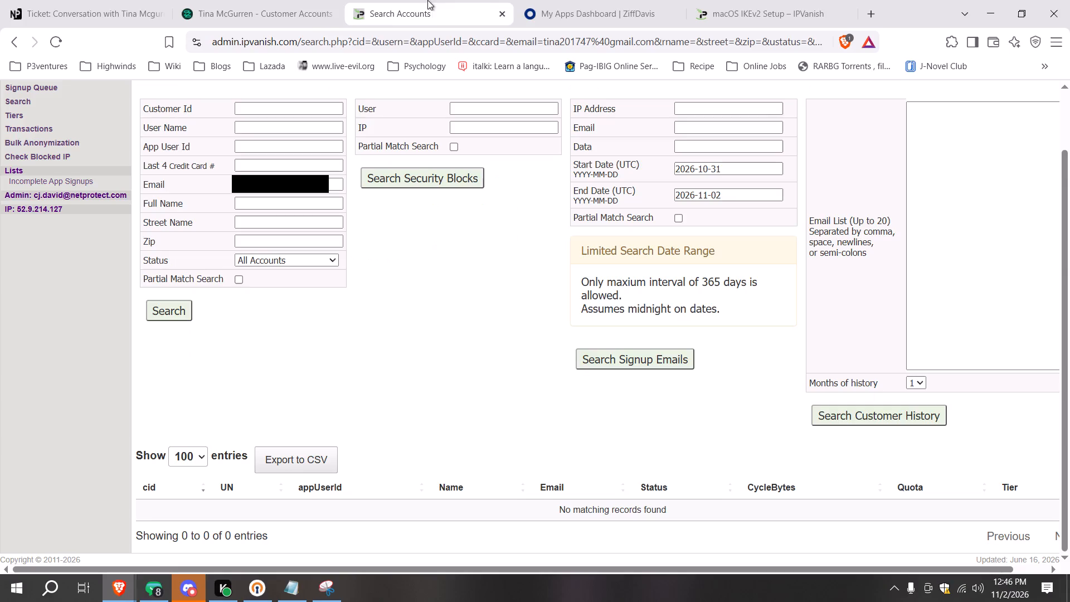
pyautogui.click(210, 0)
pyautogui.scroll(-3, 605, 271)
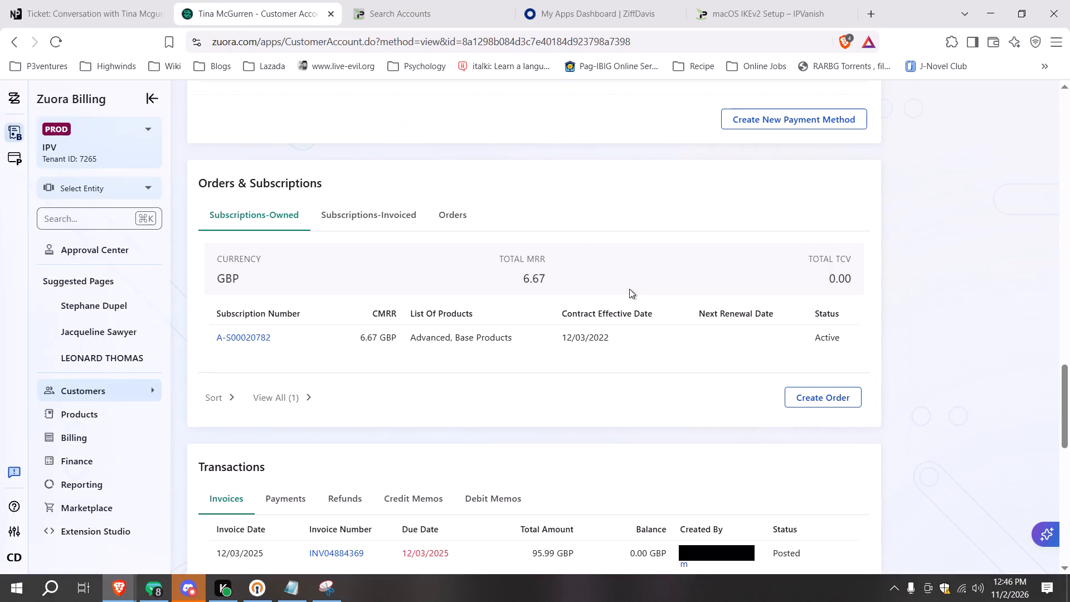
pyautogui.click(0, 0)
pyautogui.scroll(-10, 470, 287)
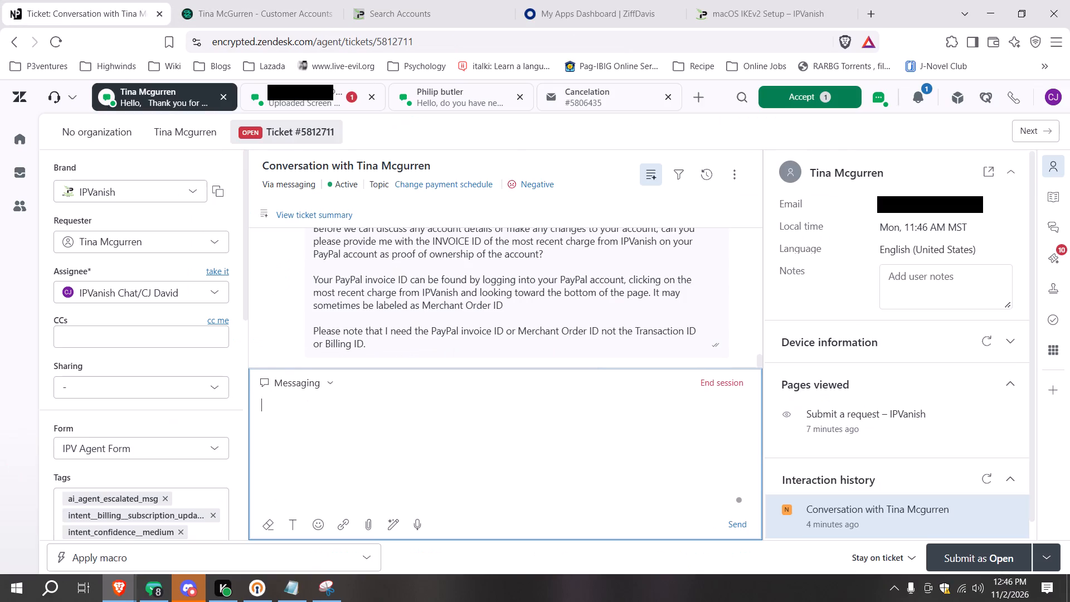
pyautogui.scroll(-8, 510, 270)
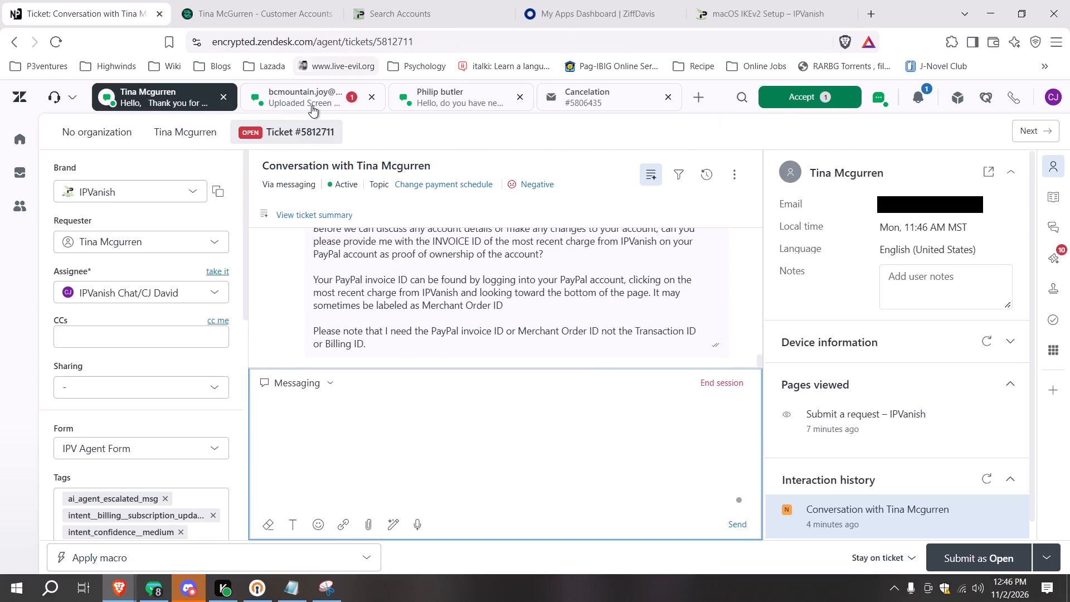
pyautogui.click(312, 105)
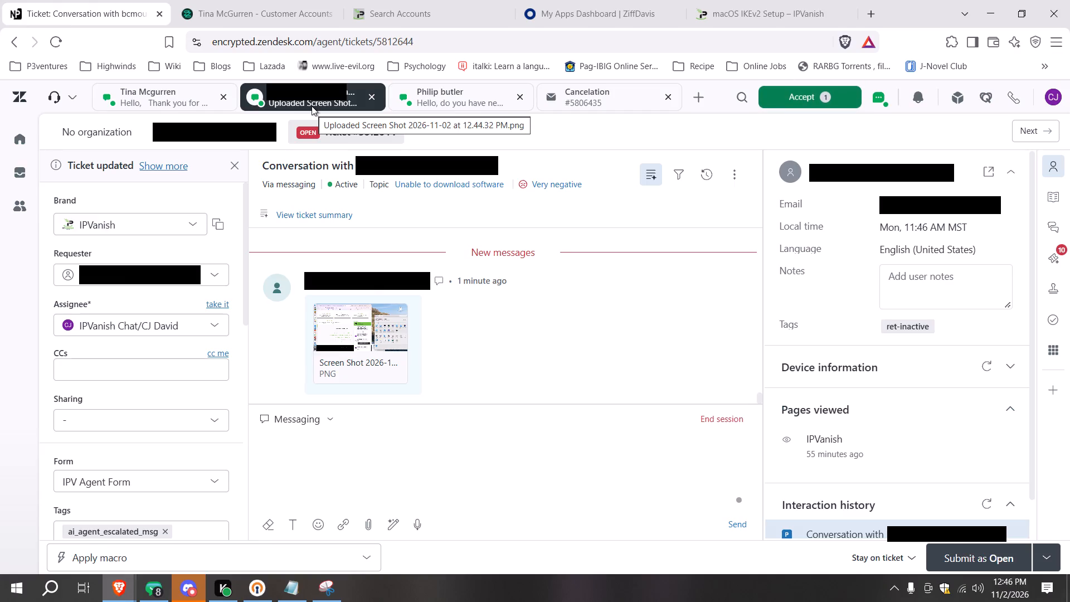
pyautogui.click(386, 332)
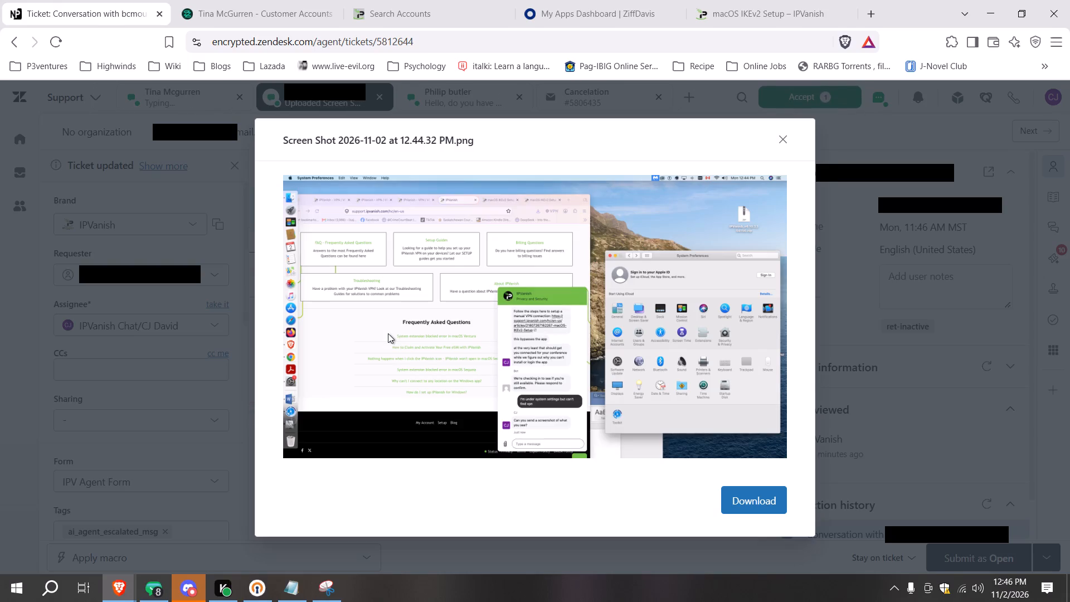
pyautogui.click(663, 304)
pyautogui.rightClick(642, 311)
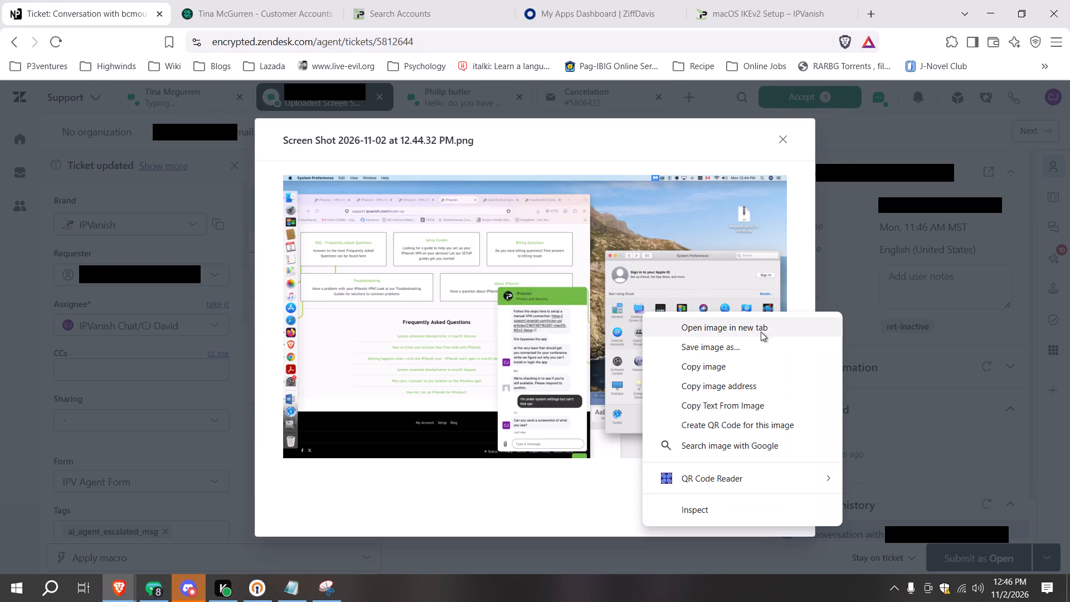
pyautogui.click(761, 332)
pyautogui.click(780, 145)
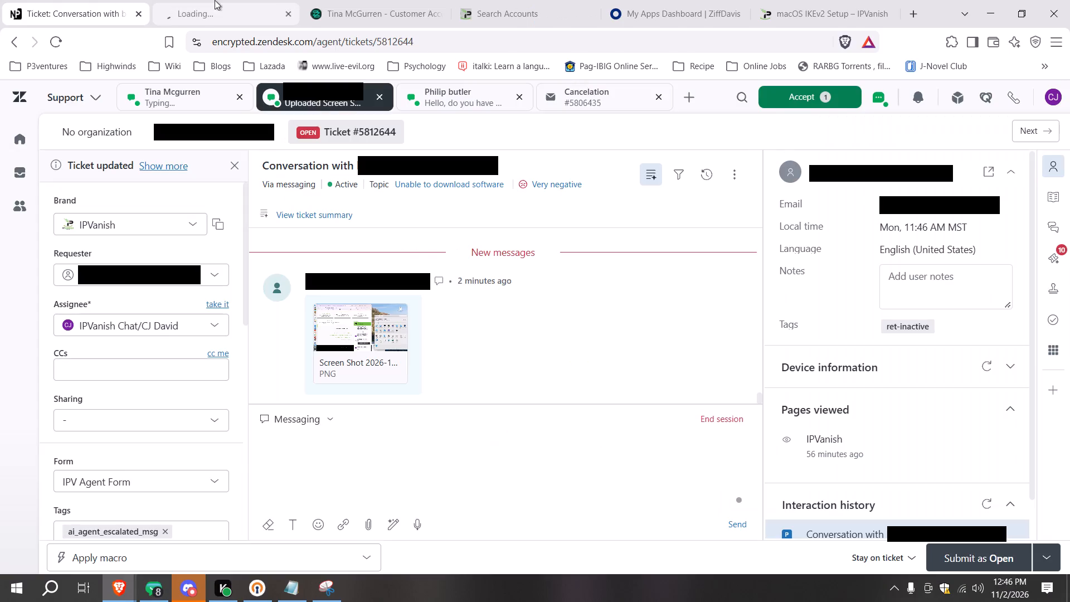
pyautogui.click(215, 0)
pyautogui.click(775, 303)
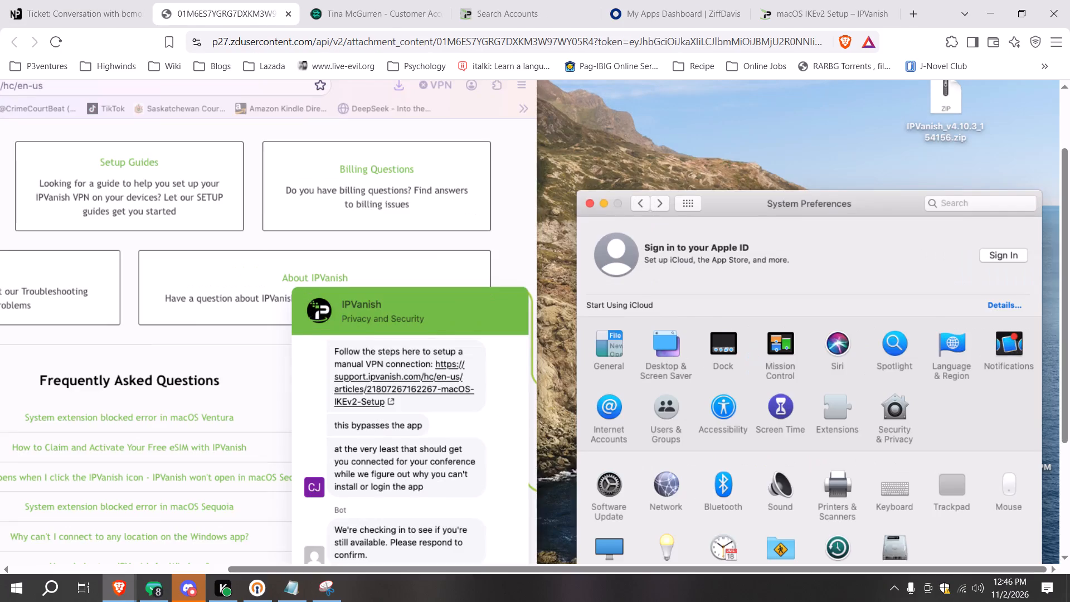
pyautogui.scroll(-2, 809, 326)
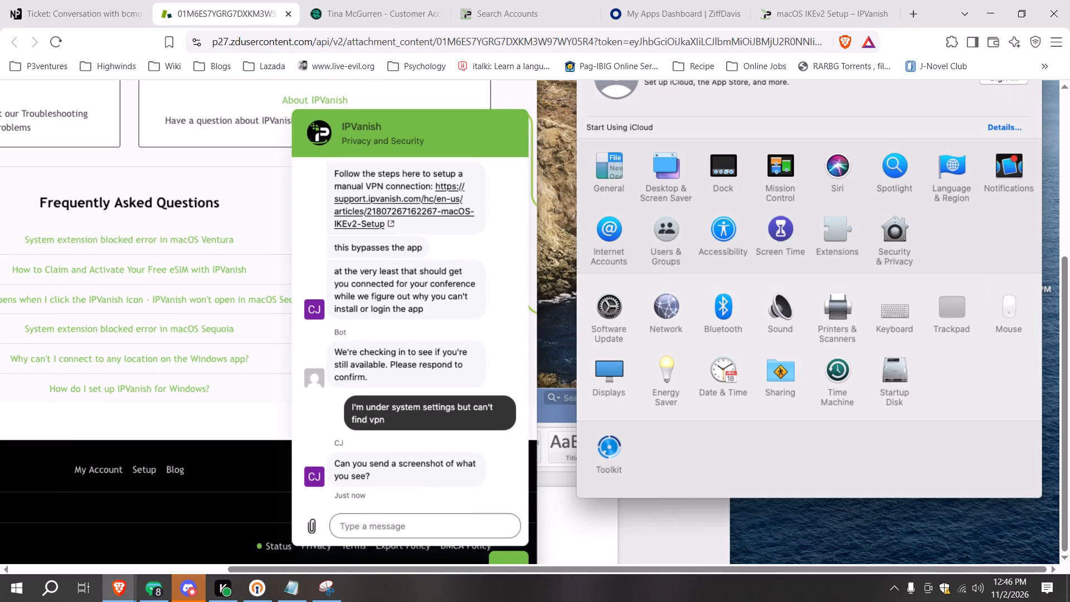
pyautogui.scroll(1, 879, 396)
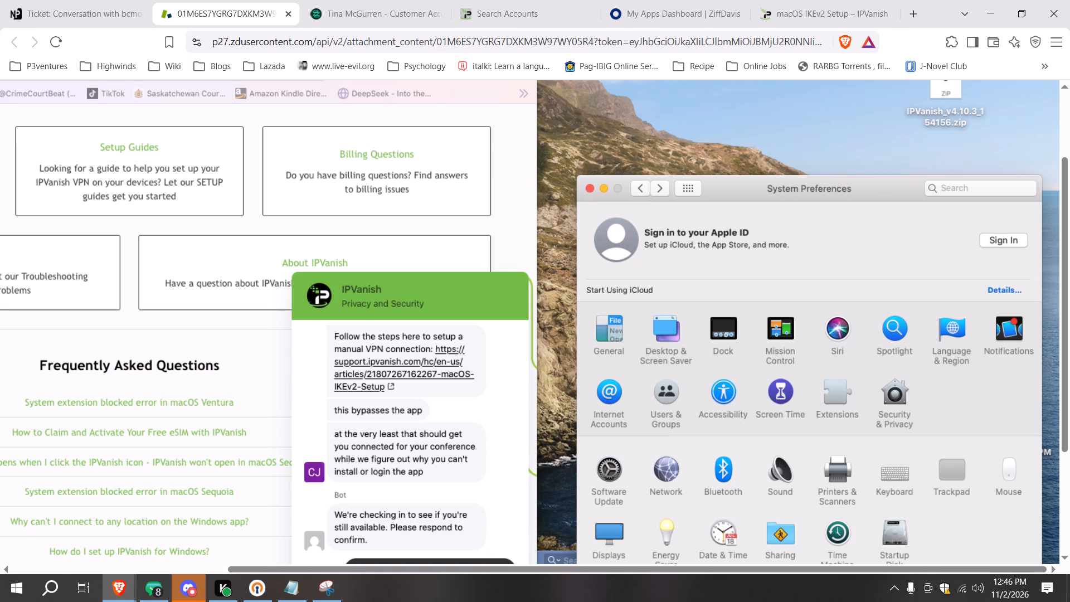
# Read the requirements and VPN configuration steps in IPVanish's macOS IKEv2 Setup article.
pyautogui.click(799, 0)
pyautogui.scroll(2, 670, 237)
pyautogui.scroll(-2, 674, 239)
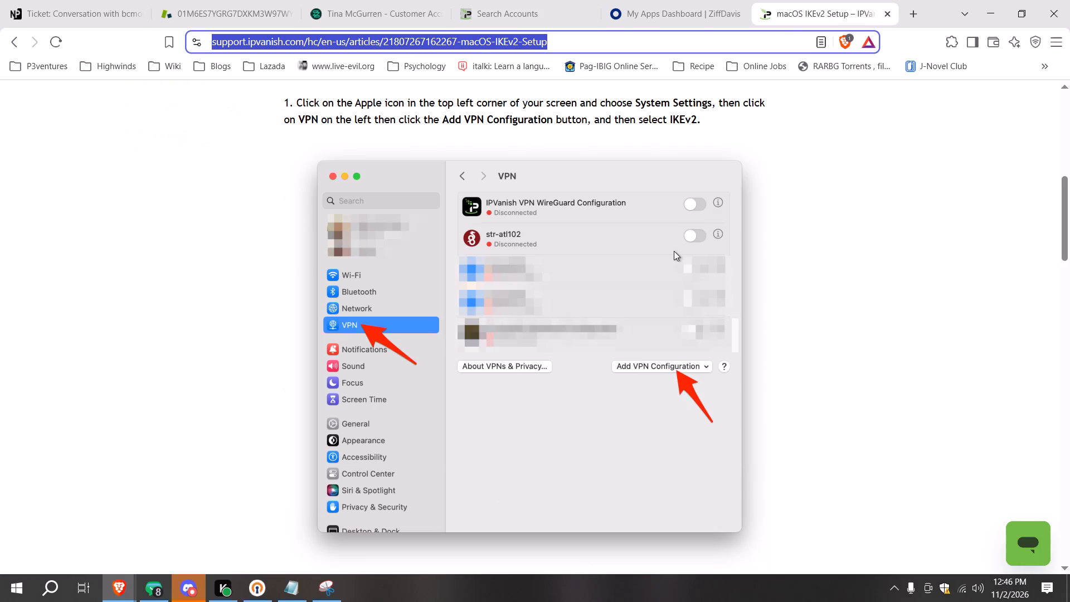
pyautogui.scroll(1, 674, 251)
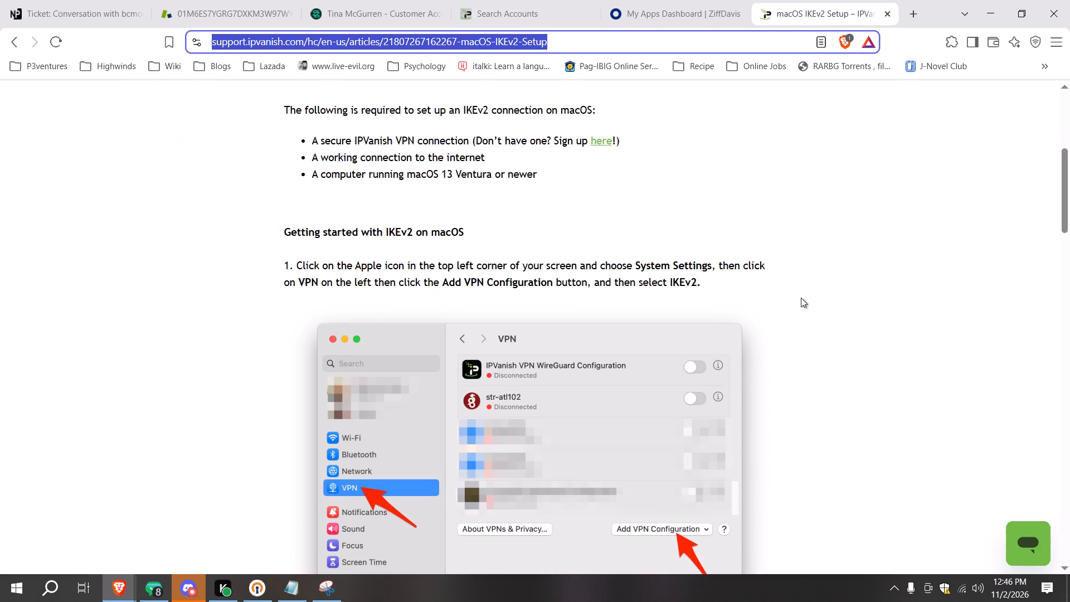
pyautogui.scroll(2, 801, 298)
pyautogui.scroll(-3, 792, 317)
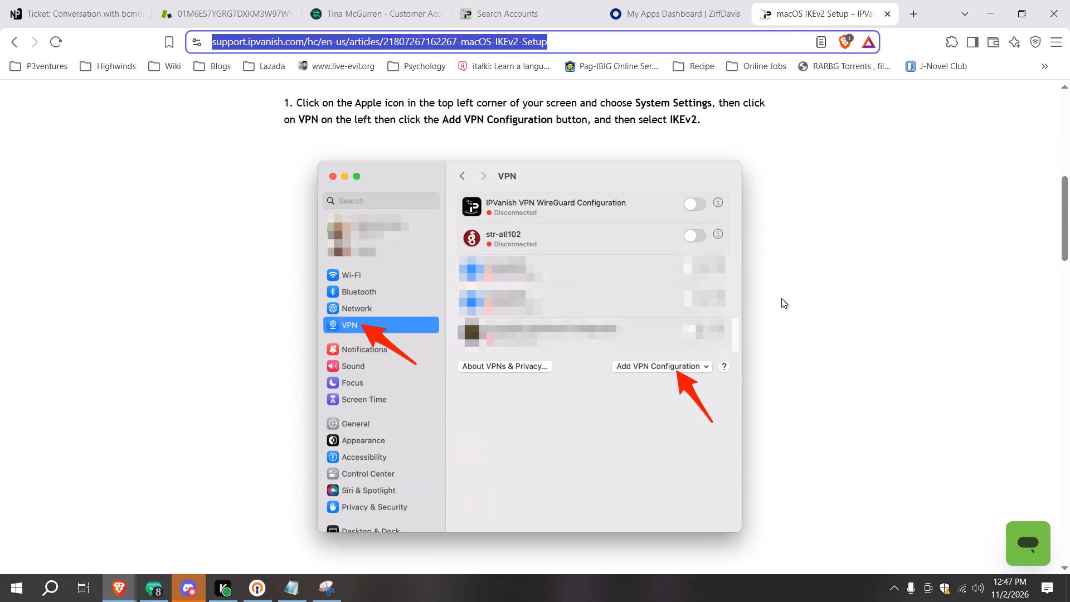
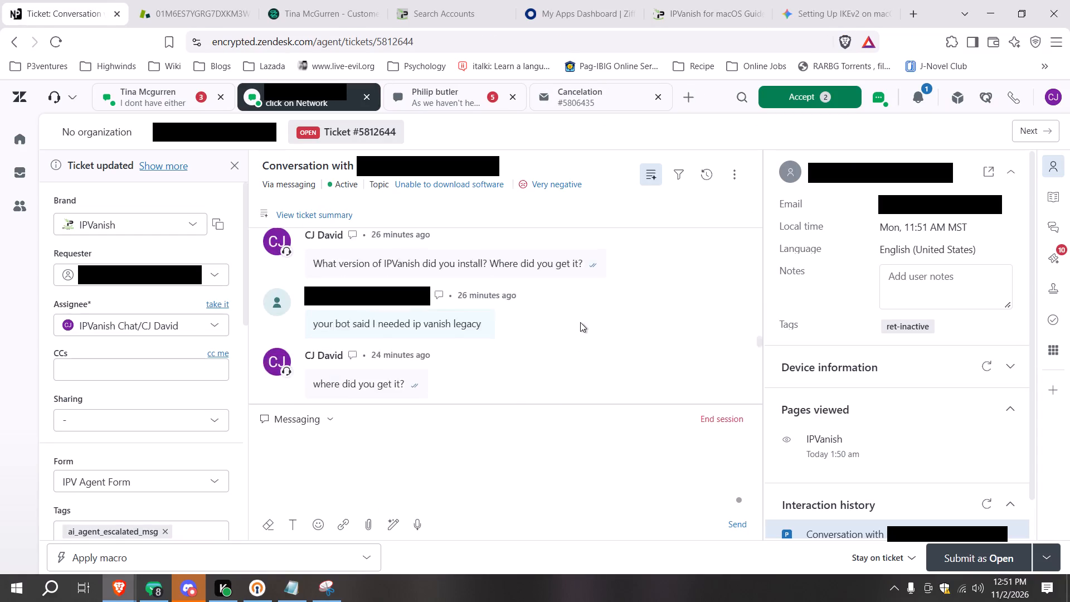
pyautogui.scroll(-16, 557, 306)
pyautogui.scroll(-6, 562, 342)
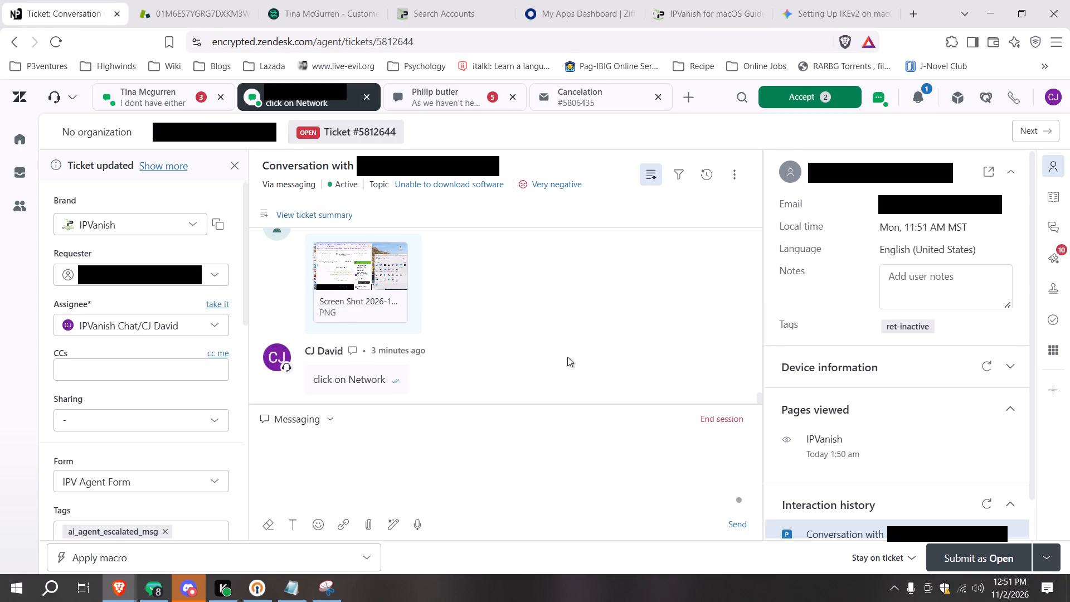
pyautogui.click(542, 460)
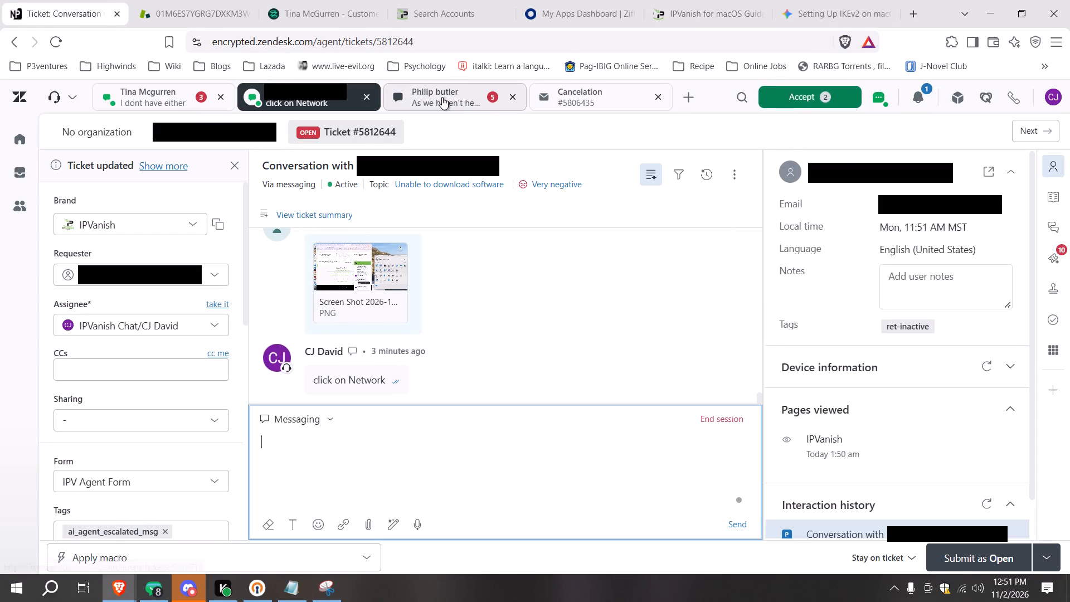
# Set the IPV Addon field of ticket #5812713 to None.
pyautogui.click(447, 97)
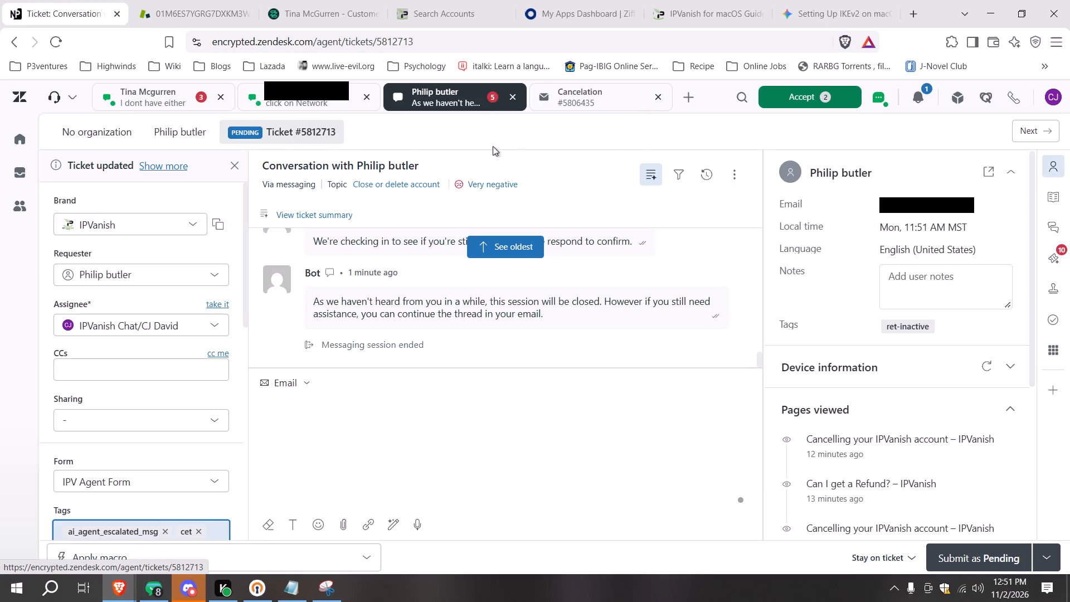
pyautogui.scroll(-3, 642, 284)
pyautogui.scroll(-2, 134, 306)
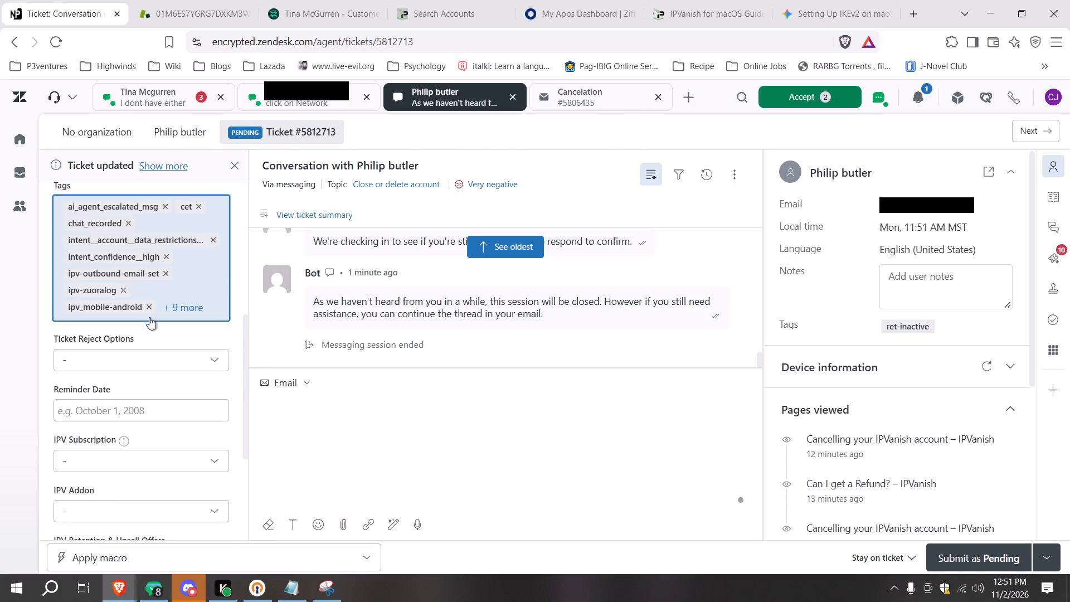
pyautogui.scroll(-2, 158, 323)
pyautogui.click(181, 321)
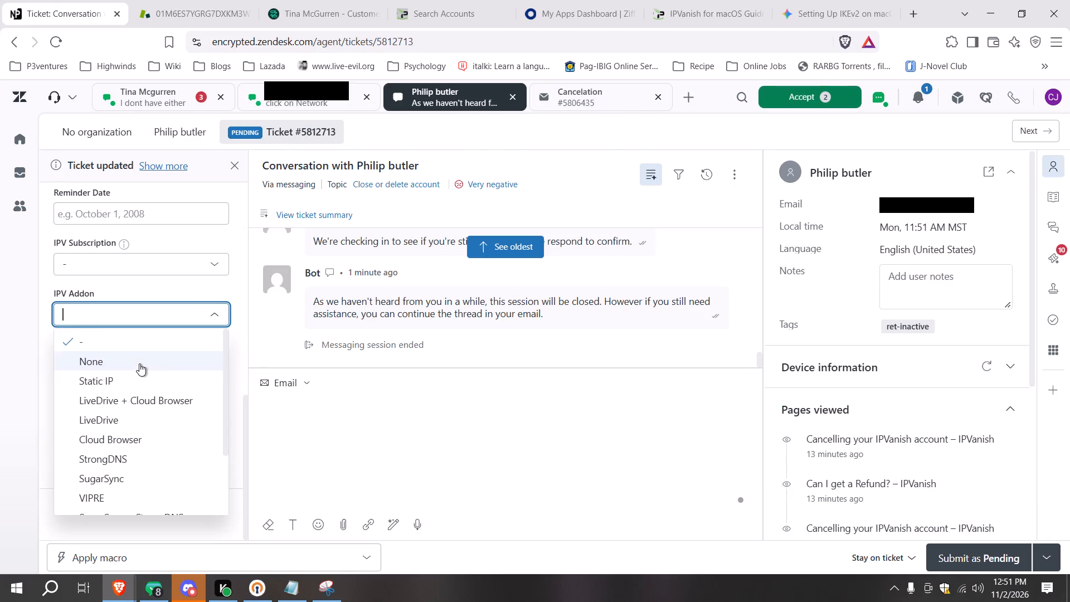
pyautogui.click(139, 363)
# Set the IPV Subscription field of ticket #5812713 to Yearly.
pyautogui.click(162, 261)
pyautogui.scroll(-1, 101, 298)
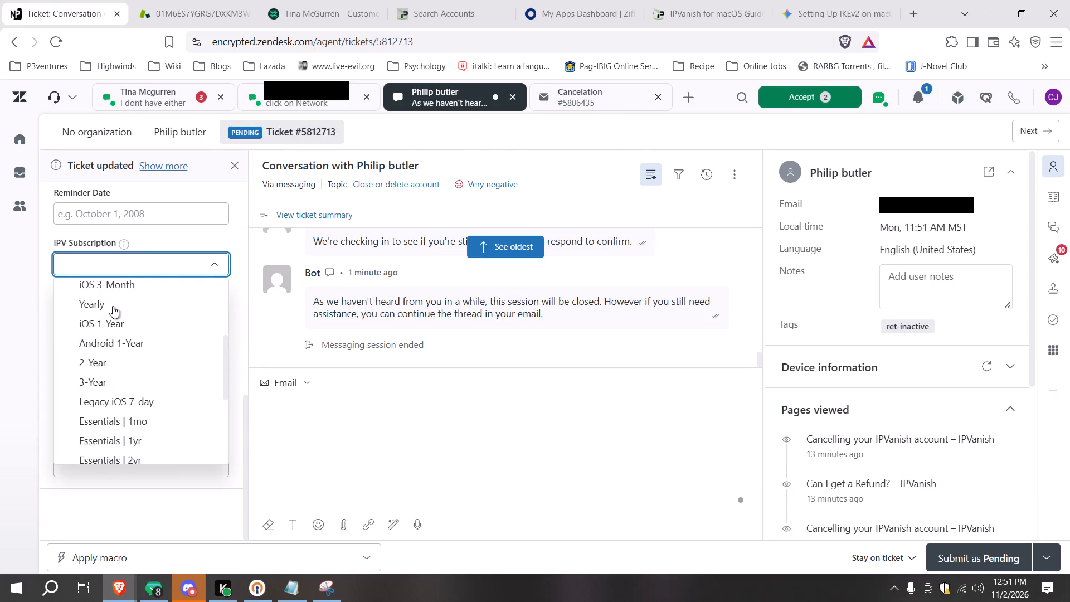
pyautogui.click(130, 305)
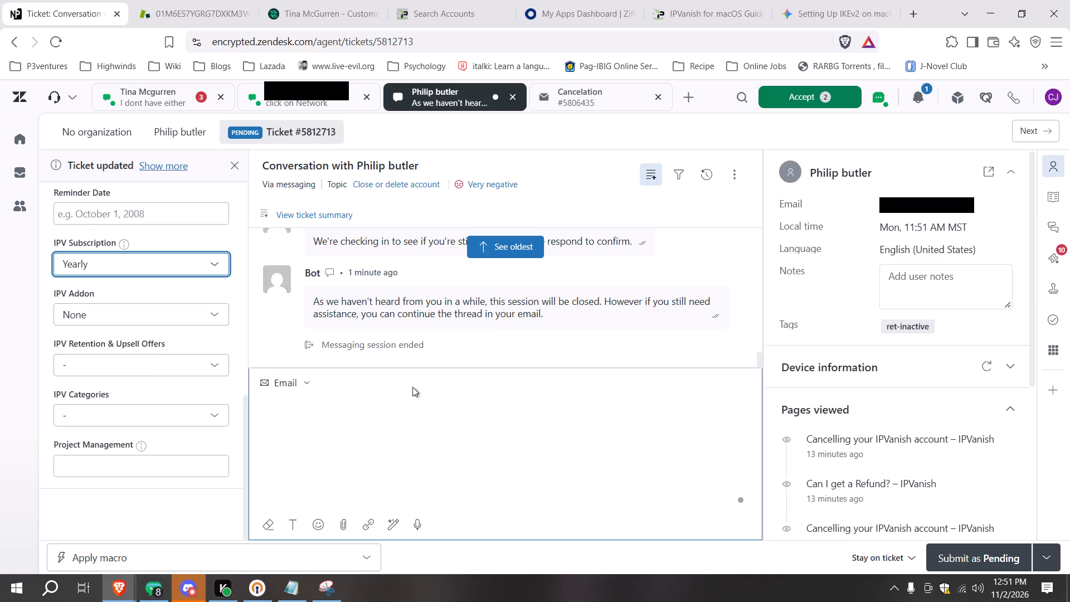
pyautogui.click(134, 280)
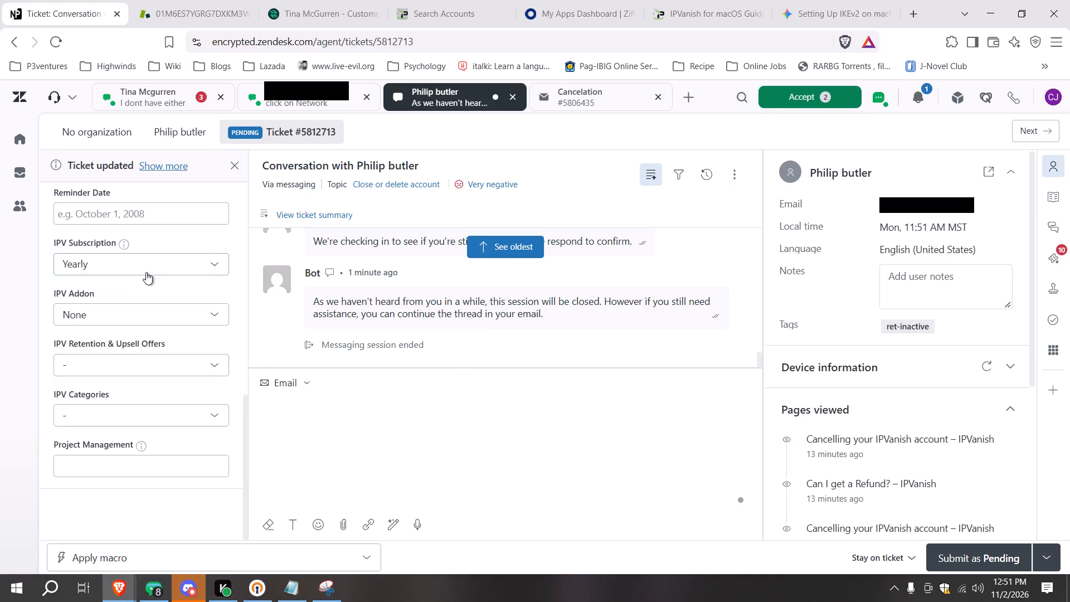
pyautogui.click(146, 272)
pyautogui.scroll(-3, 125, 320)
pyautogui.click(106, 456)
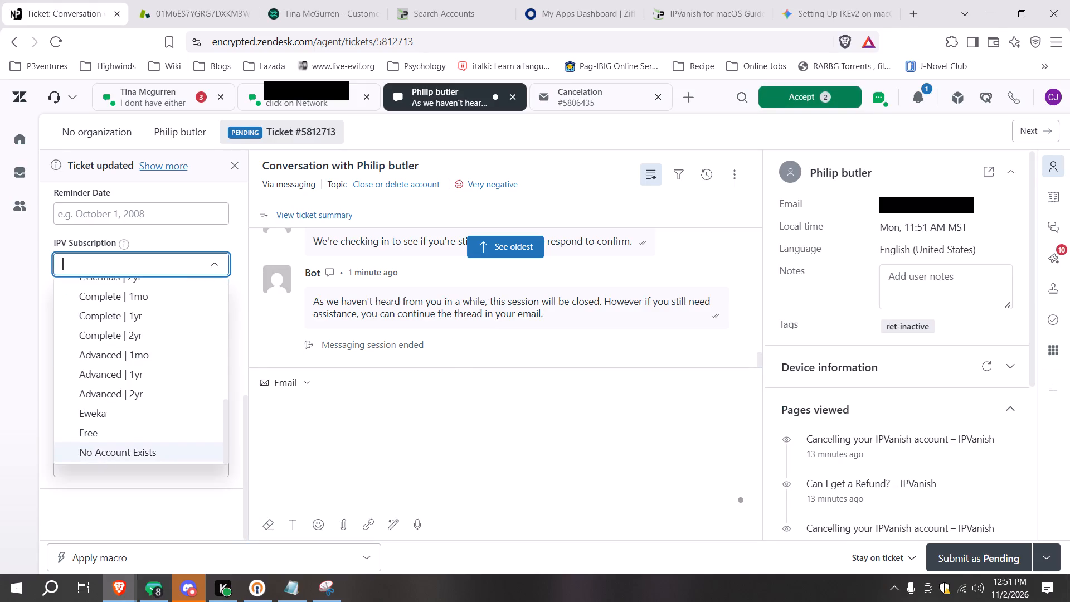
pyautogui.click(184, 425)
pyautogui.click(113, 481)
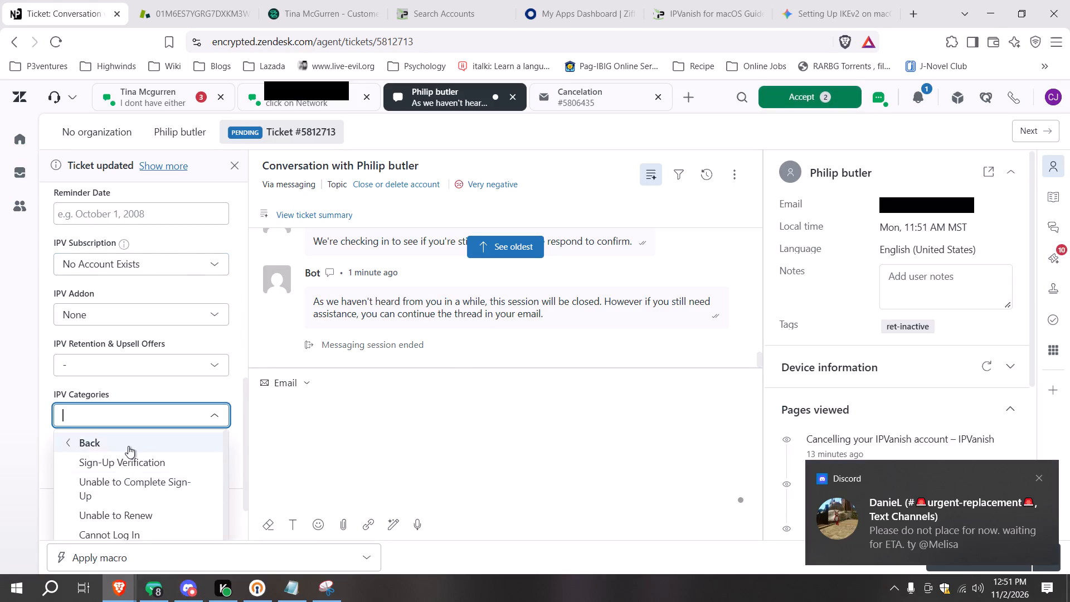
pyautogui.scroll(-7, 128, 446)
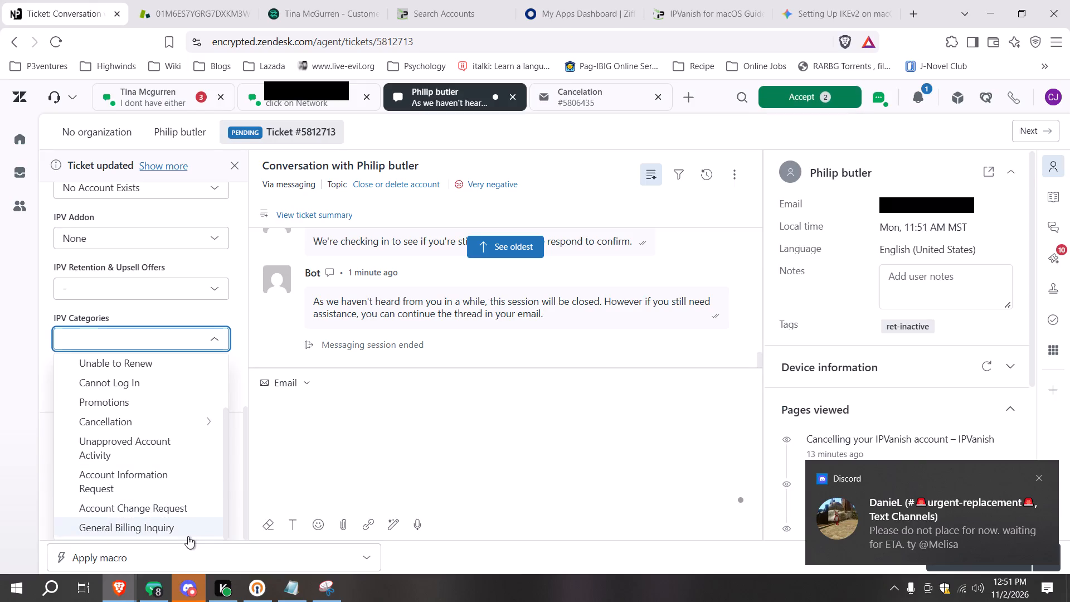
pyautogui.click(188, 535)
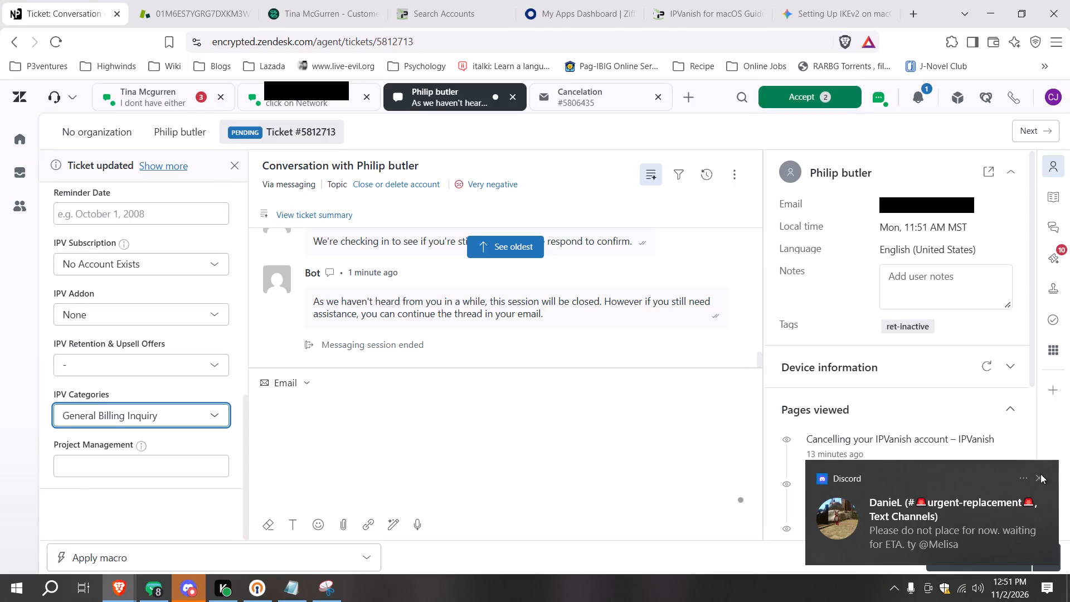
# Submit ticket #5812713 as Solved and close it.
pyautogui.click(1040, 472)
pyautogui.click(1049, 552)
pyautogui.click(1035, 538)
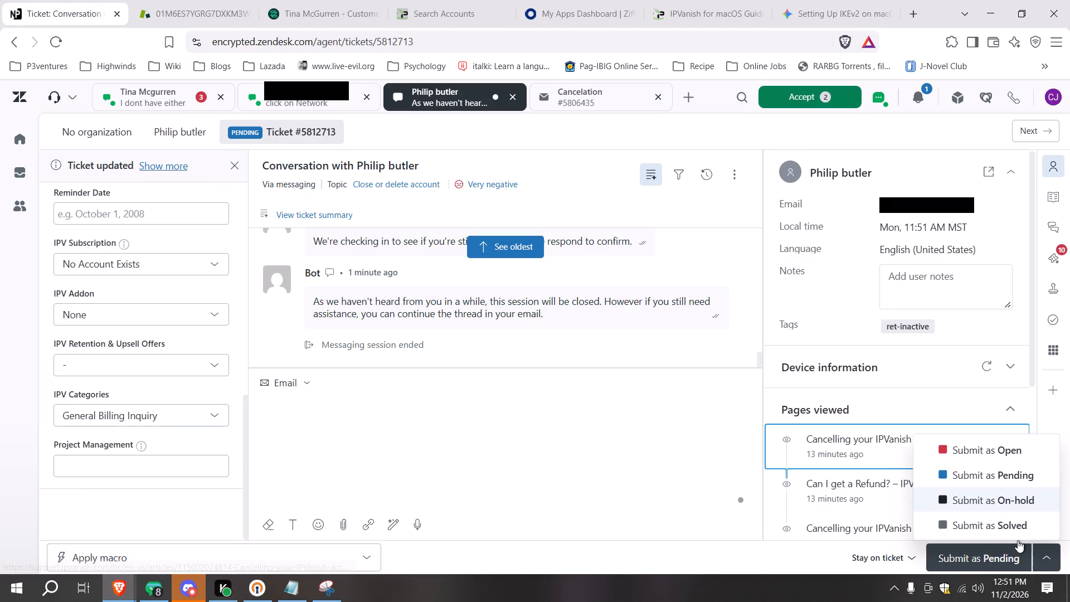
pyautogui.click(1016, 516)
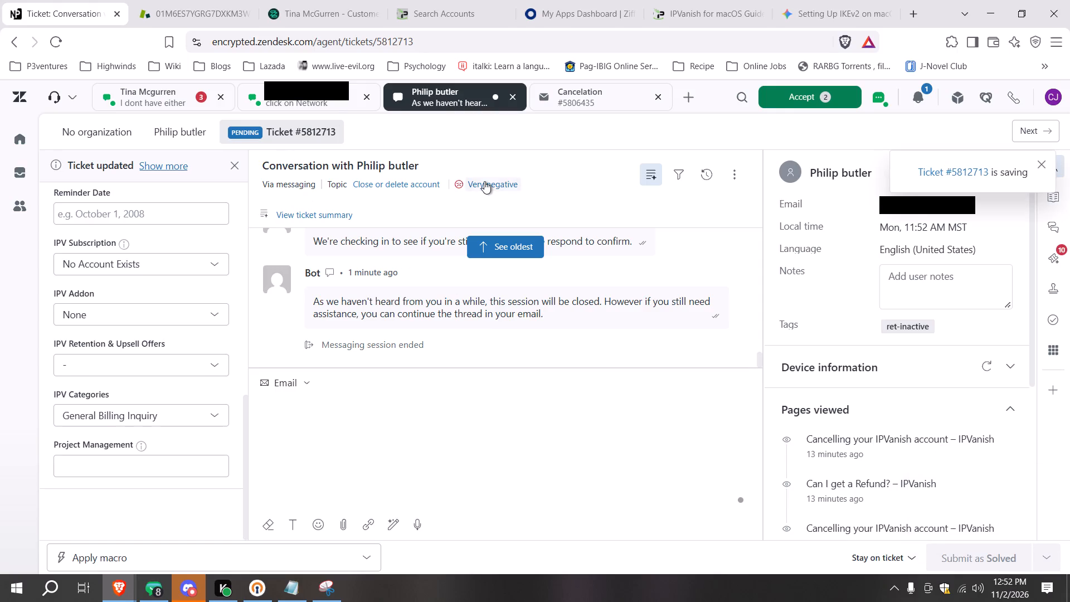
pyautogui.scroll(-14, 913, 312)
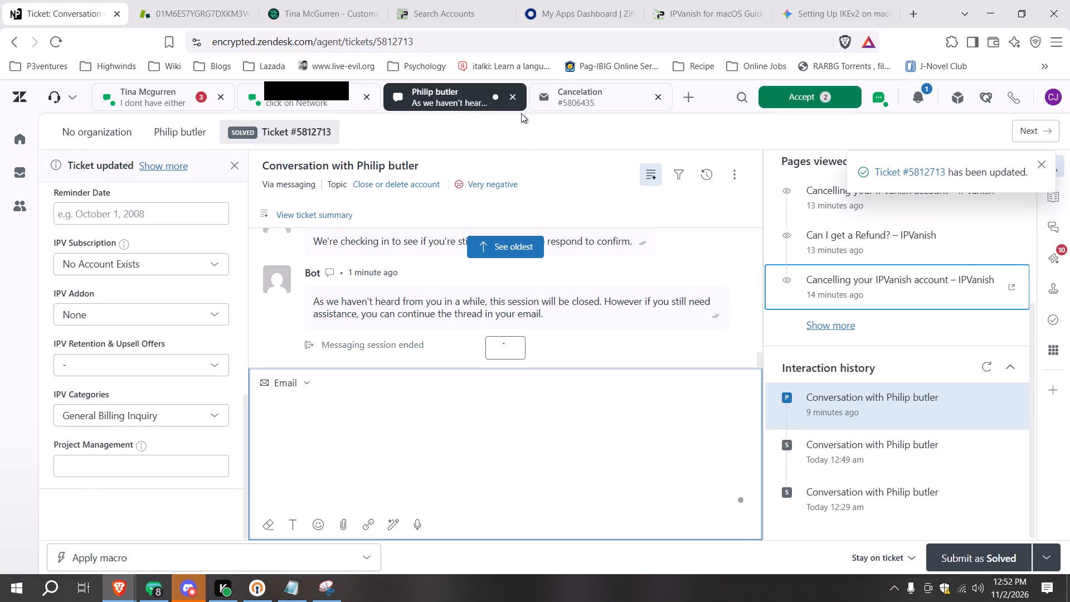
pyautogui.click(509, 98)
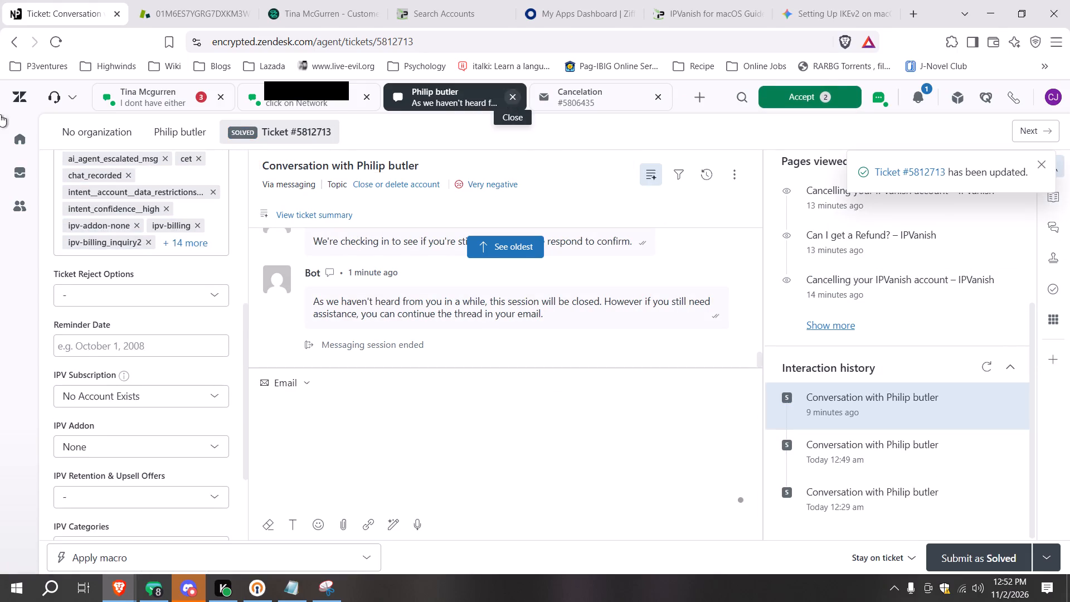
# Open the IPVanish Chat ticket view to check the queue.
pyautogui.click(17, 158)
pyautogui.click(18, 162)
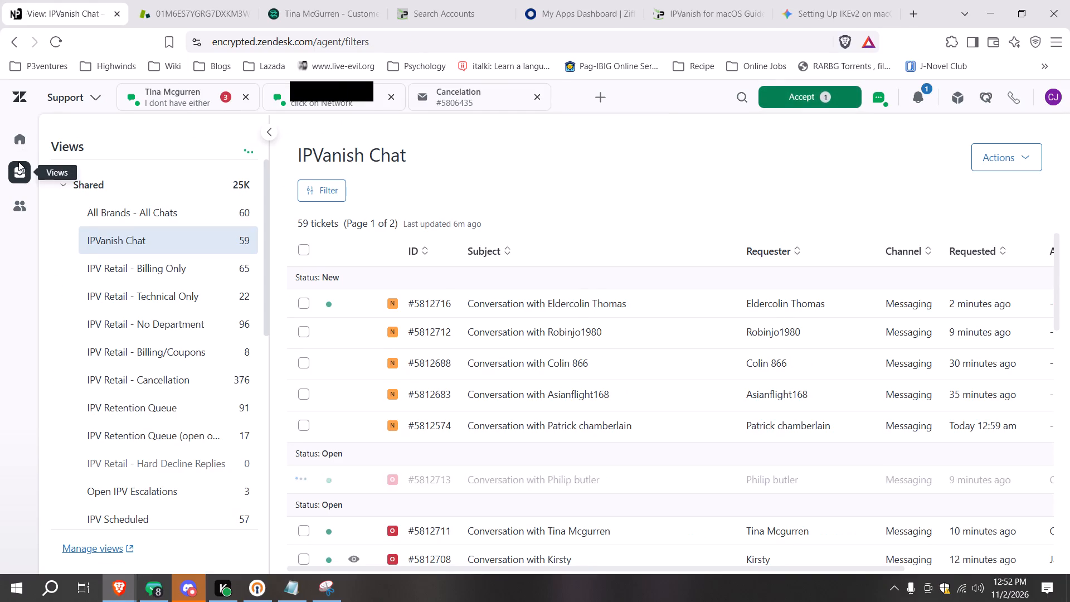
# Reply in ticket #5812711: "Please kindly read the message which gives instructions on where to get the information".
pyautogui.click(184, 97)
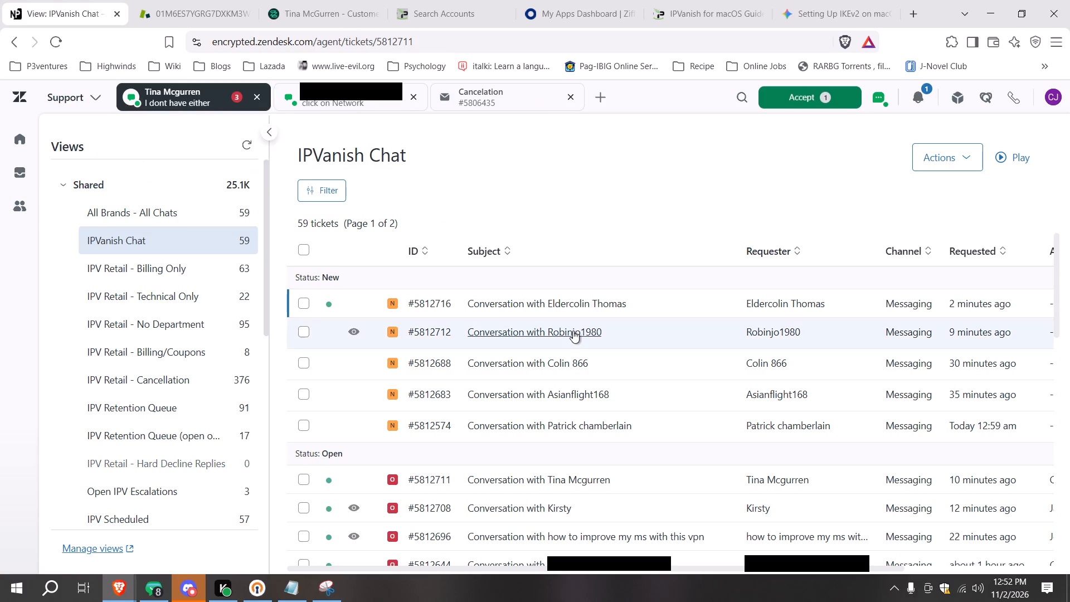
pyautogui.scroll(-2, 544, 280)
pyautogui.click(439, 431)
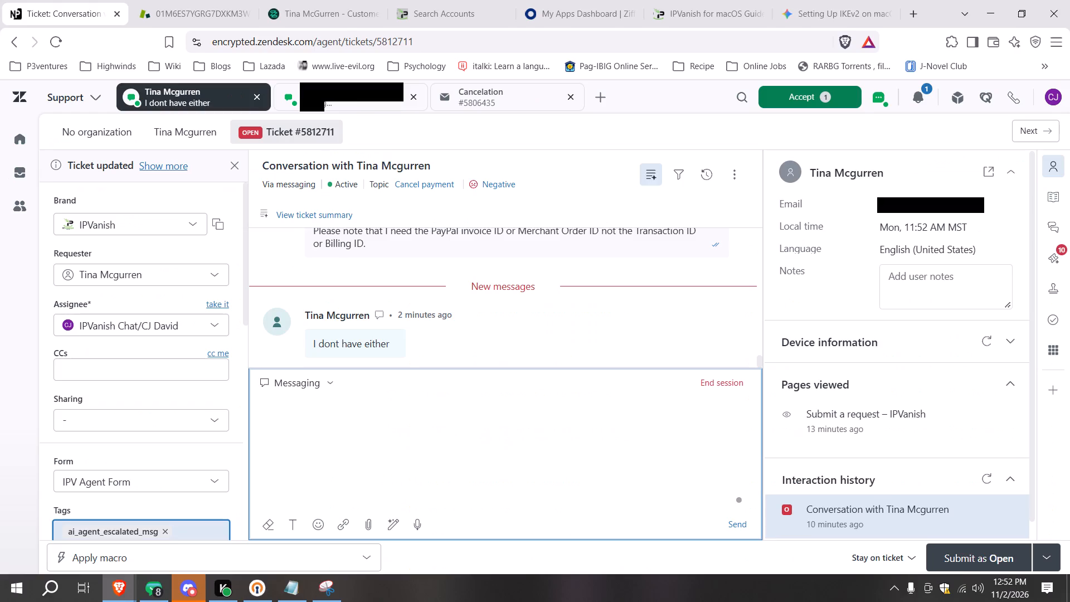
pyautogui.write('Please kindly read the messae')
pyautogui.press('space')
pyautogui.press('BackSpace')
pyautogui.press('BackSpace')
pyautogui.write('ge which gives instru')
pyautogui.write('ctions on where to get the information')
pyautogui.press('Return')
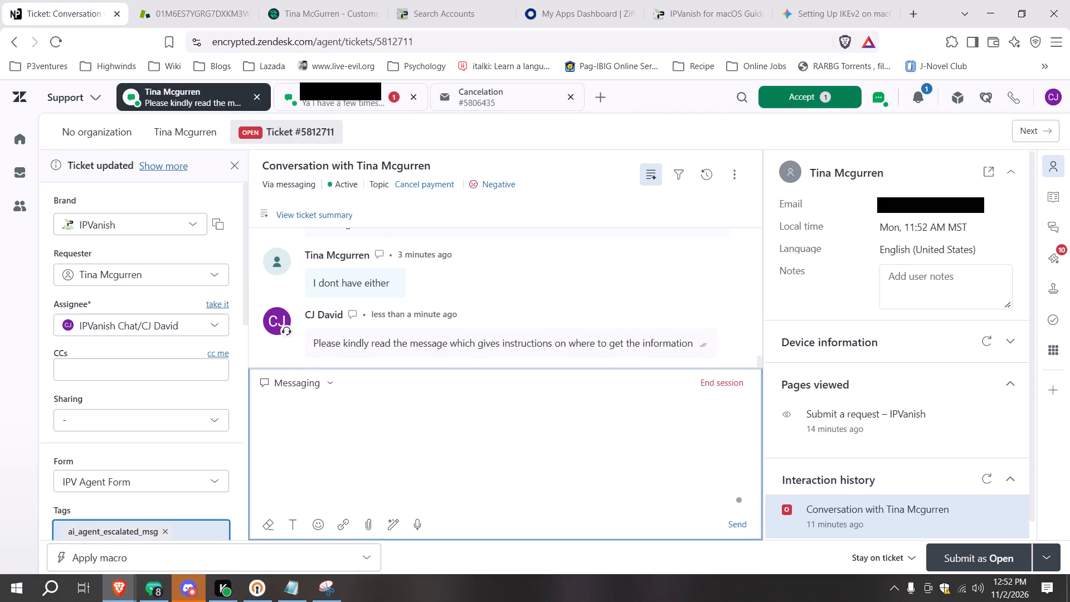
pyautogui.click(327, 106)
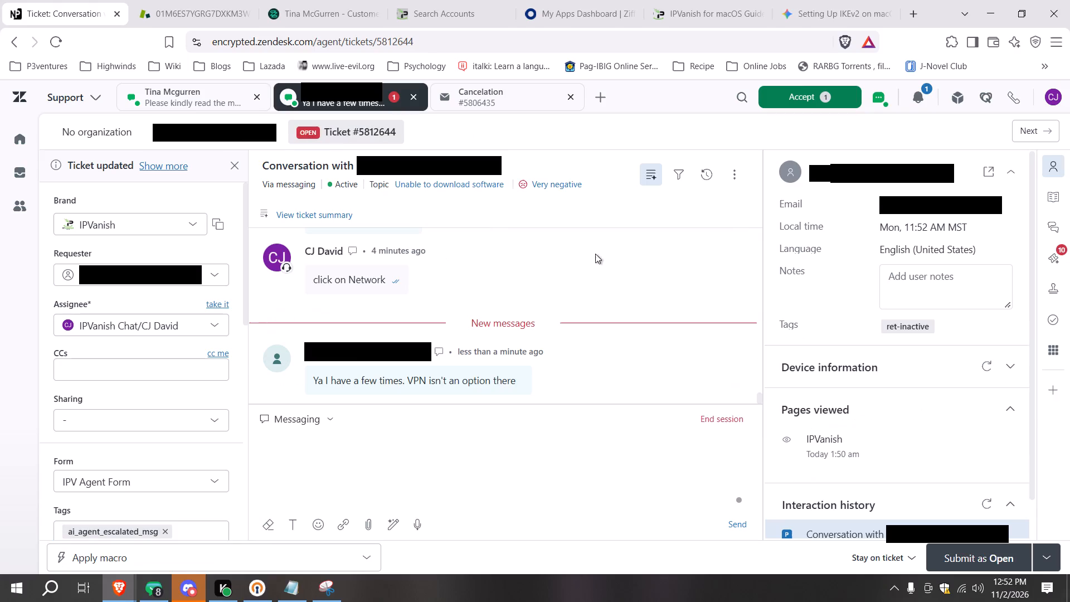
pyautogui.click(620, 441)
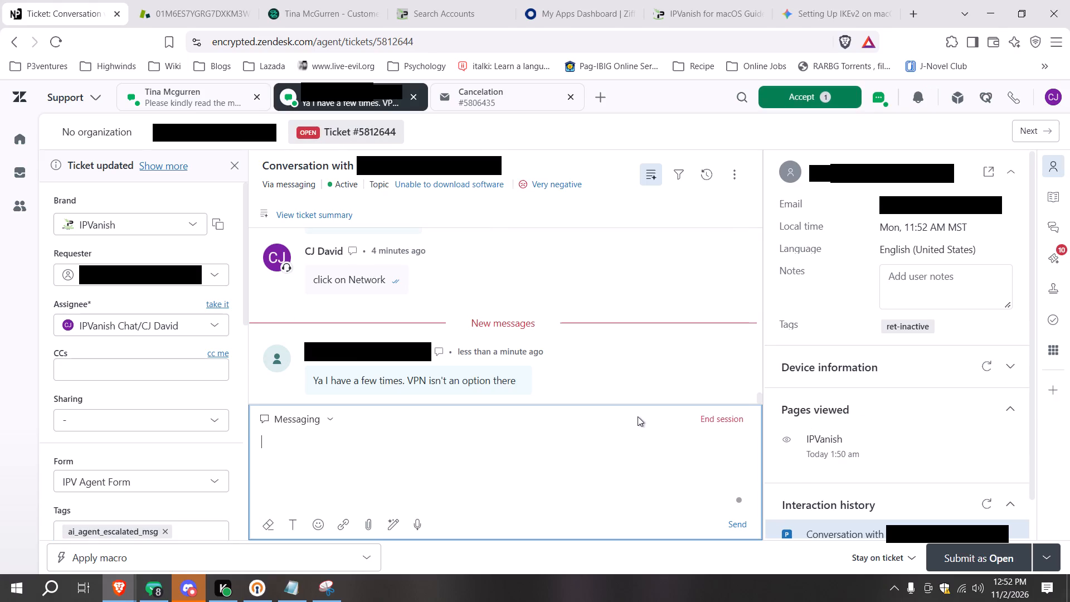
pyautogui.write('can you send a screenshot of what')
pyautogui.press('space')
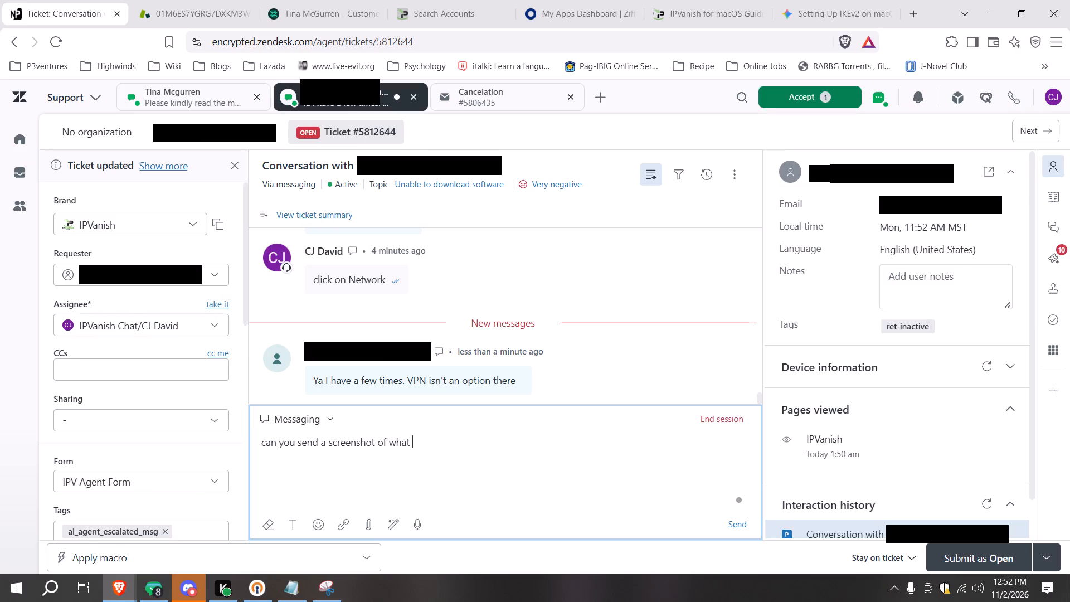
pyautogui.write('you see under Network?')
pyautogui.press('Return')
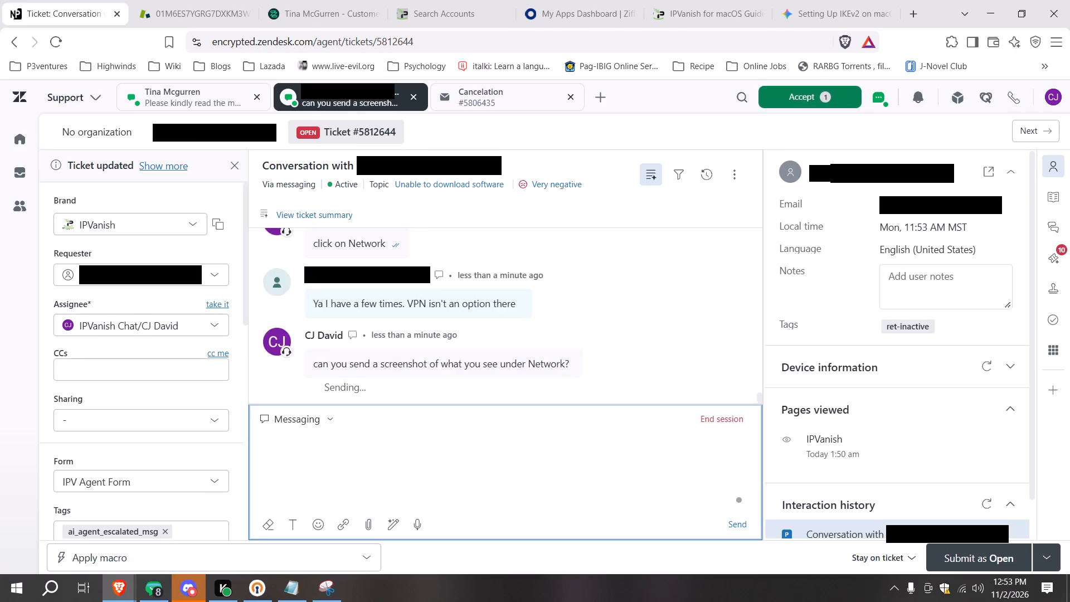
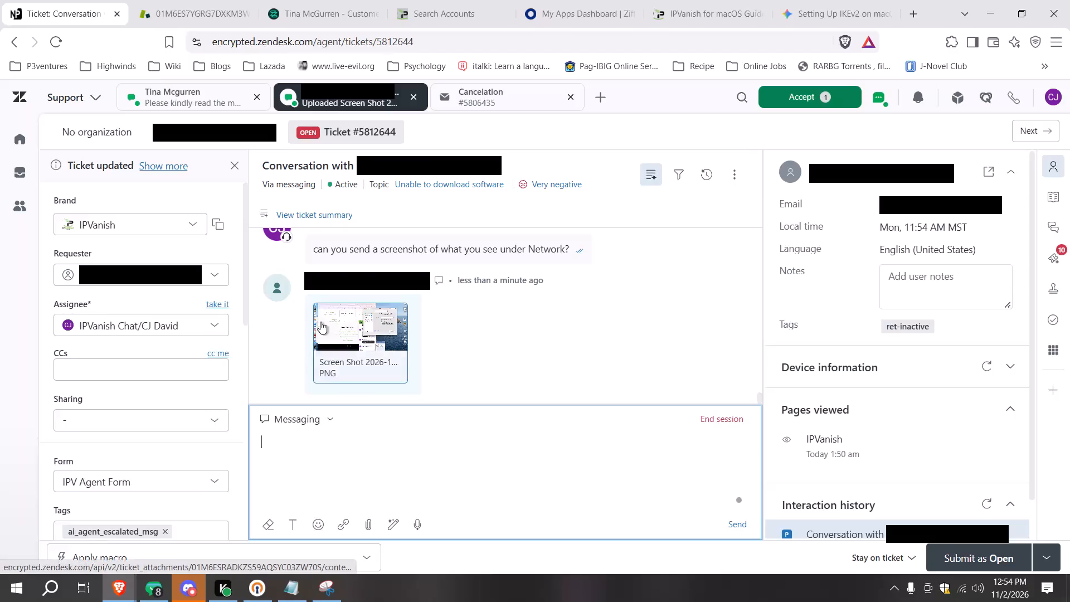
pyautogui.click(320, 322)
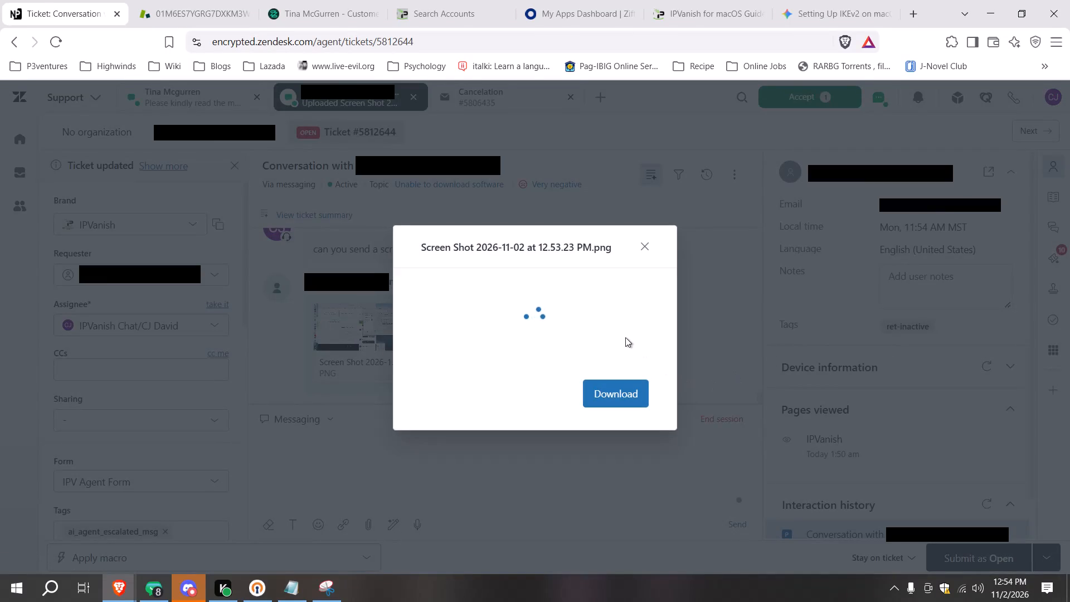
pyautogui.rightClick(571, 290)
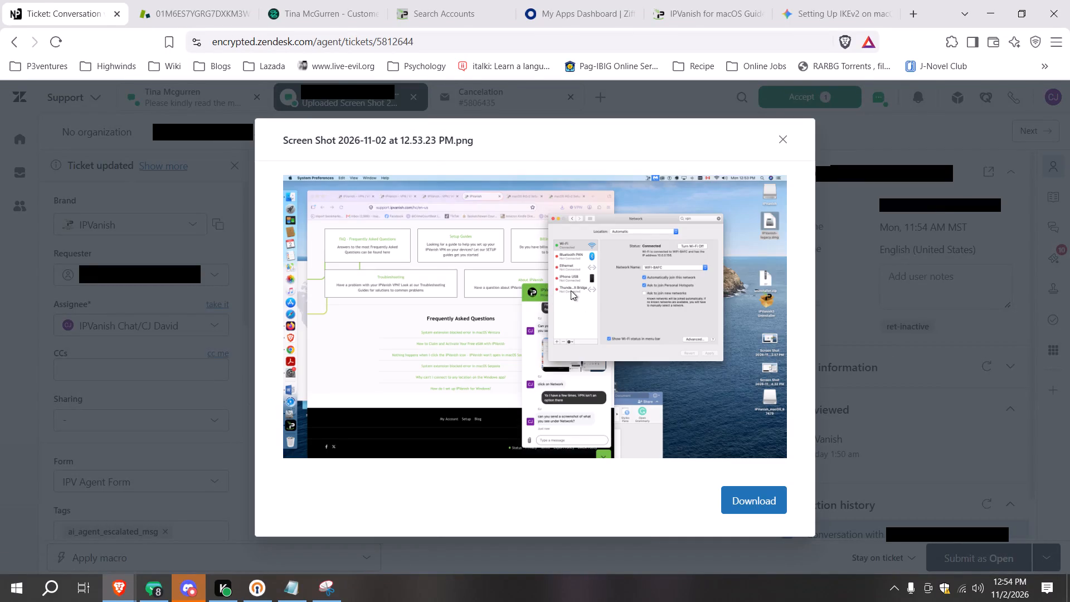
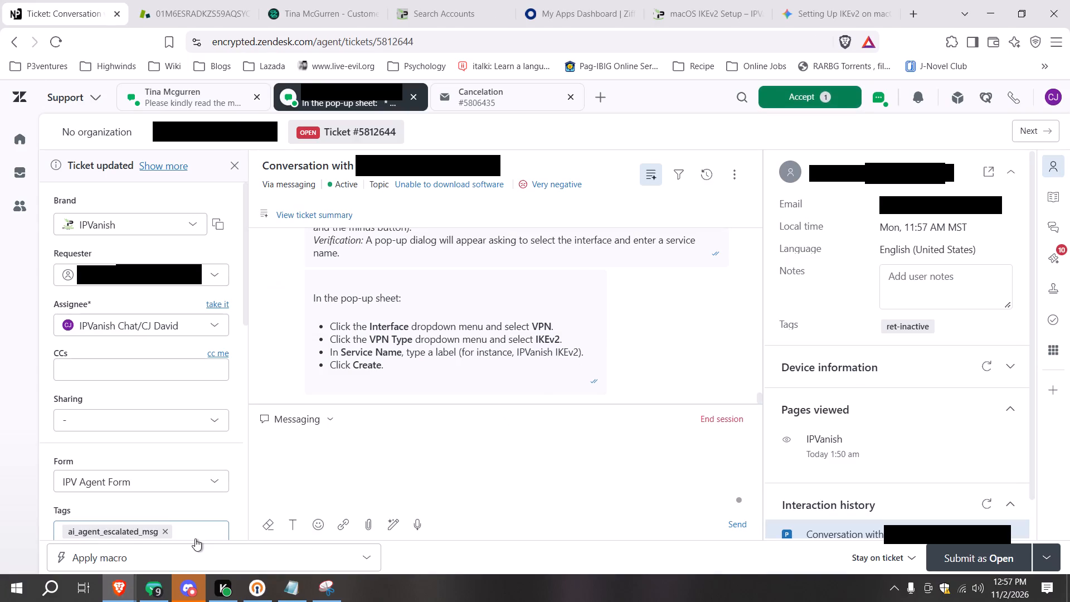
pyautogui.click(444, 498)
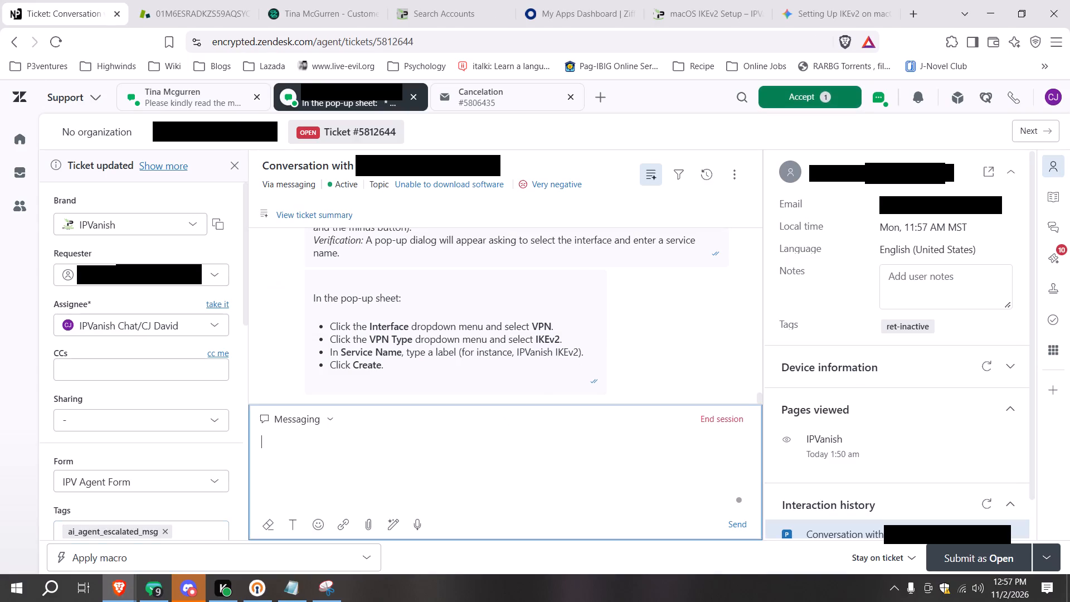
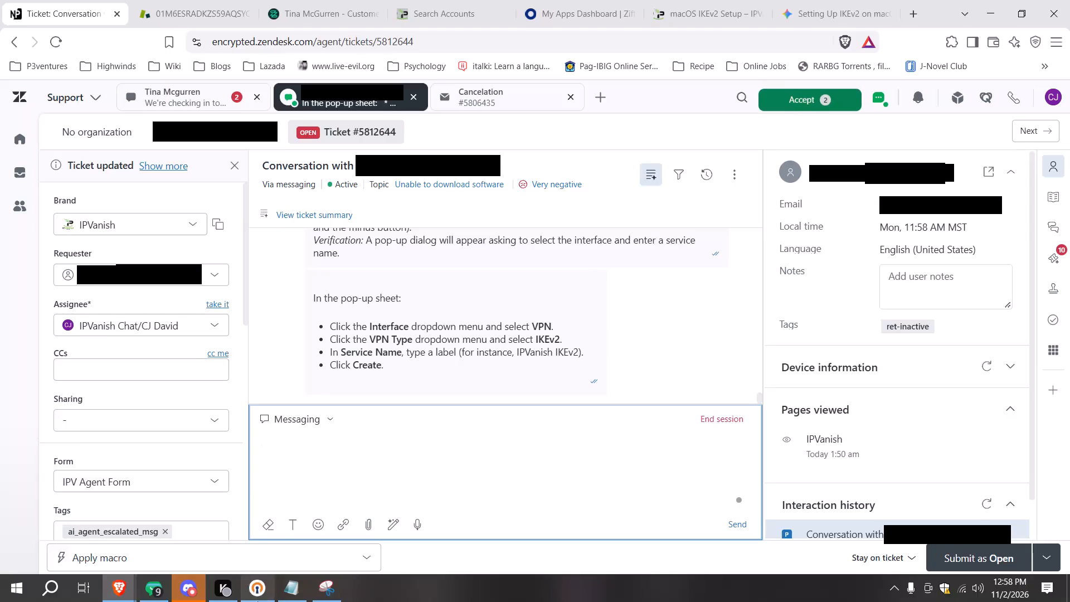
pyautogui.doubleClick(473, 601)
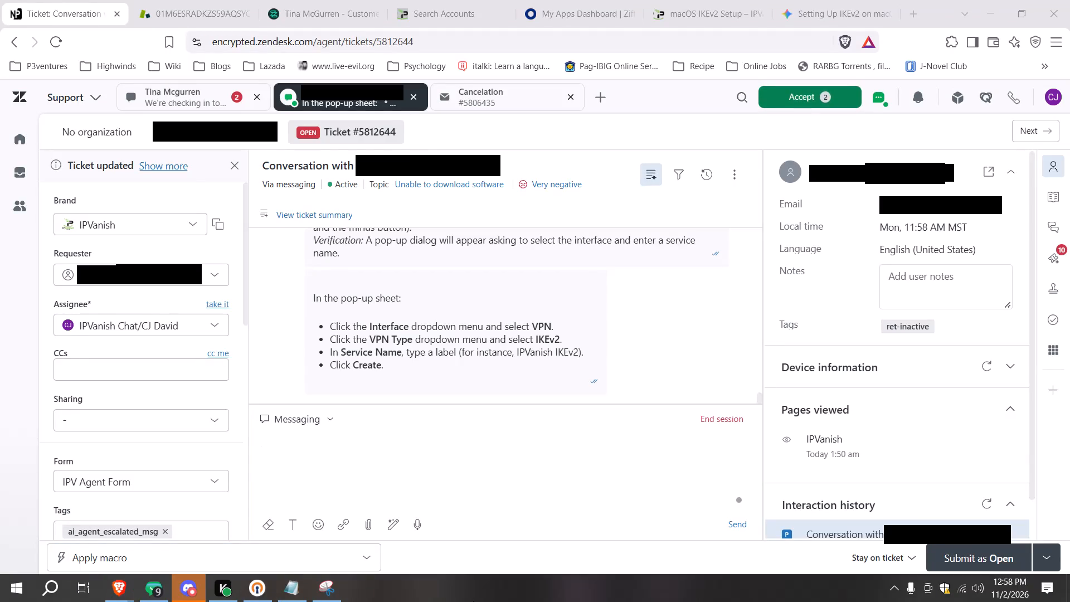
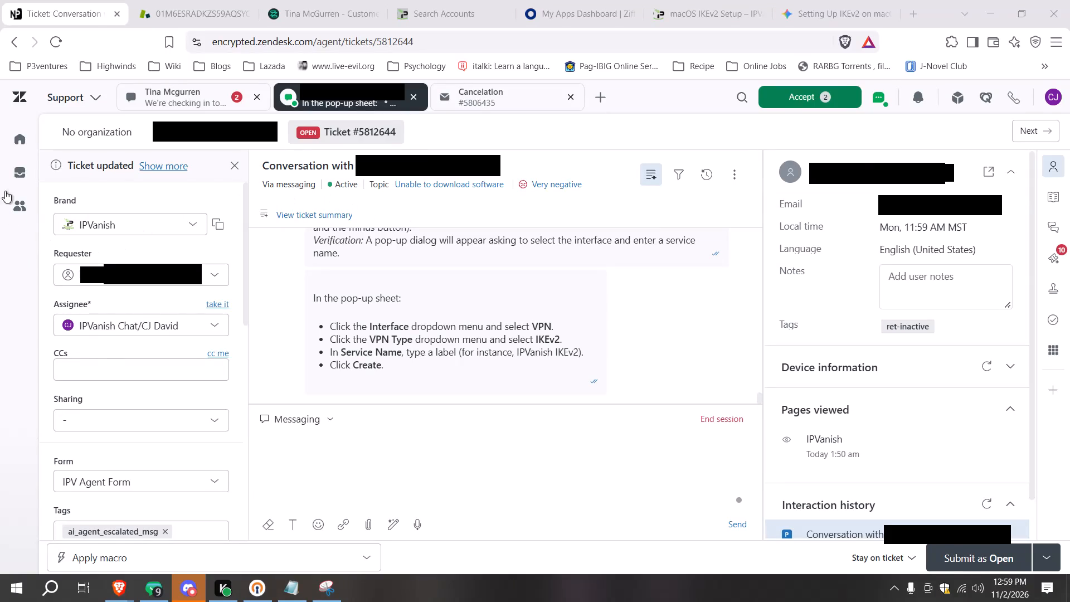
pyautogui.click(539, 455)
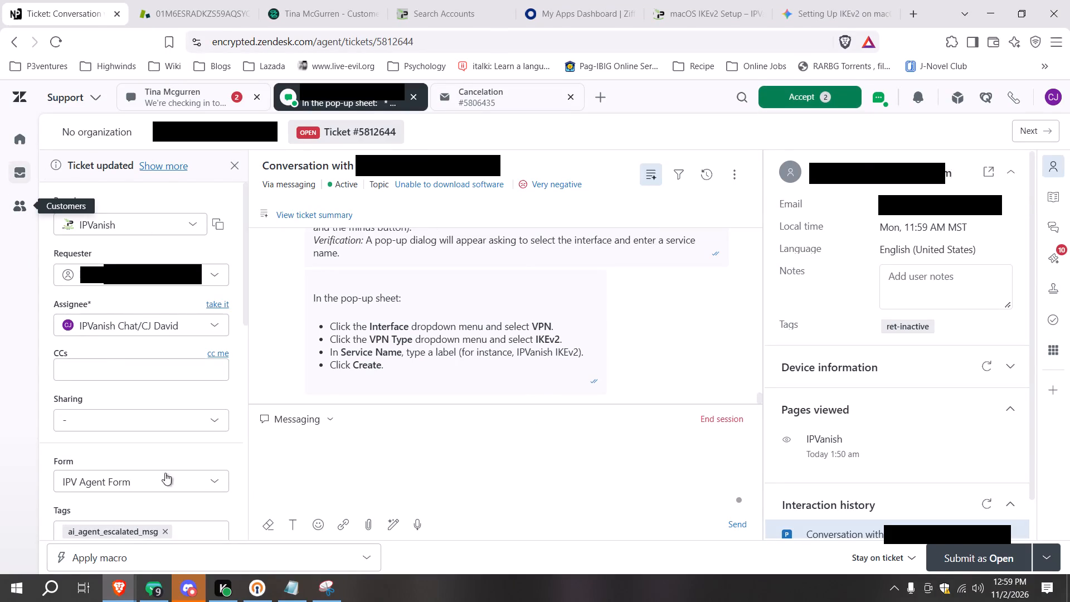
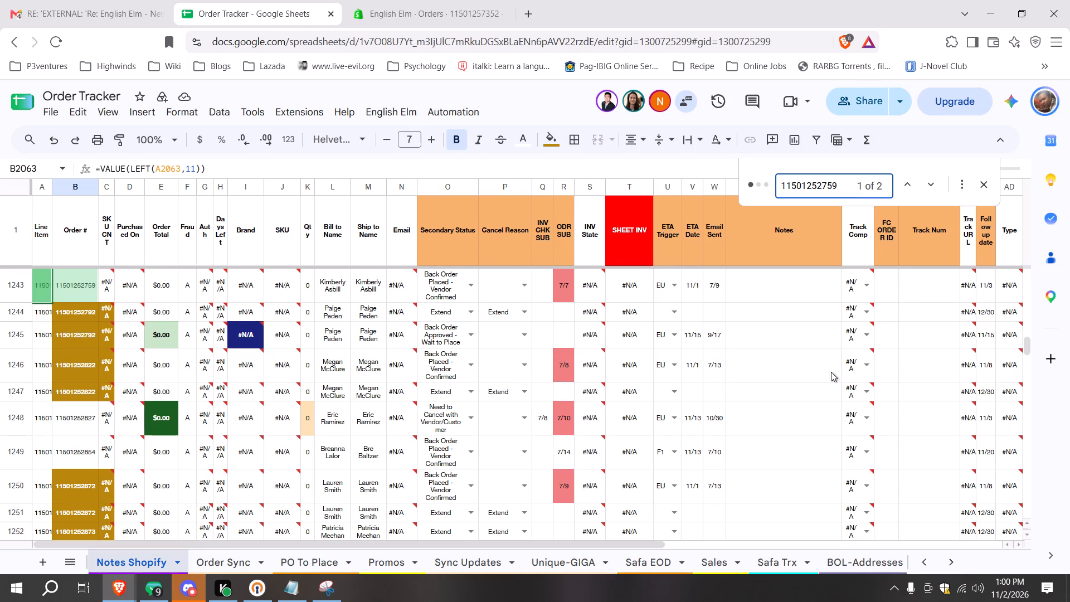
pyautogui.doubleClick(697, 281)
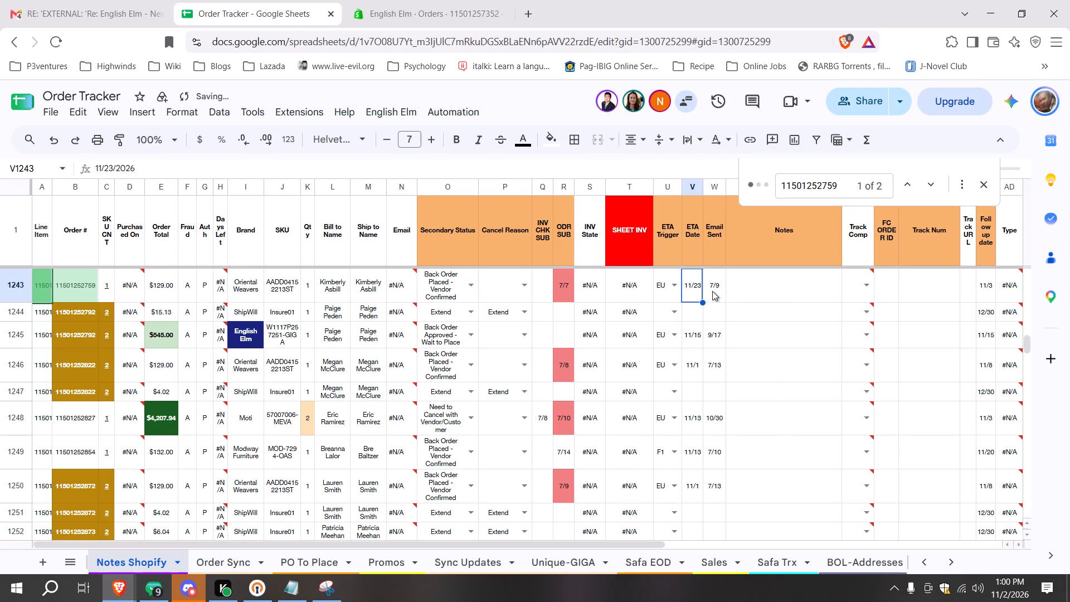
pyautogui.click(712, 291)
pyautogui.press('BackSpace')
pyautogui.click(984, 288)
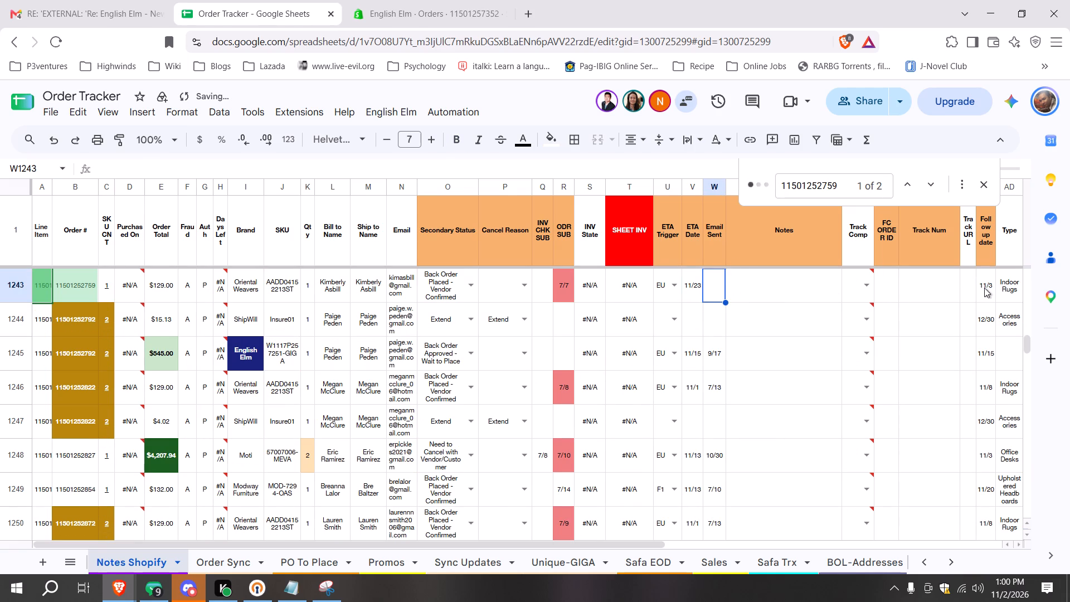
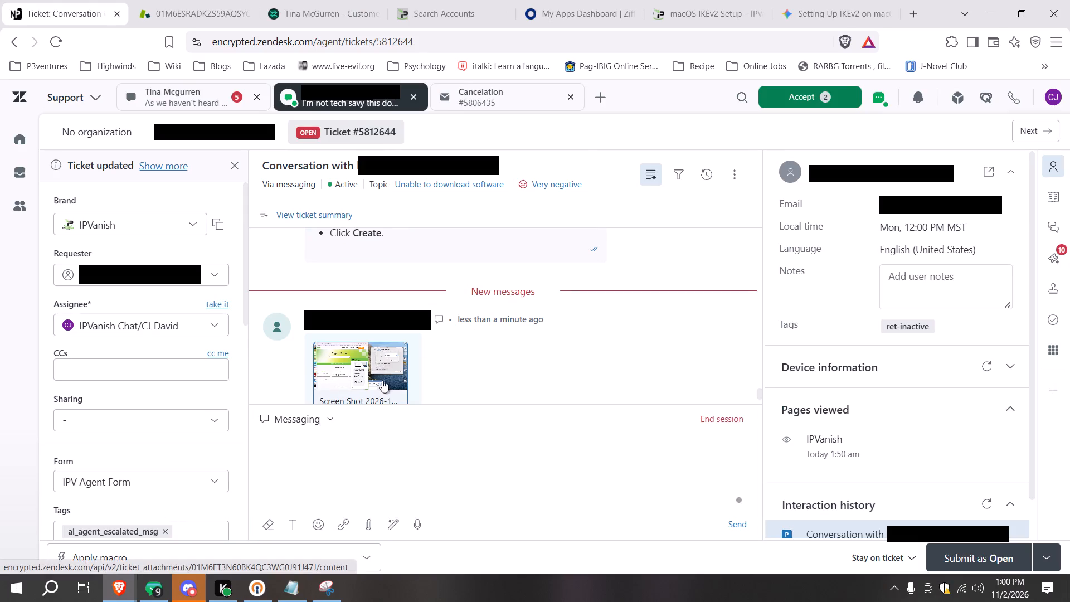
pyautogui.click(384, 378)
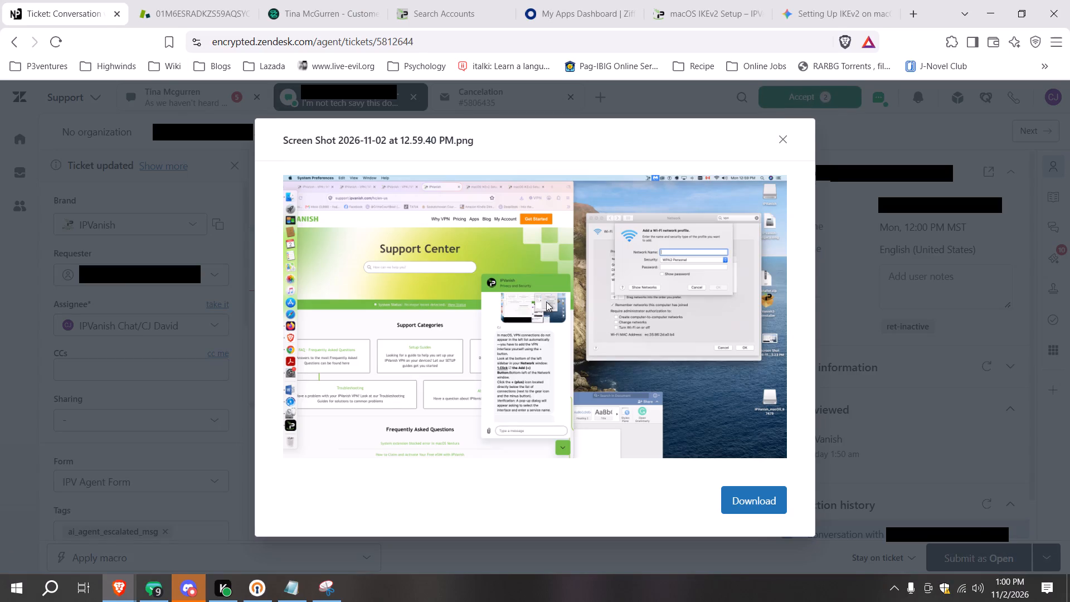
pyautogui.rightClick(558, 279)
pyautogui.click(637, 300)
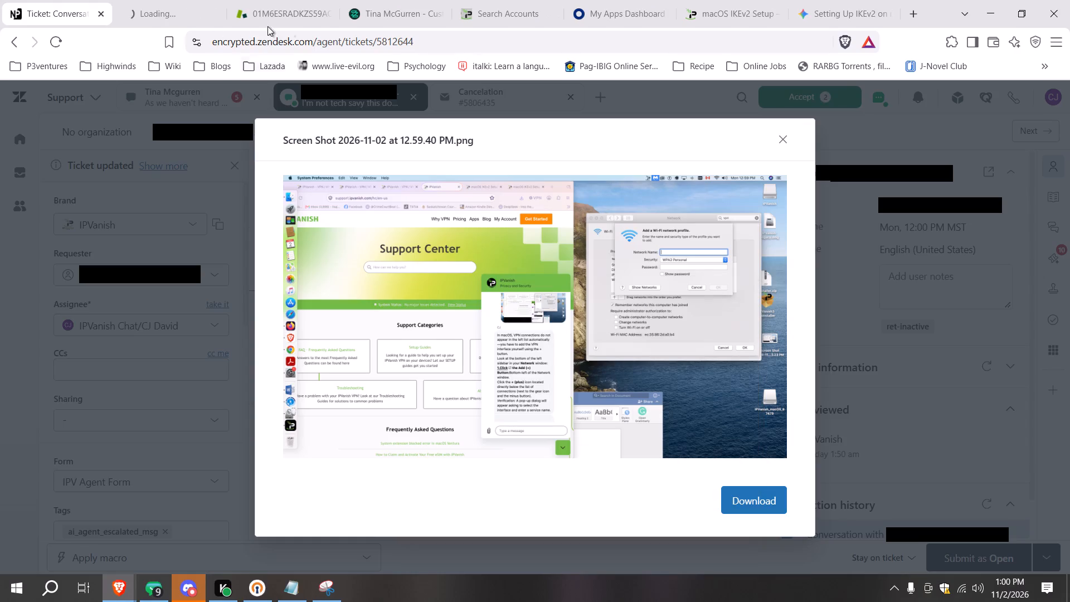
pyautogui.click(327, 9)
pyautogui.click(221, 0)
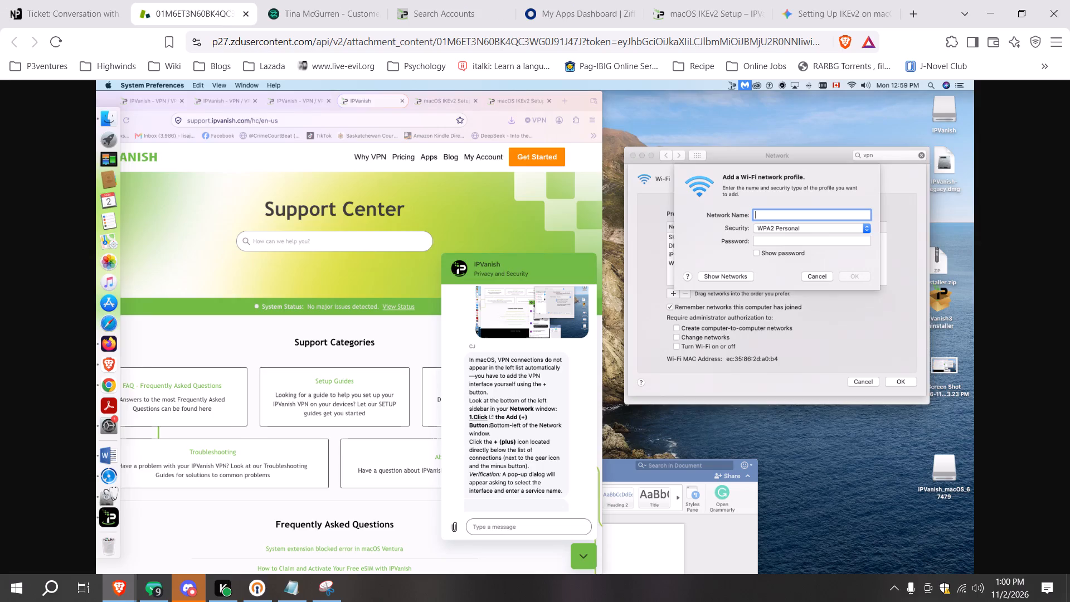
pyautogui.click(834, 261)
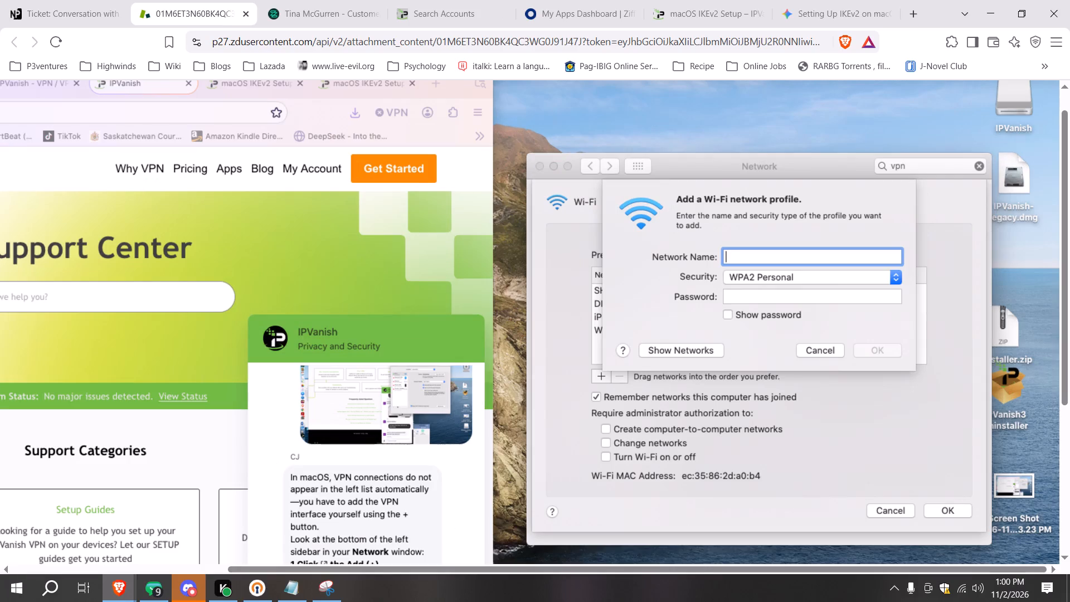
pyautogui.click(0, 0)
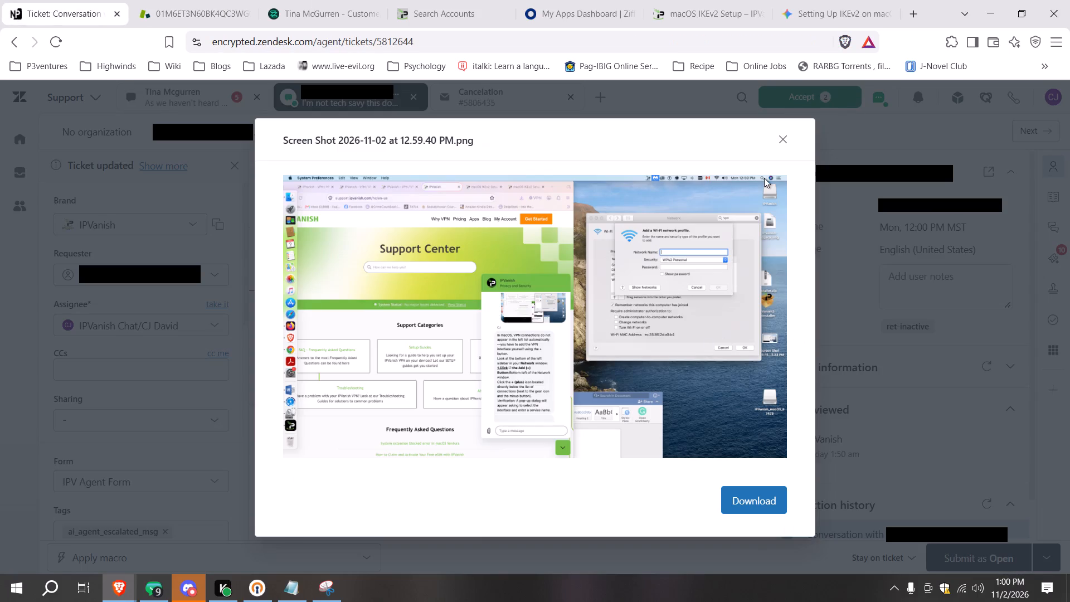
pyautogui.click(785, 141)
# Review the earlier messages in ticket #5812644, from the Add (+) button instructions through the pop-up sheet instructions.
pyautogui.scroll(1, 576, 290)
pyautogui.scroll(1, 538, 326)
pyautogui.scroll(-1, 583, 337)
pyautogui.scroll(1, 515, 348)
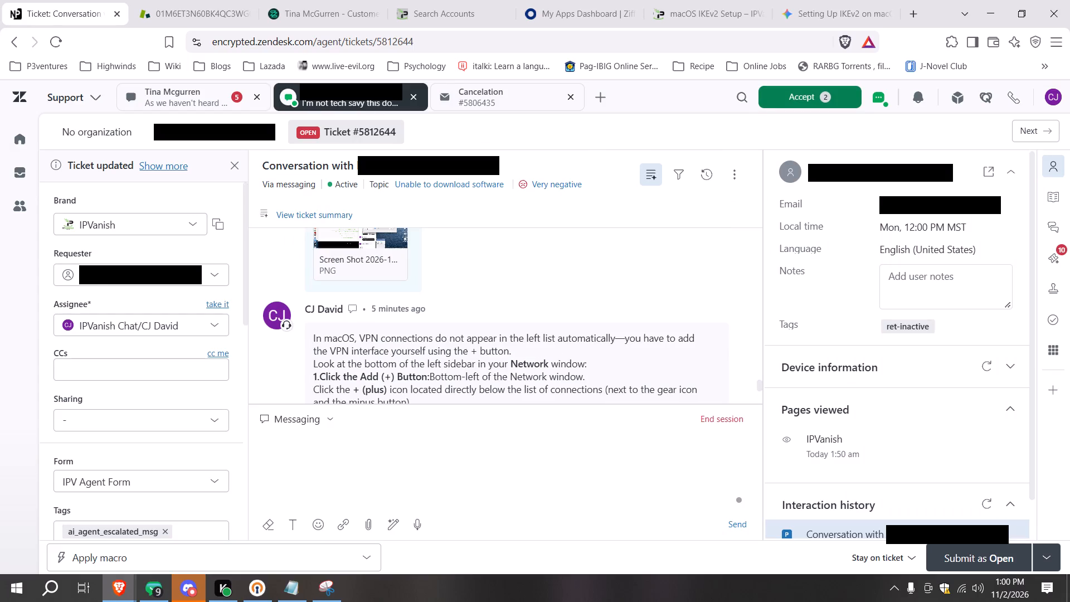
pyautogui.click(476, 357)
pyautogui.press('Down')
pyautogui.press('Down')
pyautogui.press('Down')
pyautogui.press('Down')
pyautogui.press('Down')
pyautogui.press('Down')
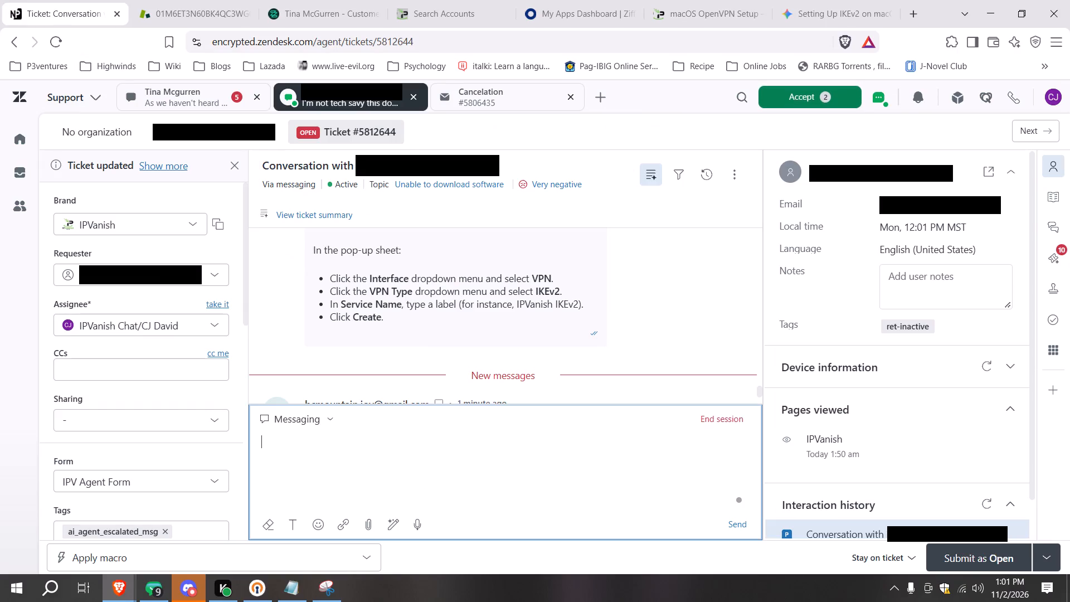
# Send "just follow the steps here instead, this will probably be easier for you" in ticket #5812644, followed by the copied macOS OpenVPN Setup article link.
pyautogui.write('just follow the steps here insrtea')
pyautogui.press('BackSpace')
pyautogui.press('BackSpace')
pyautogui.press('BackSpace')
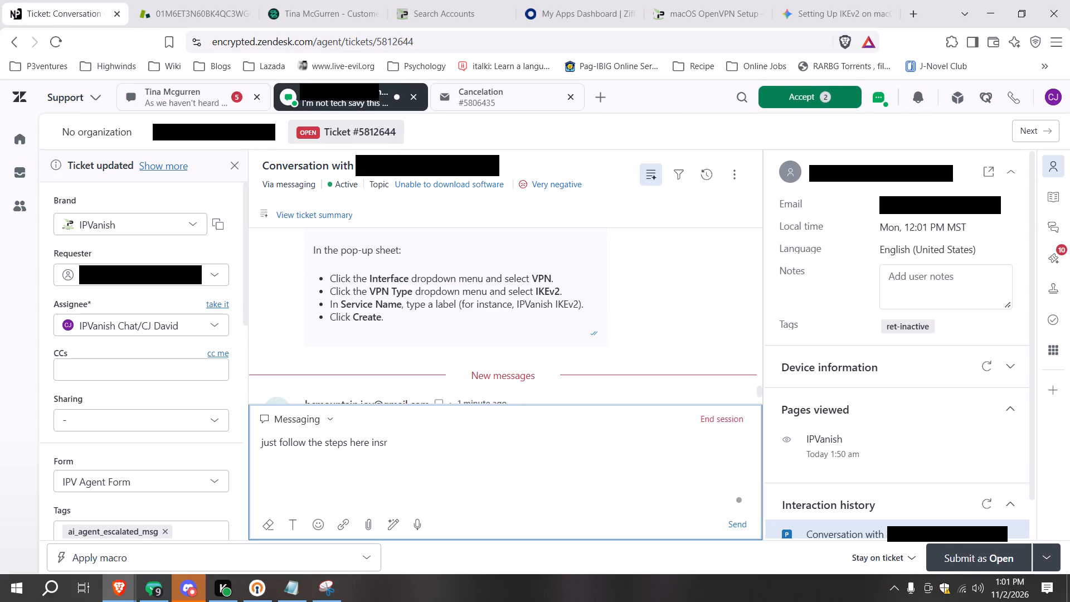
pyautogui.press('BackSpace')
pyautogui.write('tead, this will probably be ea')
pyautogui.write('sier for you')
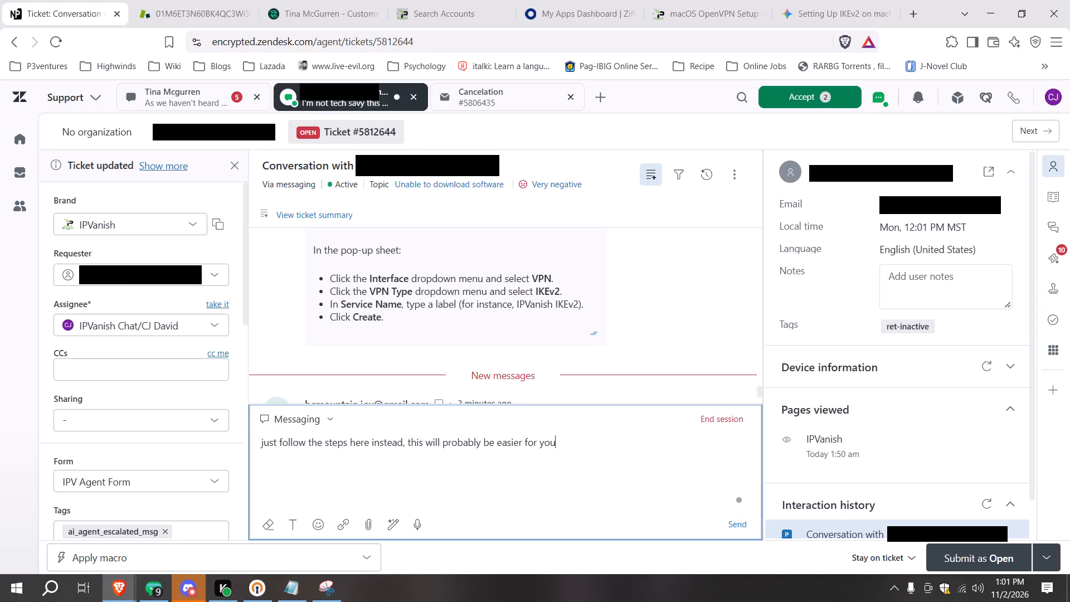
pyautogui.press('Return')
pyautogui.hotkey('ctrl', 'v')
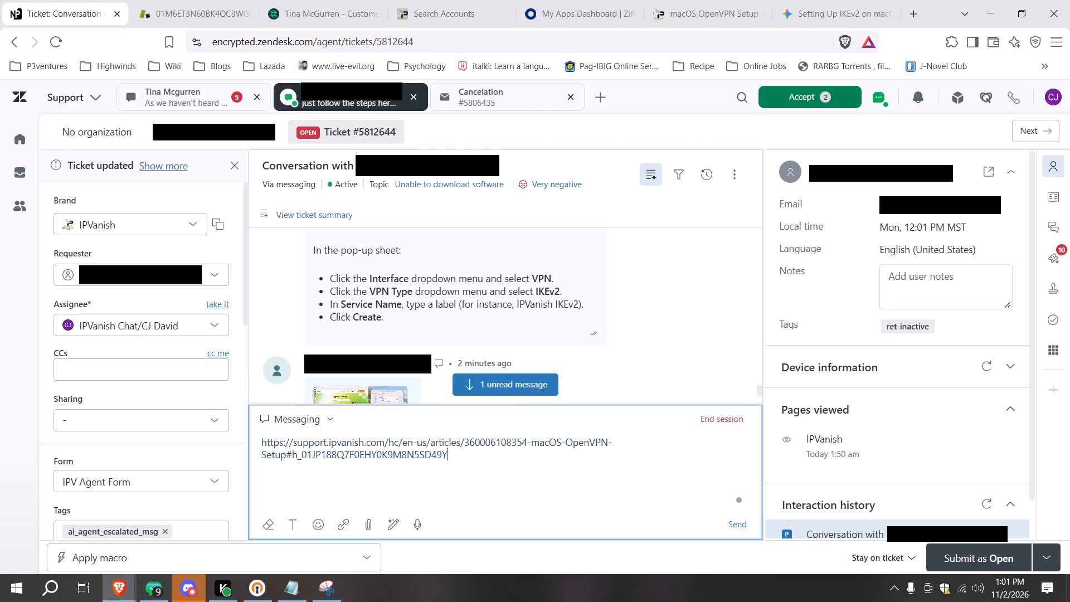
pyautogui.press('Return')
# Check the latest chat messages and review the OpenVPN Connect client instructions in the macOS OpenVPN Setup article.
pyautogui.scroll(-6, 597, 307)
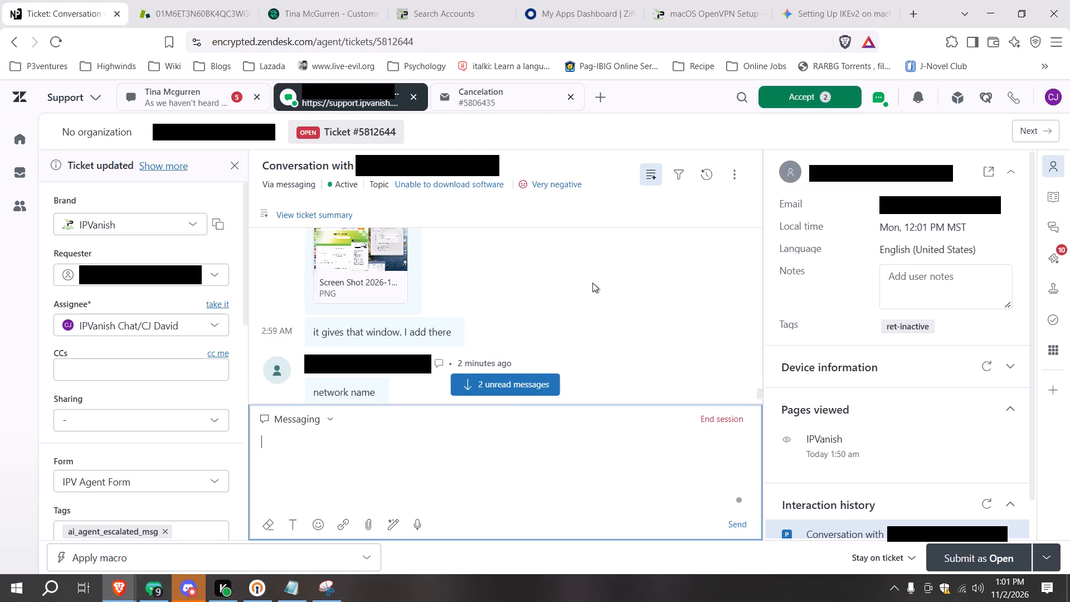
pyautogui.scroll(-9, 592, 283)
pyautogui.click(694, 0)
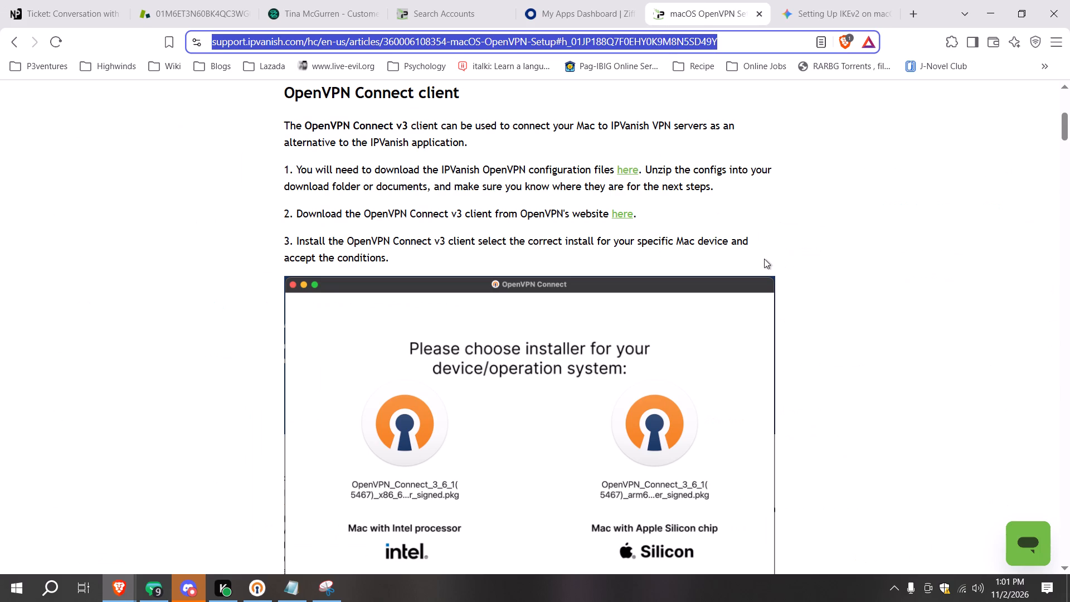
pyautogui.scroll(-2, 912, 195)
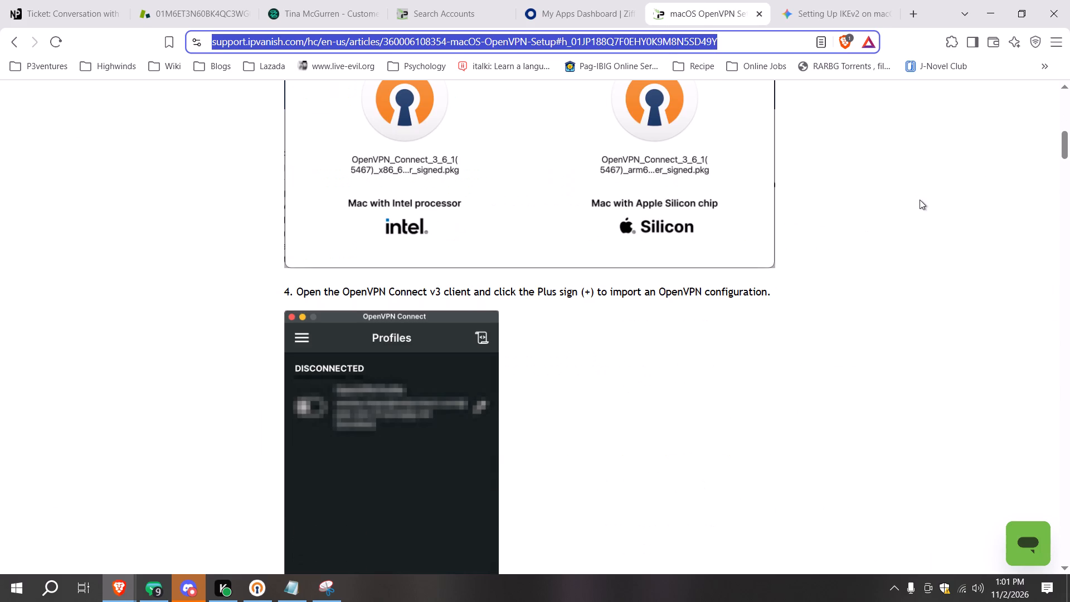
pyautogui.scroll(2, 873, 265)
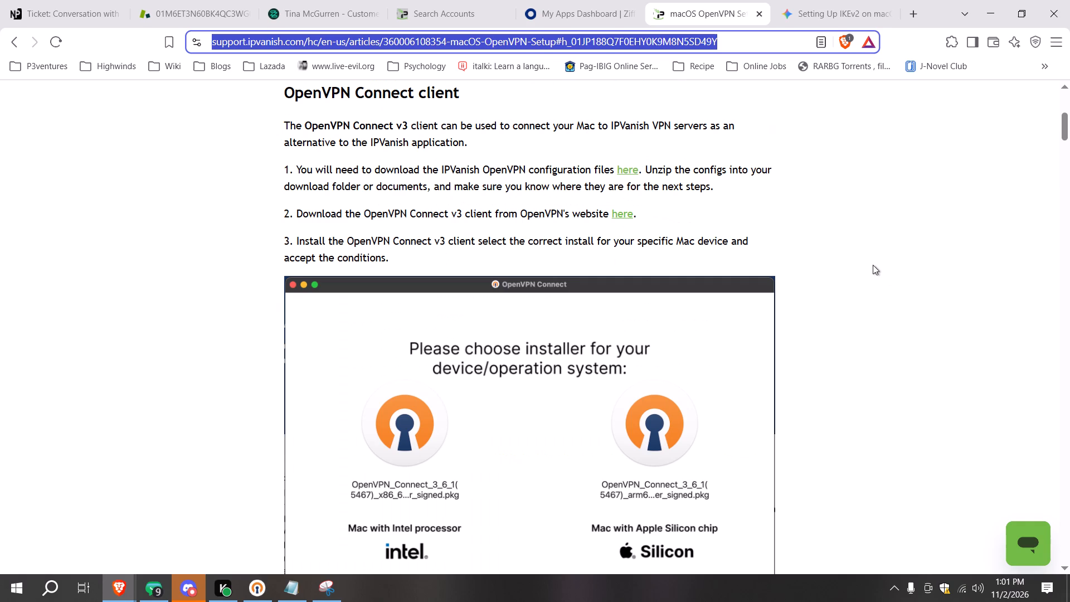
pyautogui.scroll(-2, 826, 328)
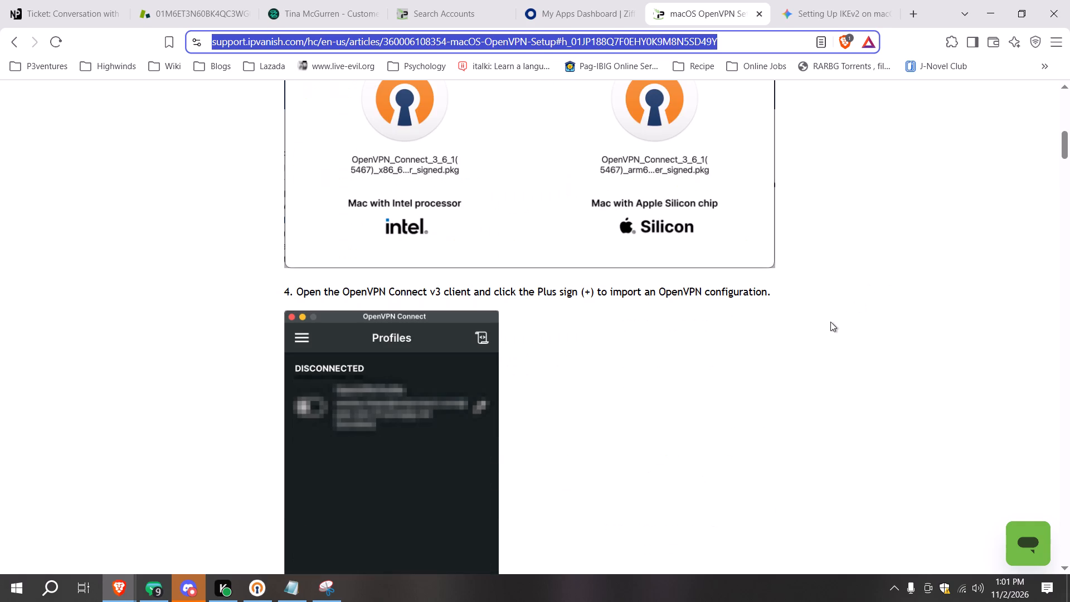
pyautogui.click(786, 318)
pyautogui.scroll(-1, 786, 317)
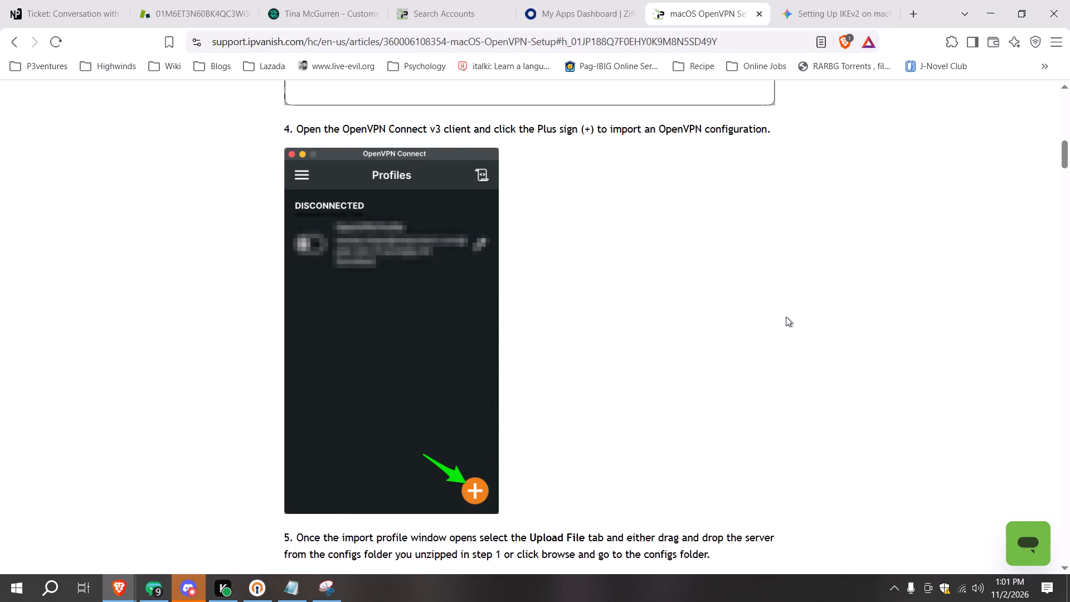
pyautogui.scroll(-1, 786, 317)
pyautogui.click(0, 0)
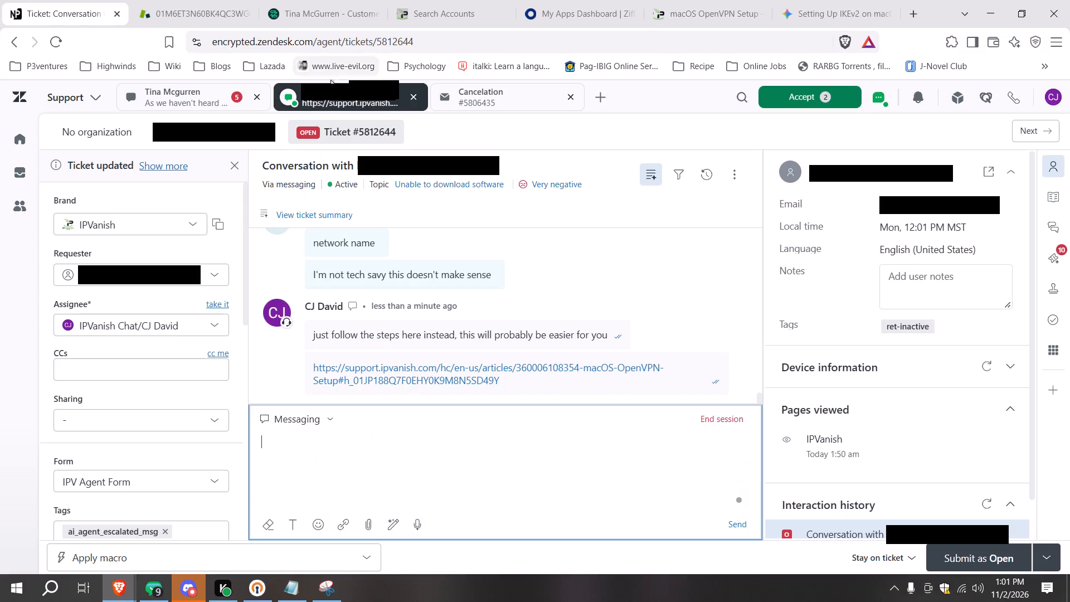
# In ticket #5812711, set IPV Addon to None and IPV Subscription to Yearly.
pyautogui.click(183, 94)
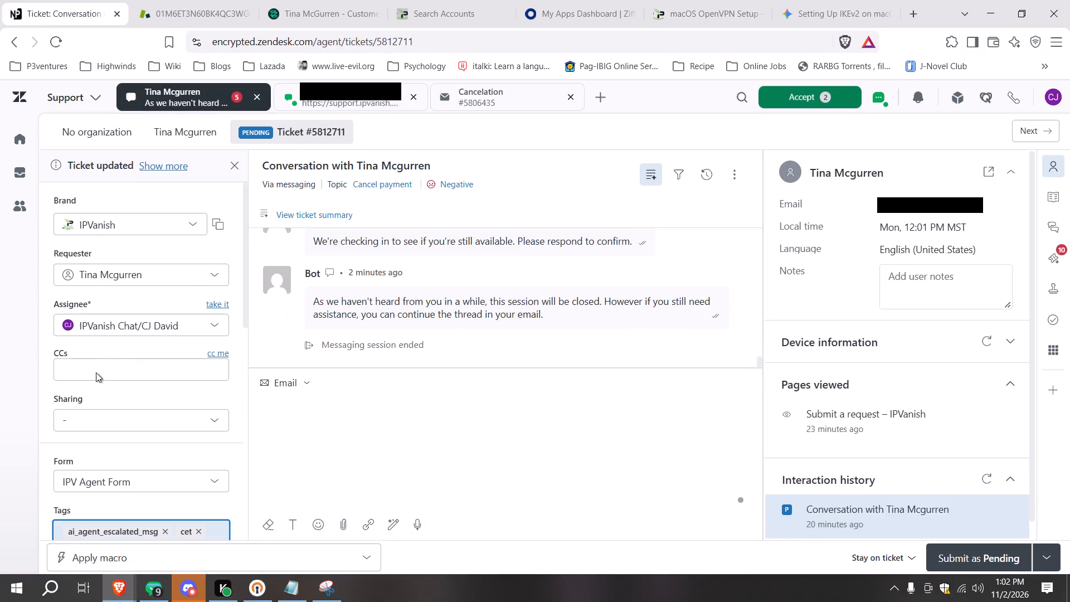
pyautogui.scroll(-2, 80, 341)
pyautogui.scroll(-1, 858, 419)
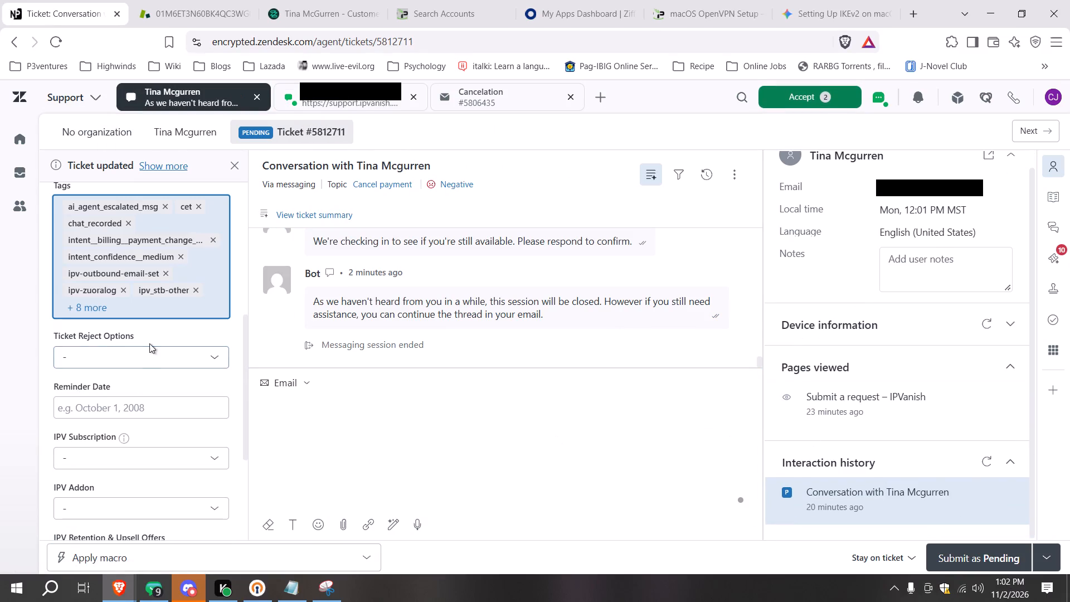
pyautogui.scroll(-2, 149, 343)
pyautogui.click(154, 308)
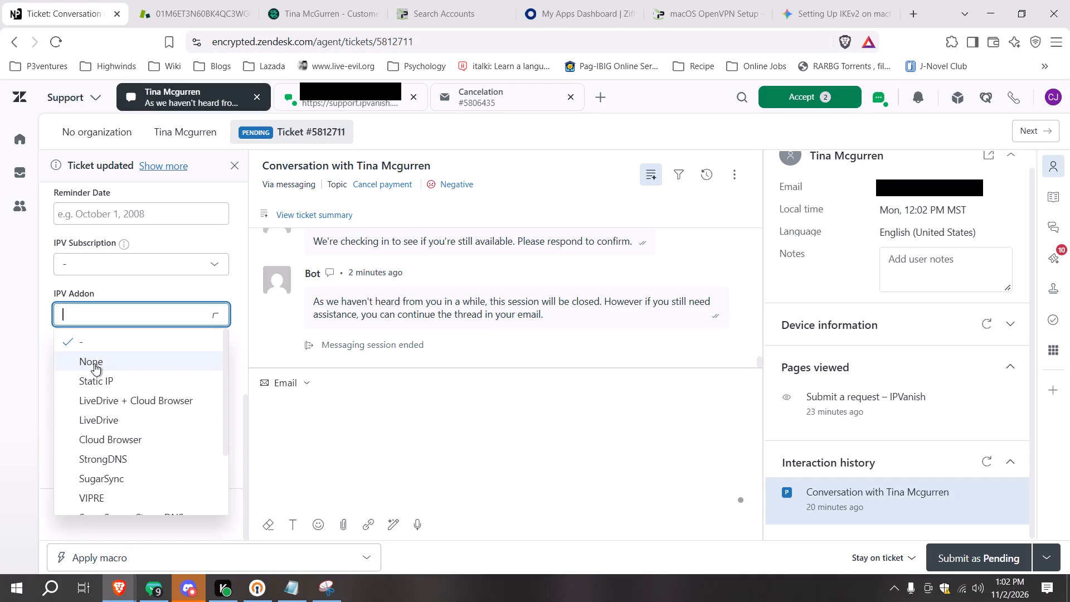
pyautogui.click(94, 363)
pyautogui.click(139, 261)
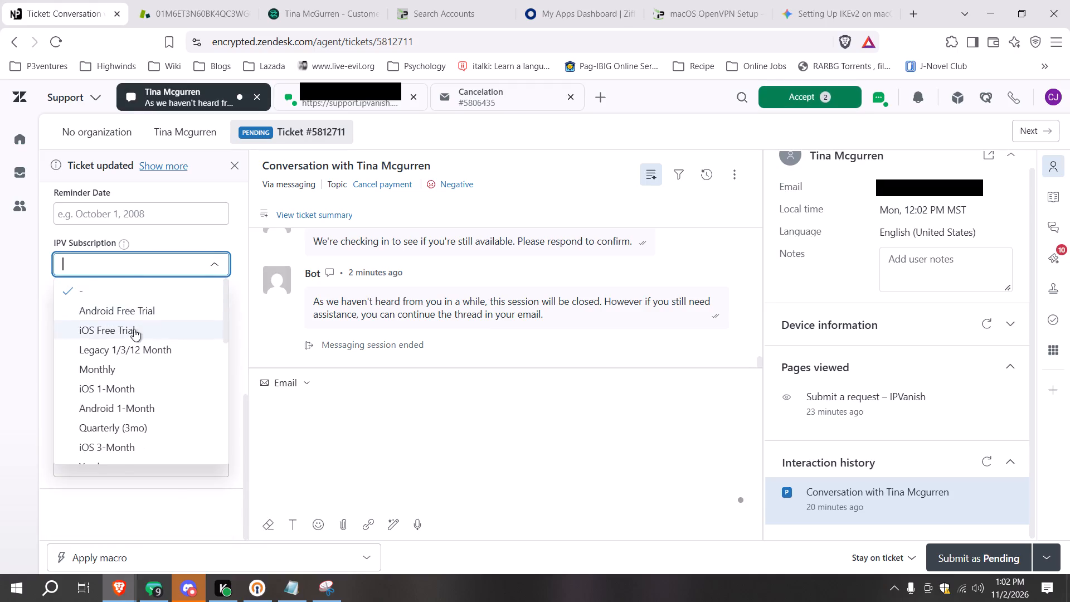
pyautogui.scroll(-1, 134, 344)
pyautogui.click(127, 303)
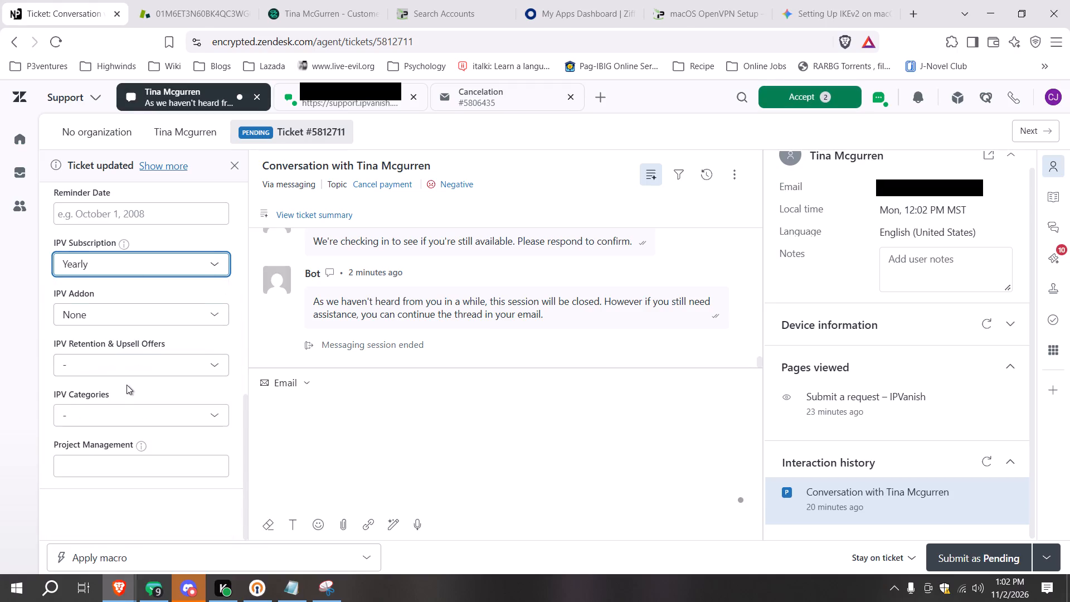
pyautogui.click(125, 405)
pyautogui.click(127, 499)
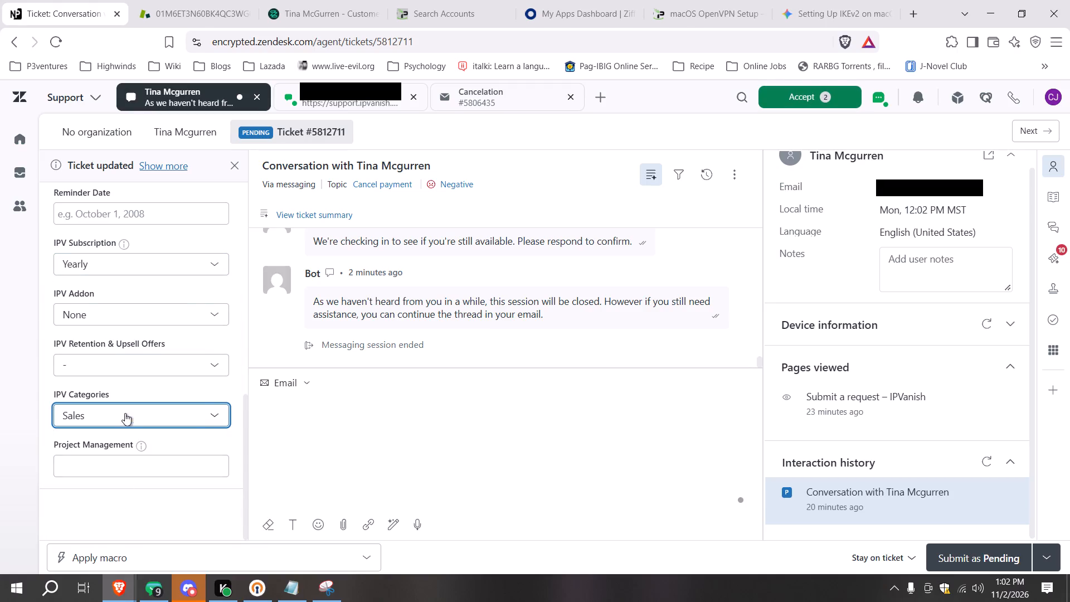
pyautogui.click(125, 413)
pyautogui.click(106, 472)
pyautogui.scroll(-4, 105, 369)
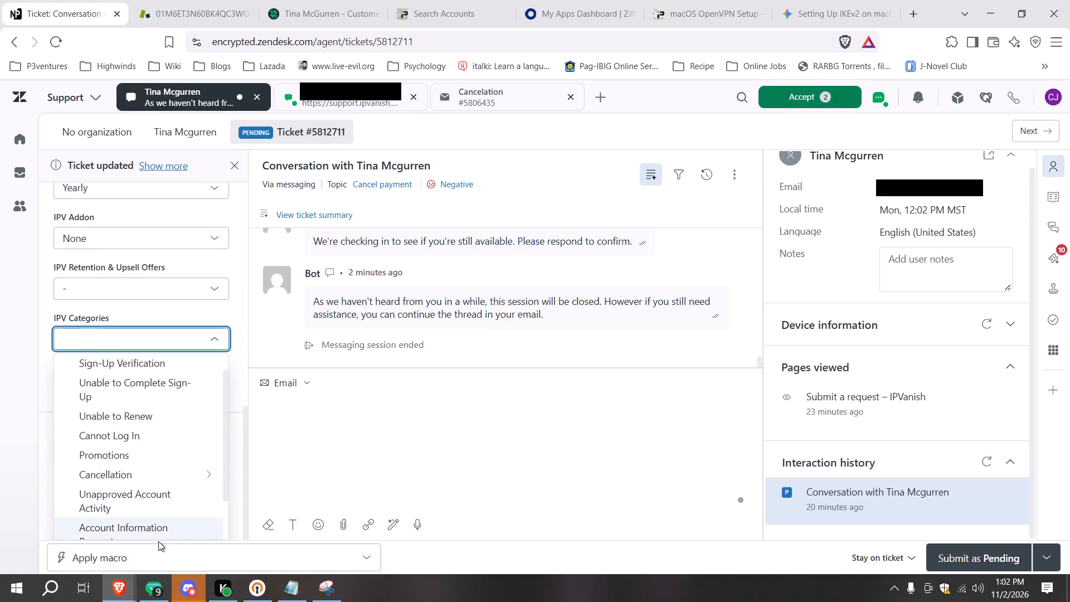
pyautogui.scroll(-3, 158, 462)
pyautogui.click(171, 522)
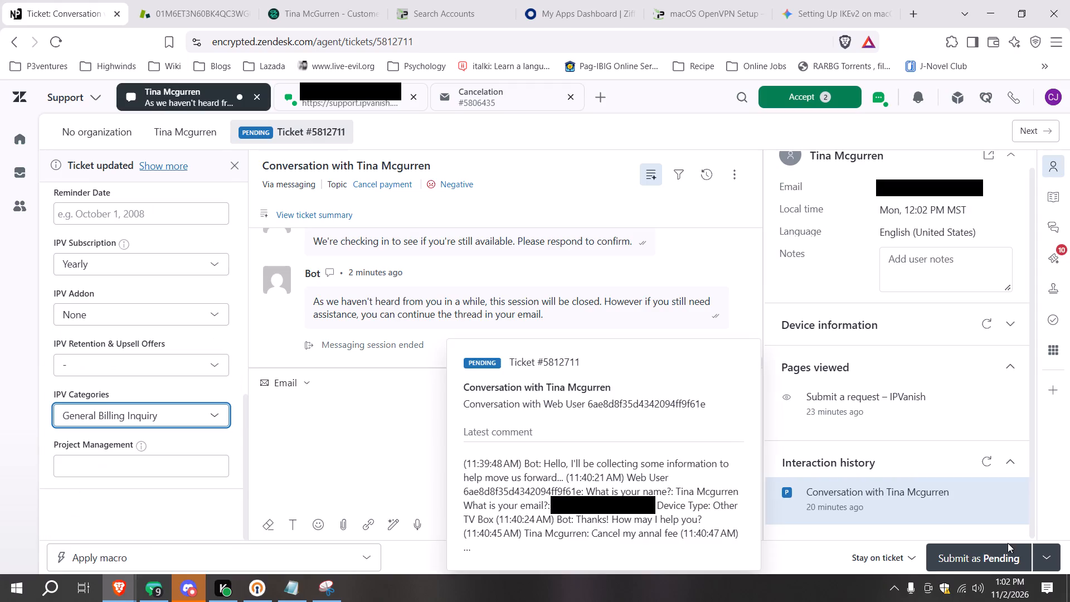
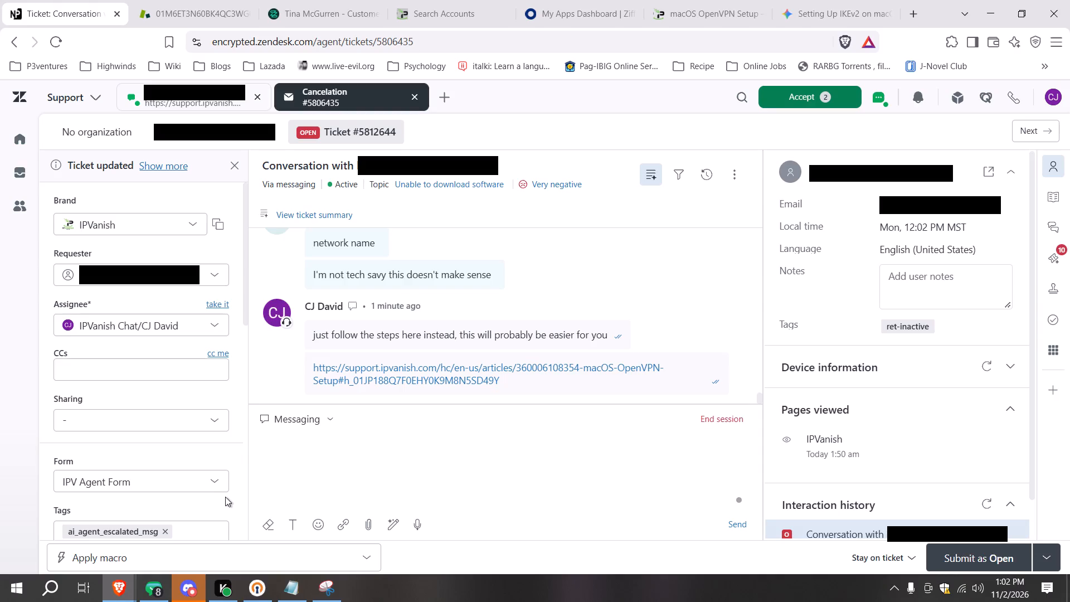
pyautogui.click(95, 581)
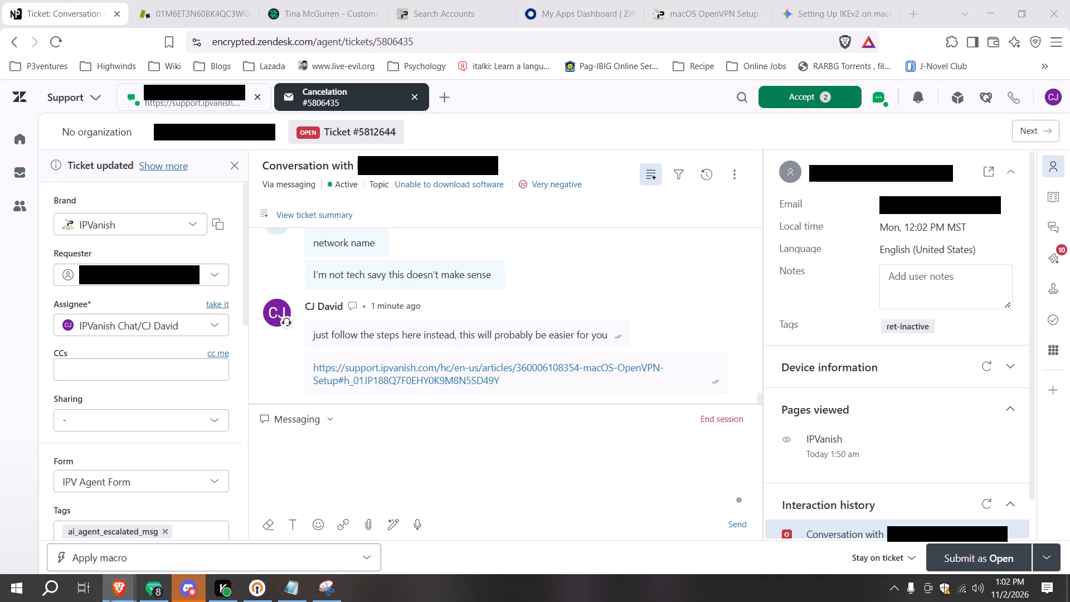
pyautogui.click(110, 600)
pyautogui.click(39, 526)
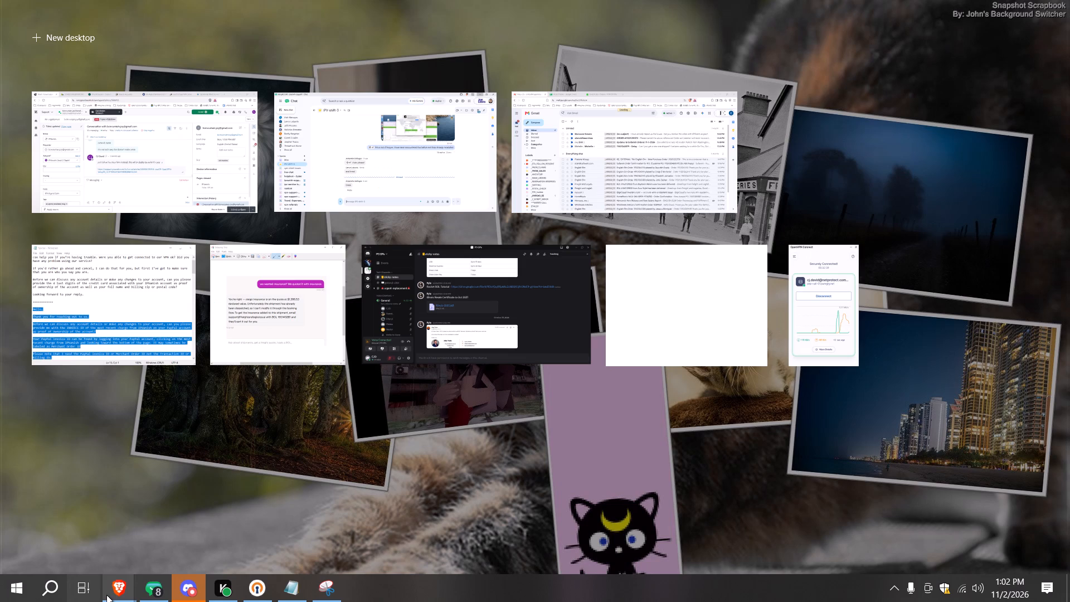
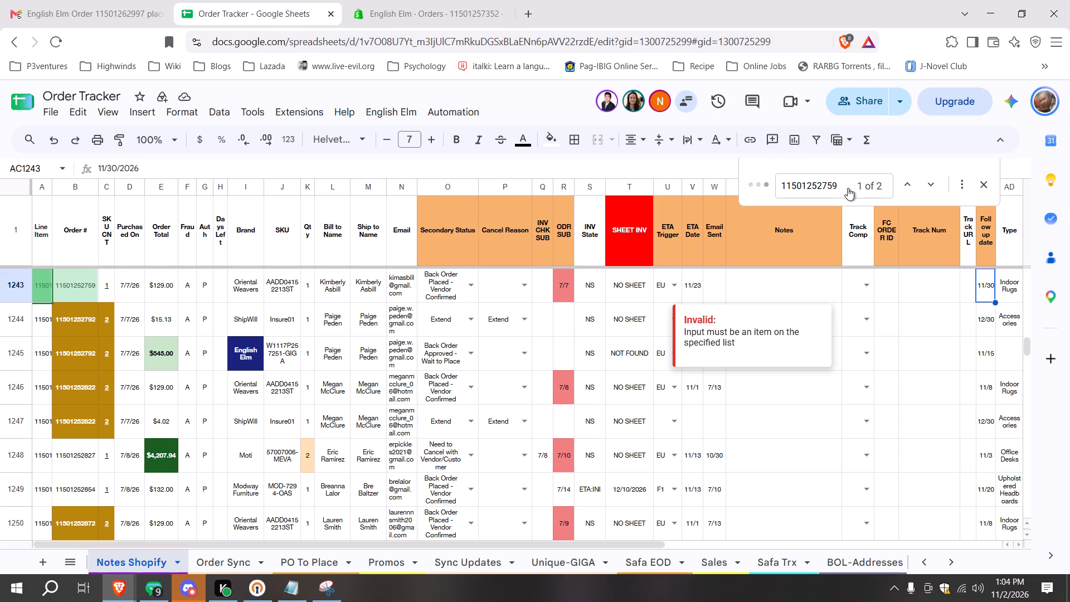
pyautogui.doubleClick(848, 188)
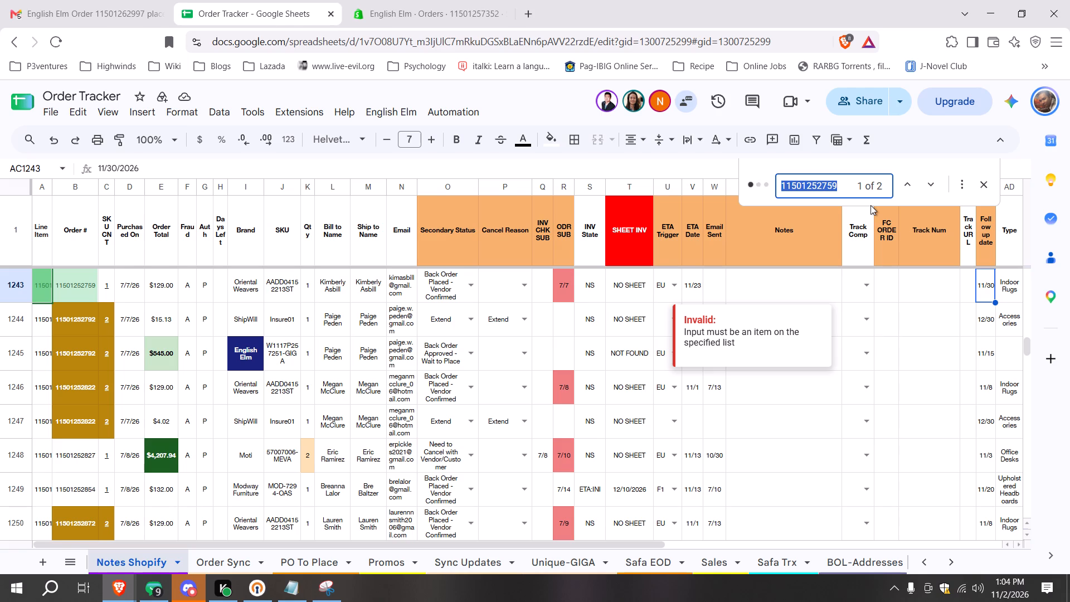
pyautogui.hotkey('ctrl', 'v')
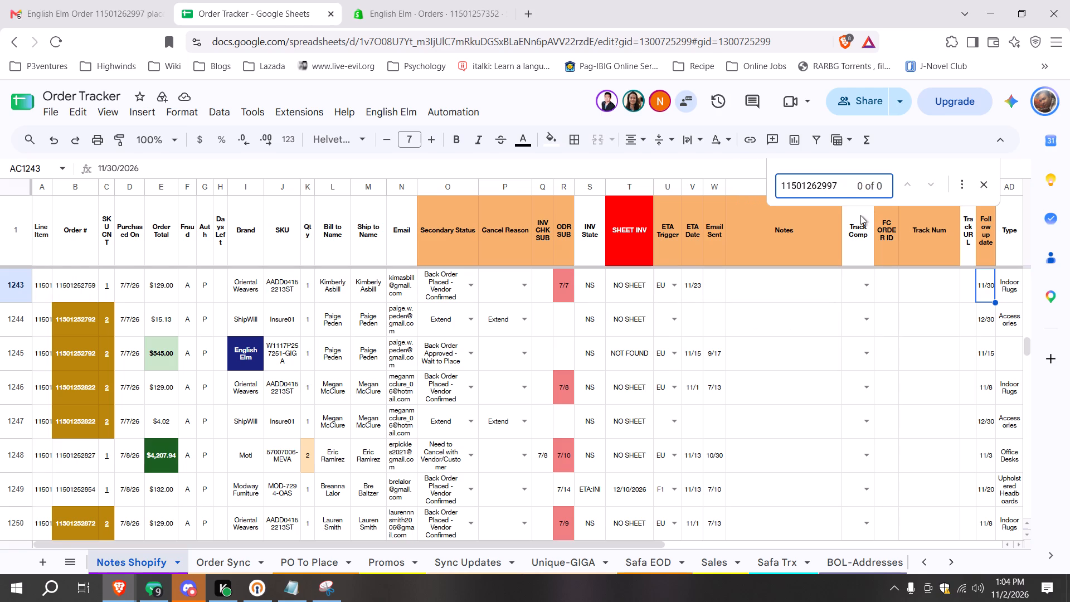
pyautogui.press('BackSpace')
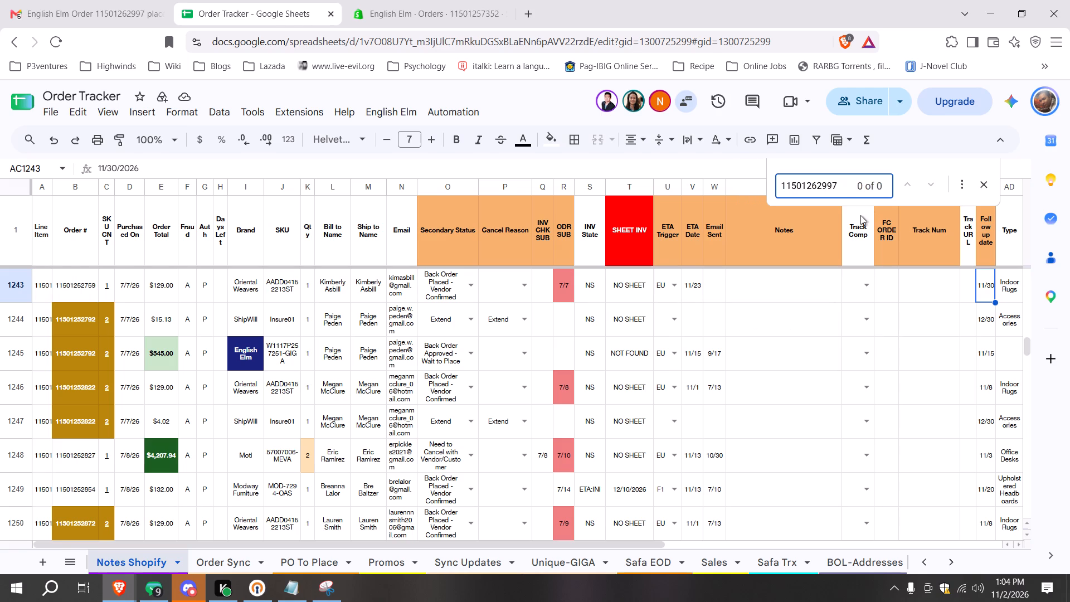